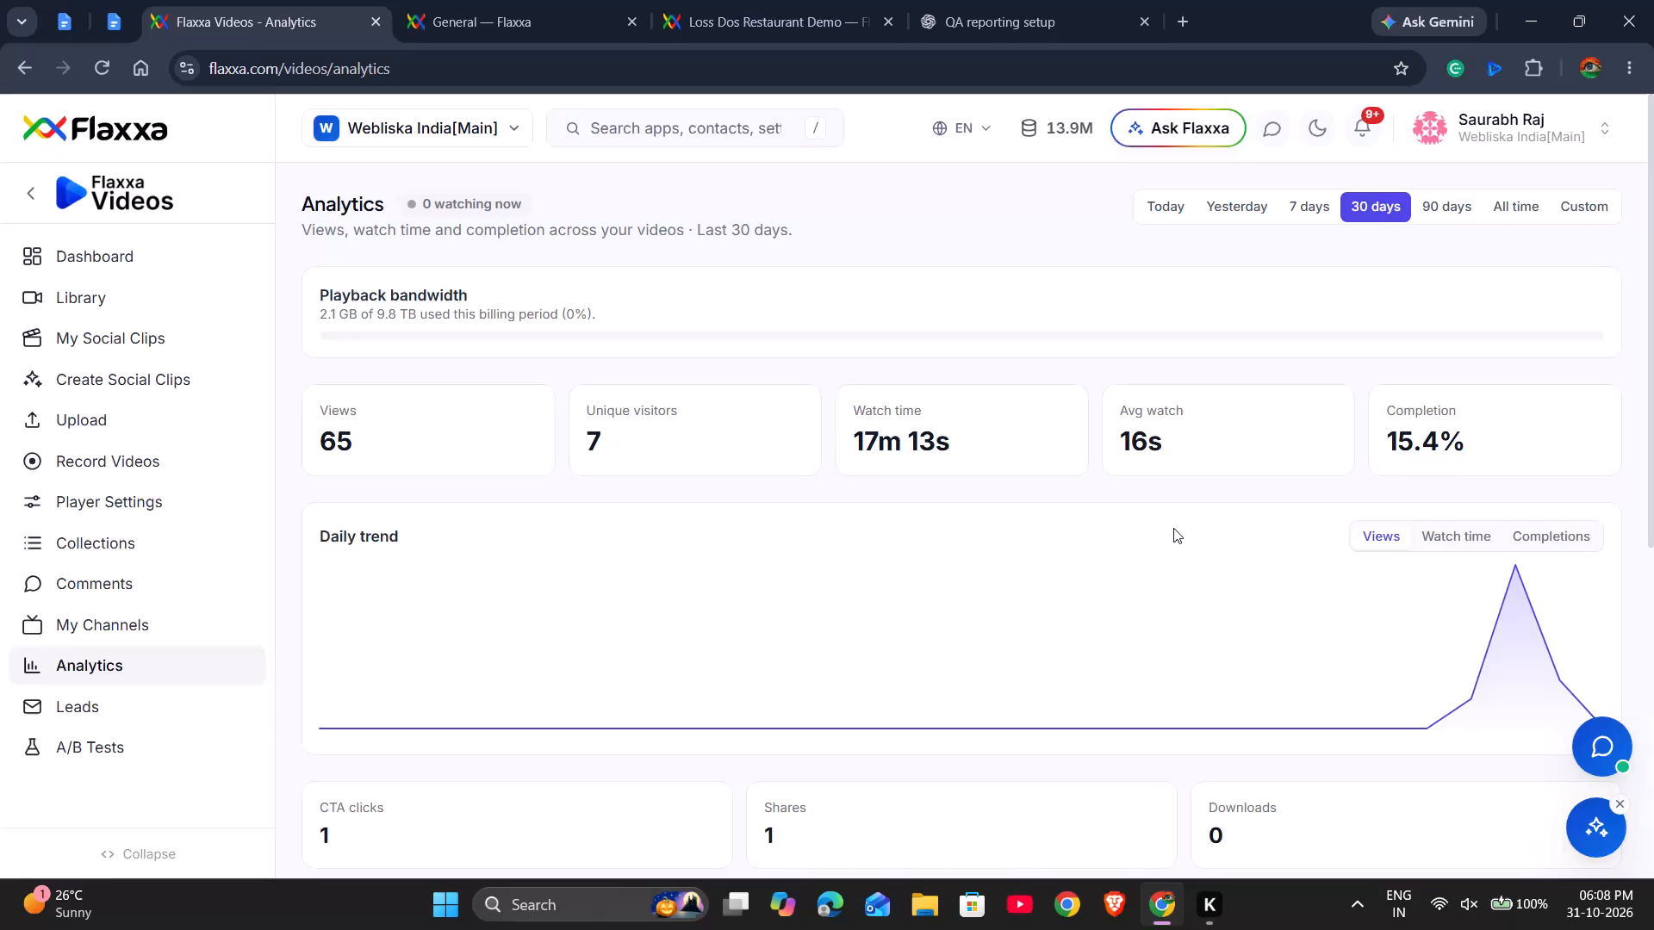
Switch the 30-day Daily trend chart to Watch time, then to Completions, to compare the metrics.
{"action": "left_click", "coordinate": [1439, 541]}
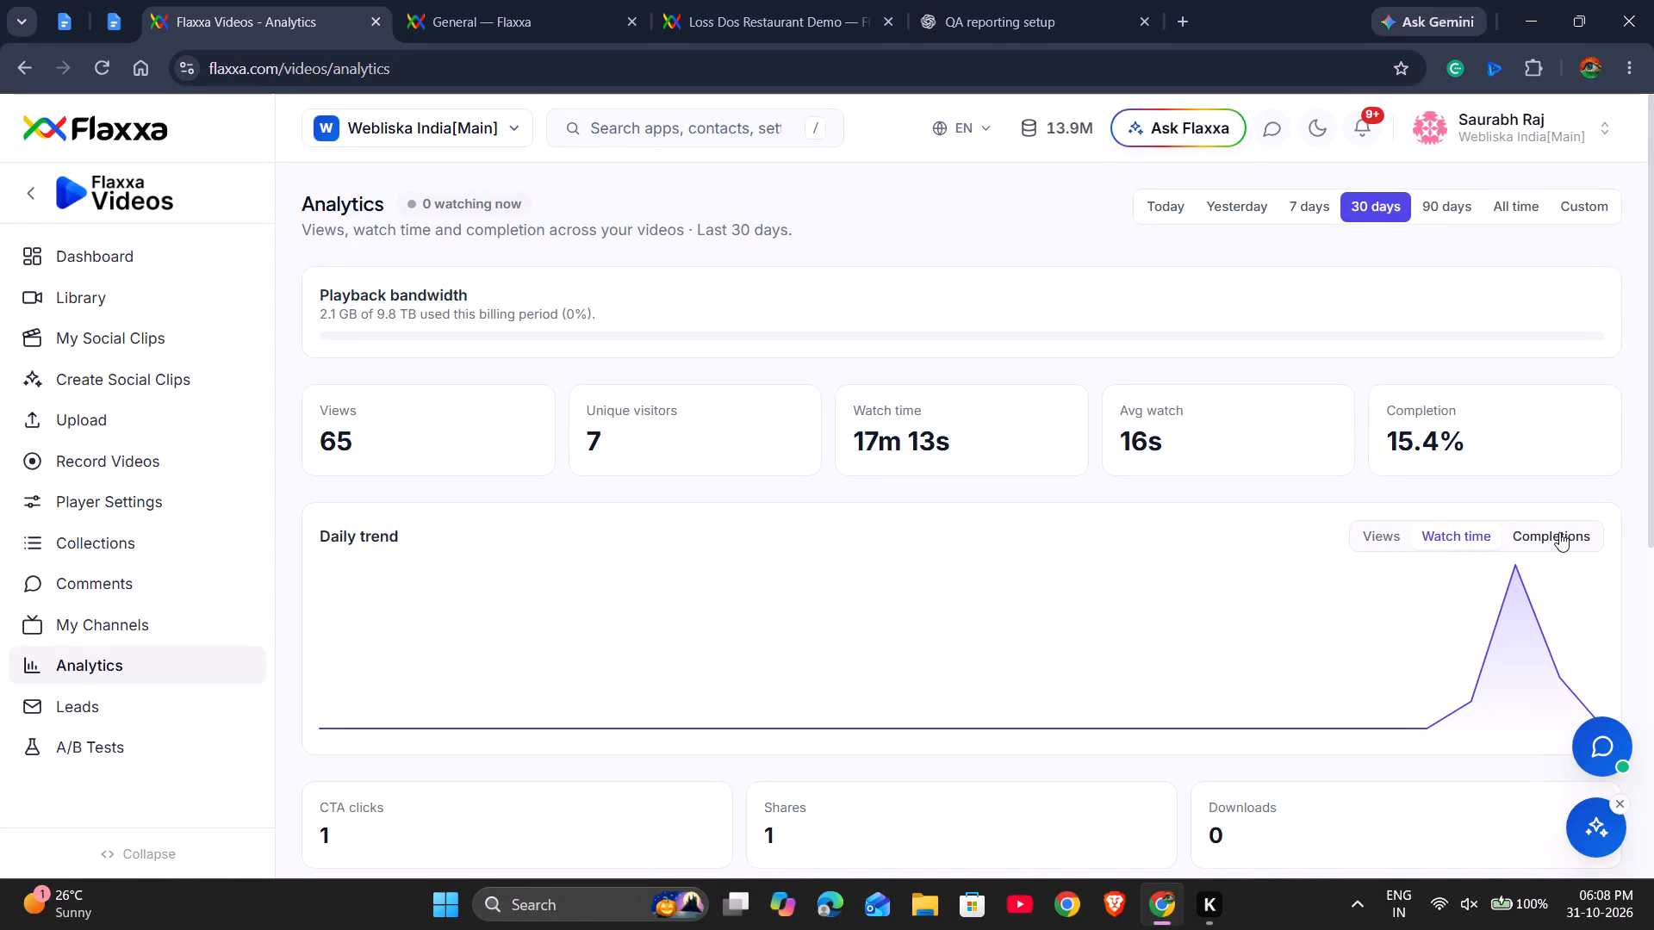
{"action": "left_click", "coordinate": [1559, 532]}
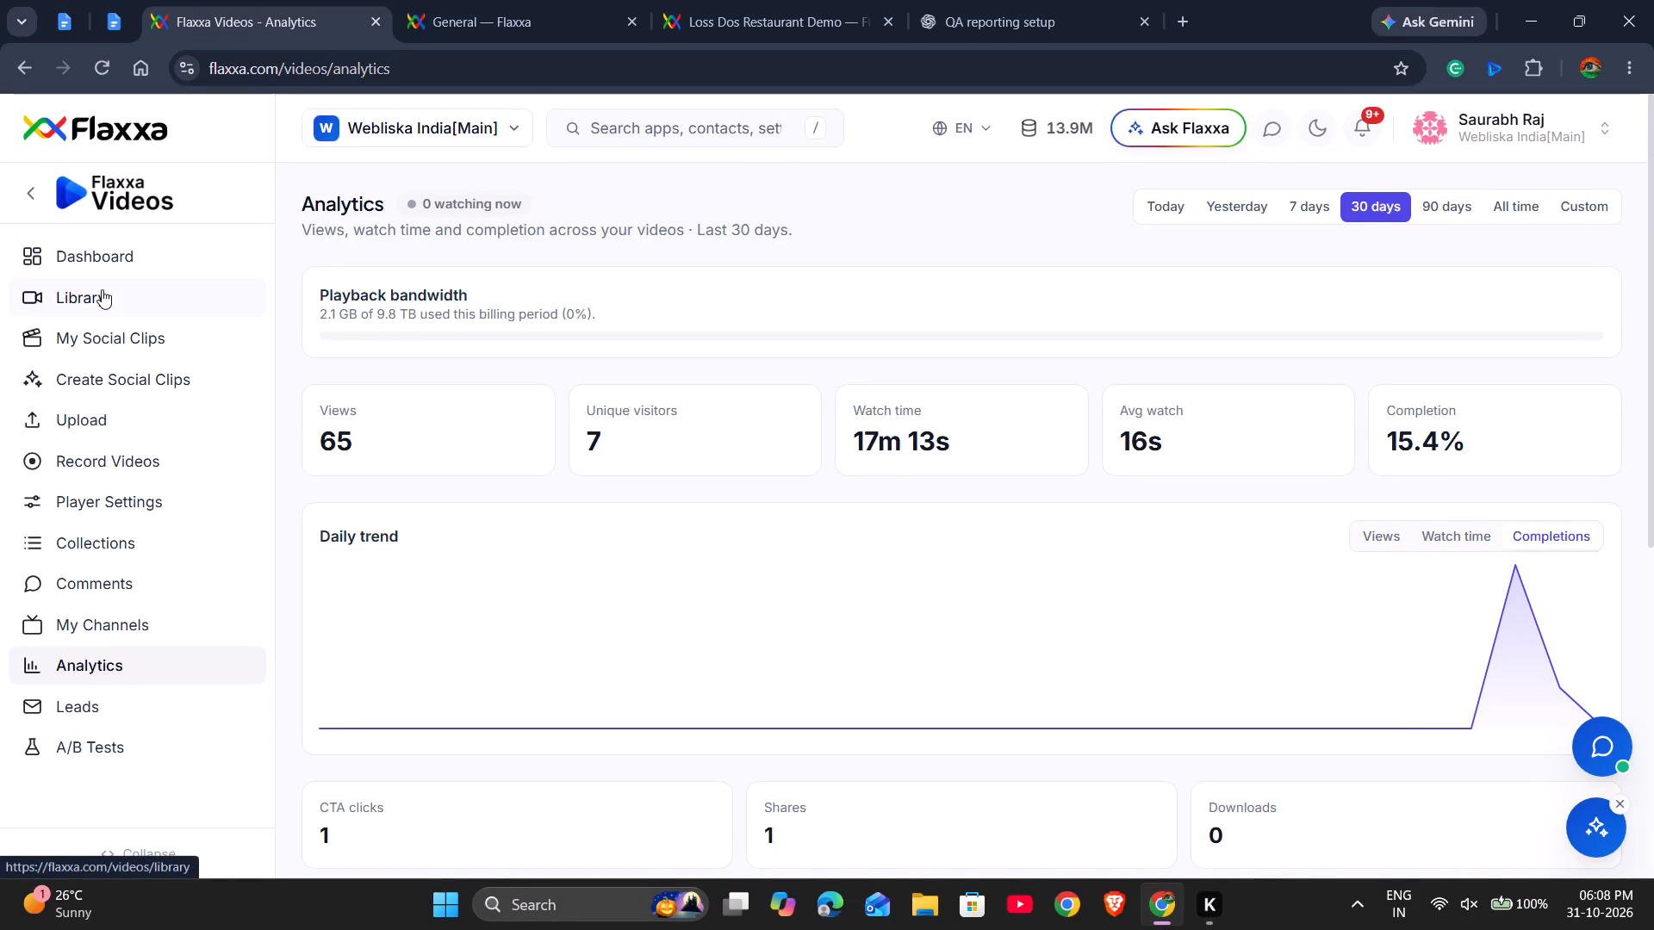
Open the published video "Recording Oct 30, 2026, 12:19 PM" from the Library in the video editor.
{"action": "left_click", "coordinate": [101, 294]}
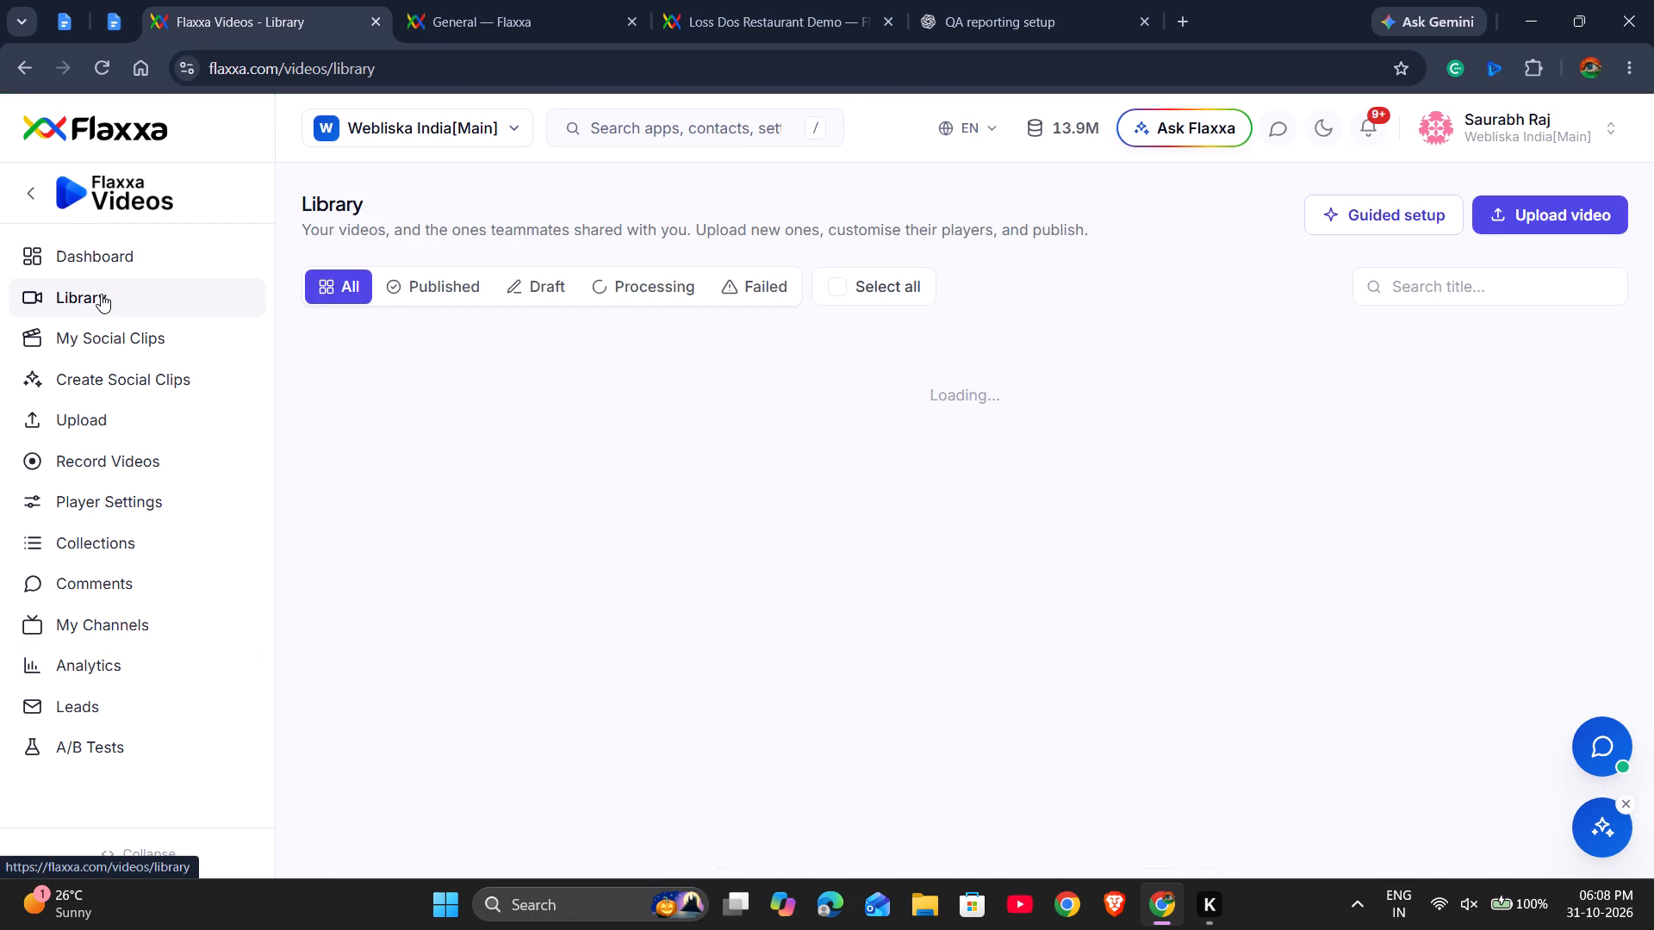
{"action": "scroll", "coordinate": [811, 573], "scroll_direction": "down", "scroll_amount": 3}
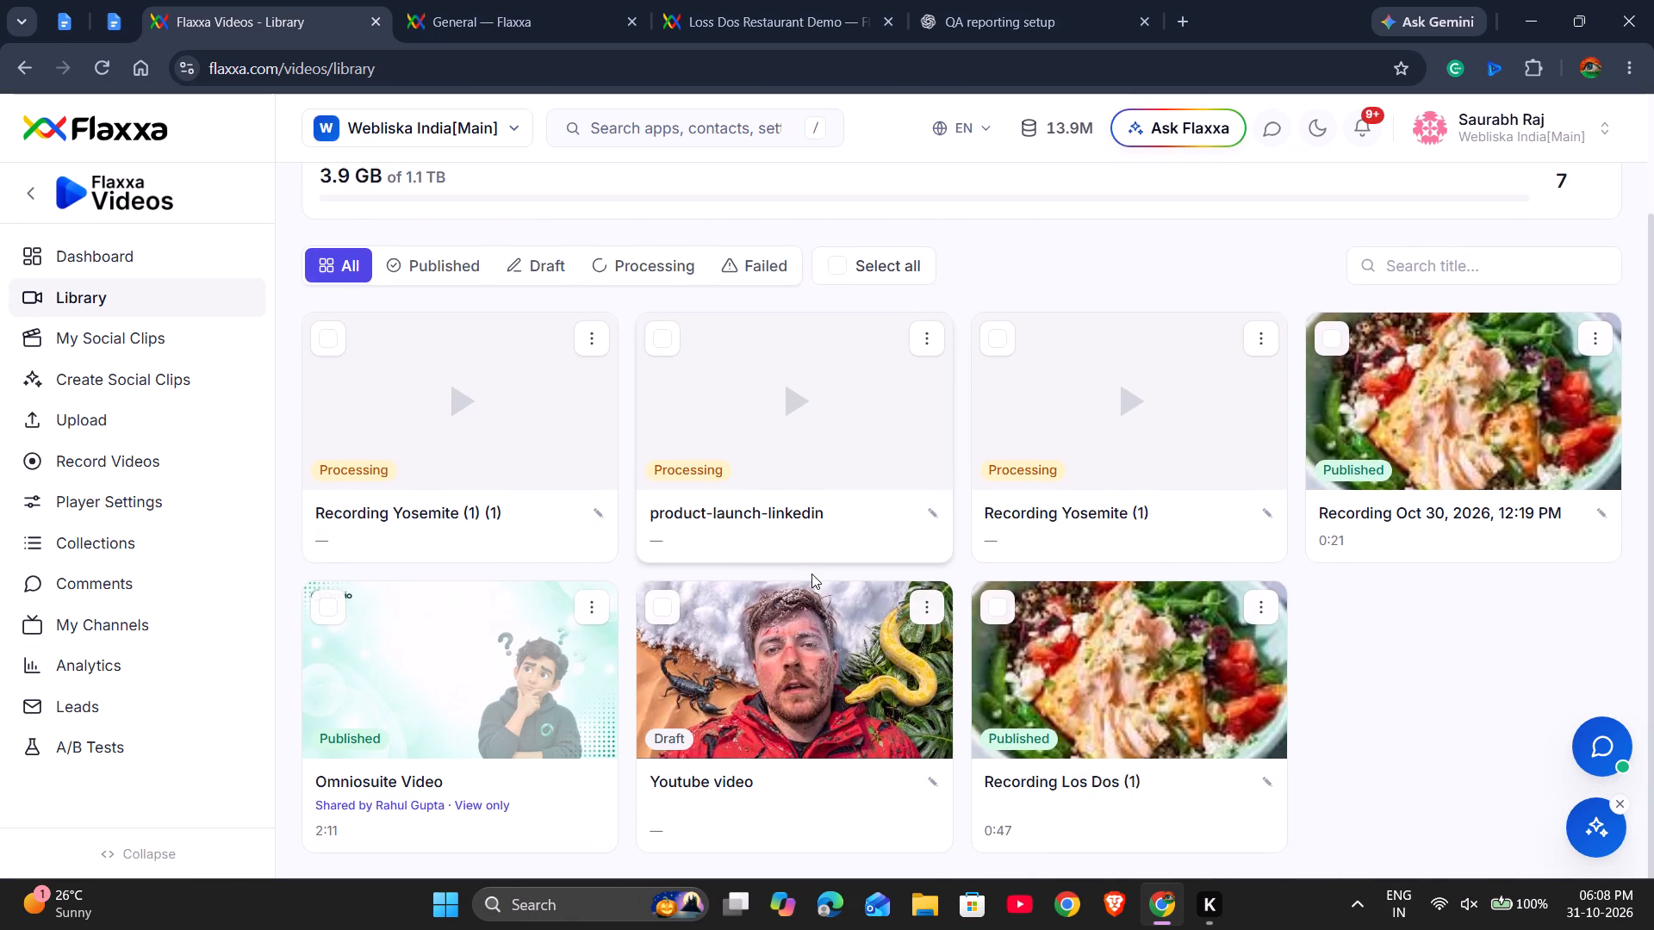
{"action": "scroll", "coordinate": [811, 573], "scroll_direction": "down", "scroll_amount": 1}
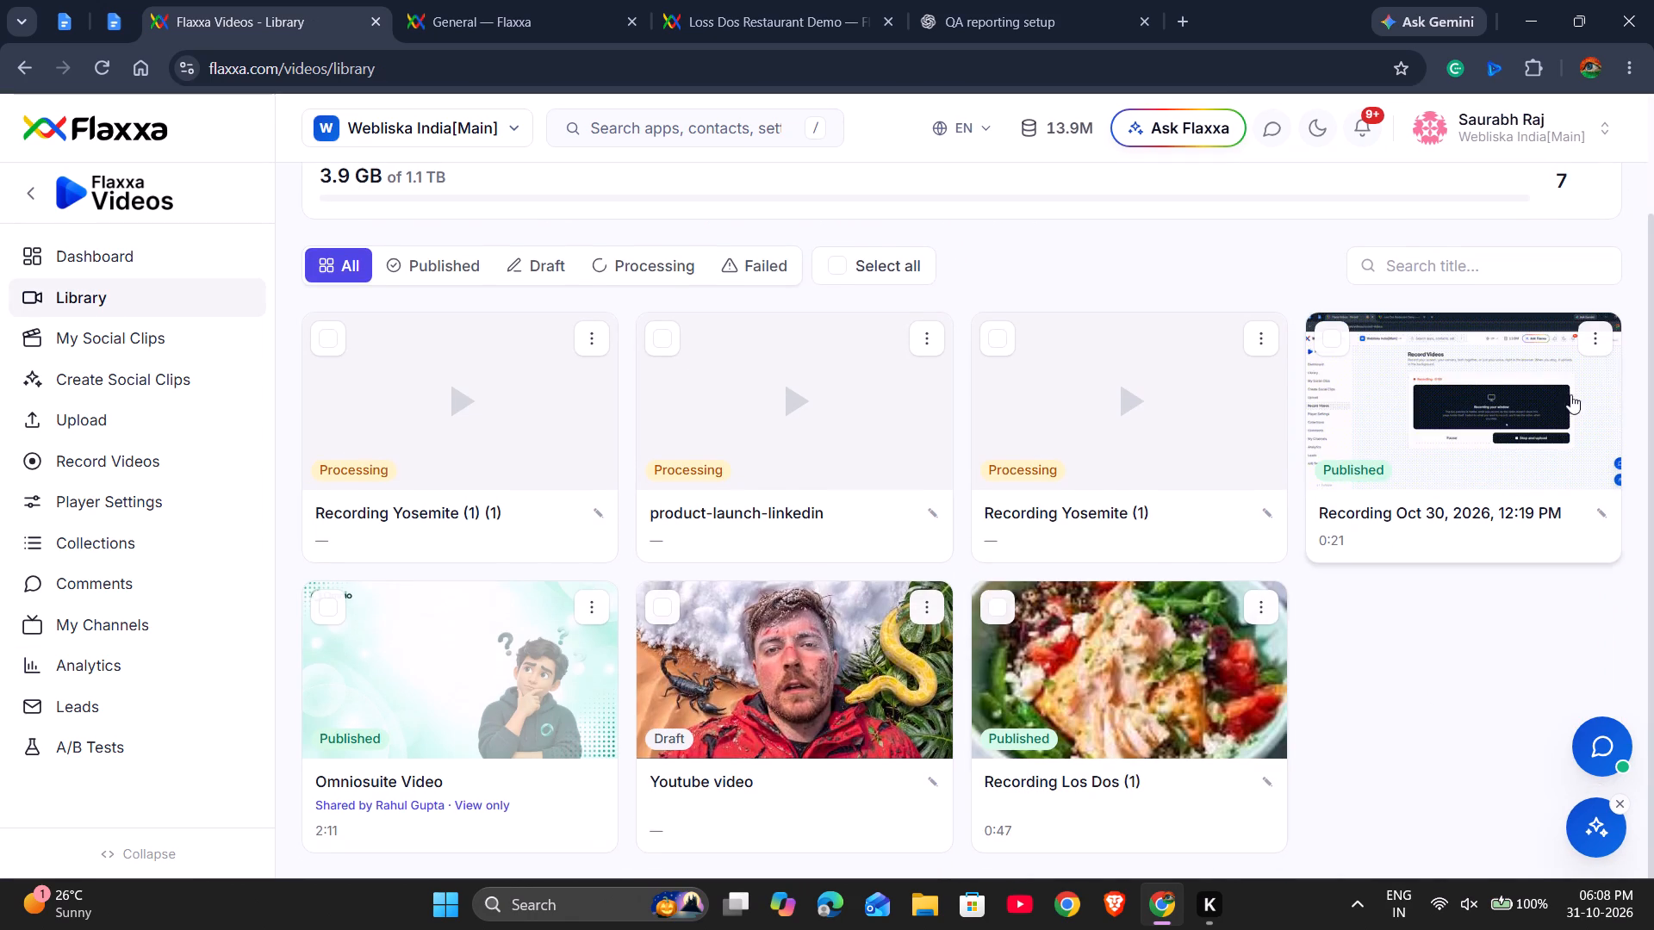
{"action": "left_click", "coordinate": [1592, 341]}
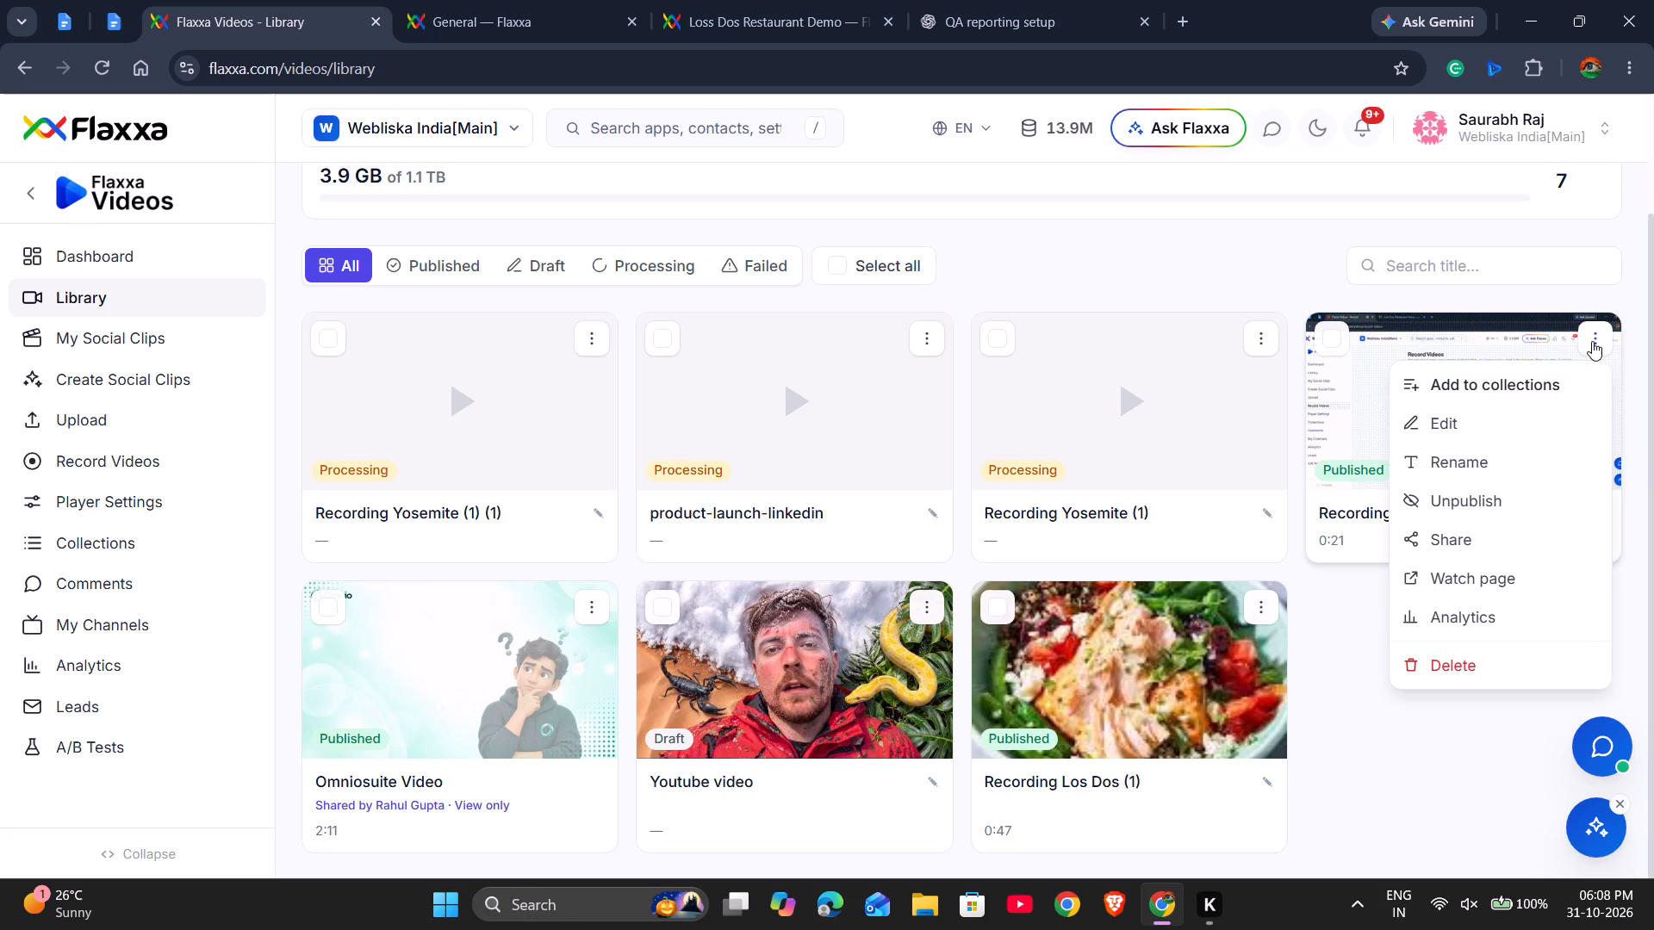
{"action": "left_click", "coordinate": [1474, 428]}
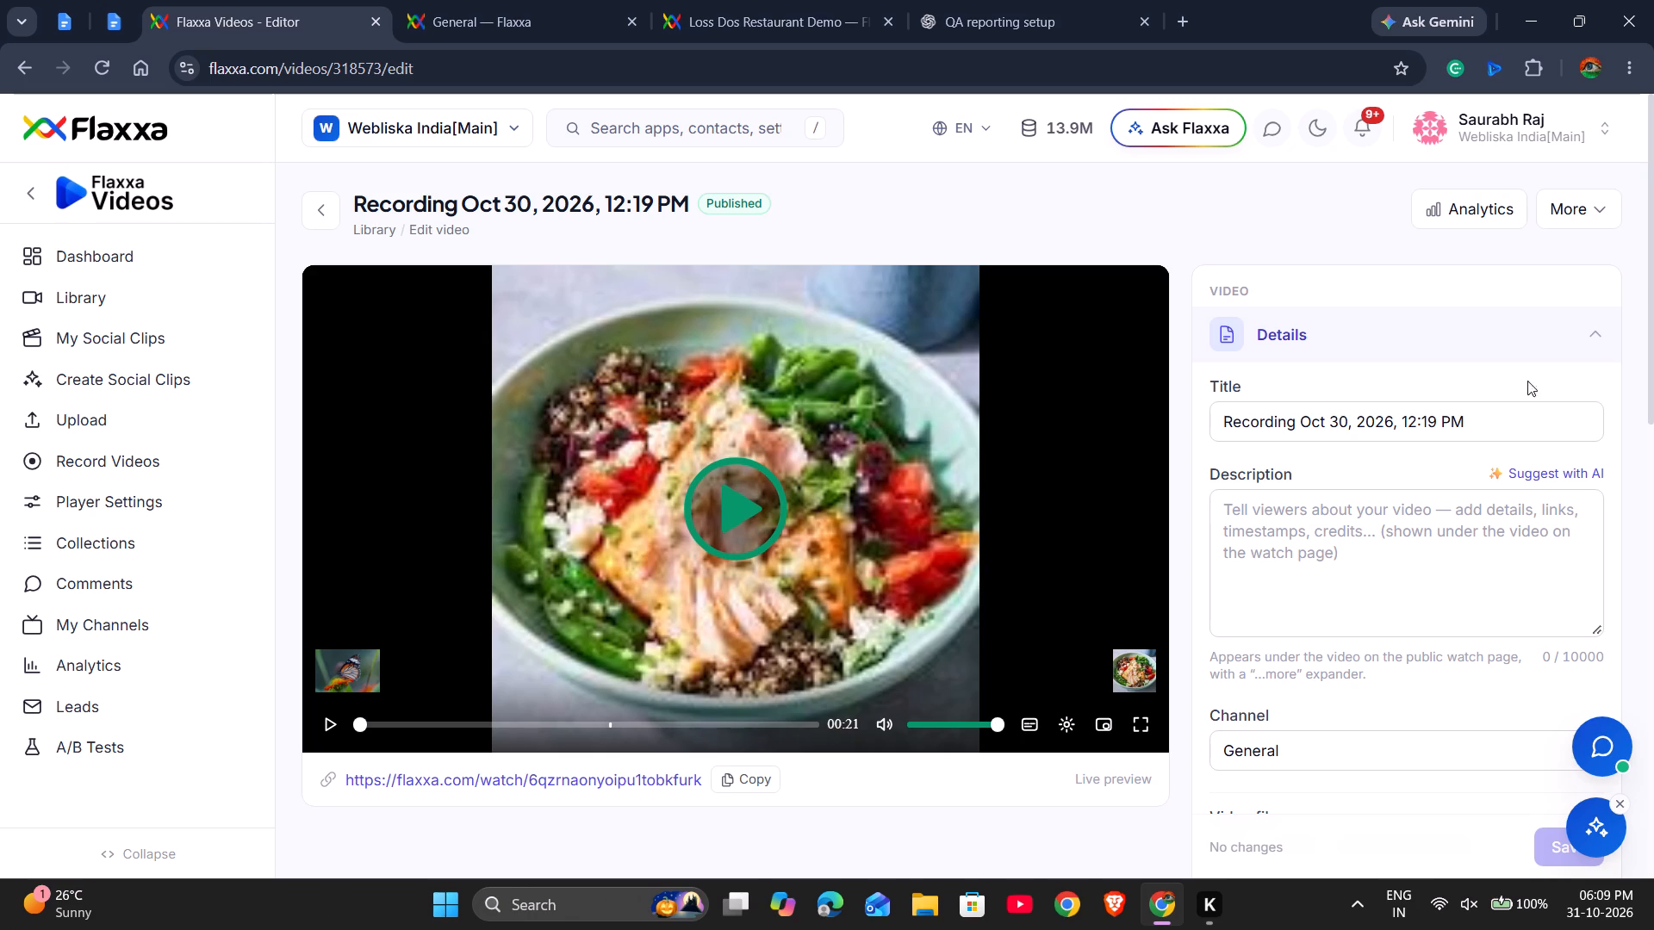
Examine the video editor's settings sections, expanding Thumbnail and Email Leads to review their options.
{"action": "scroll", "coordinate": [1418, 529], "scroll_direction": "down", "scroll_amount": 3}
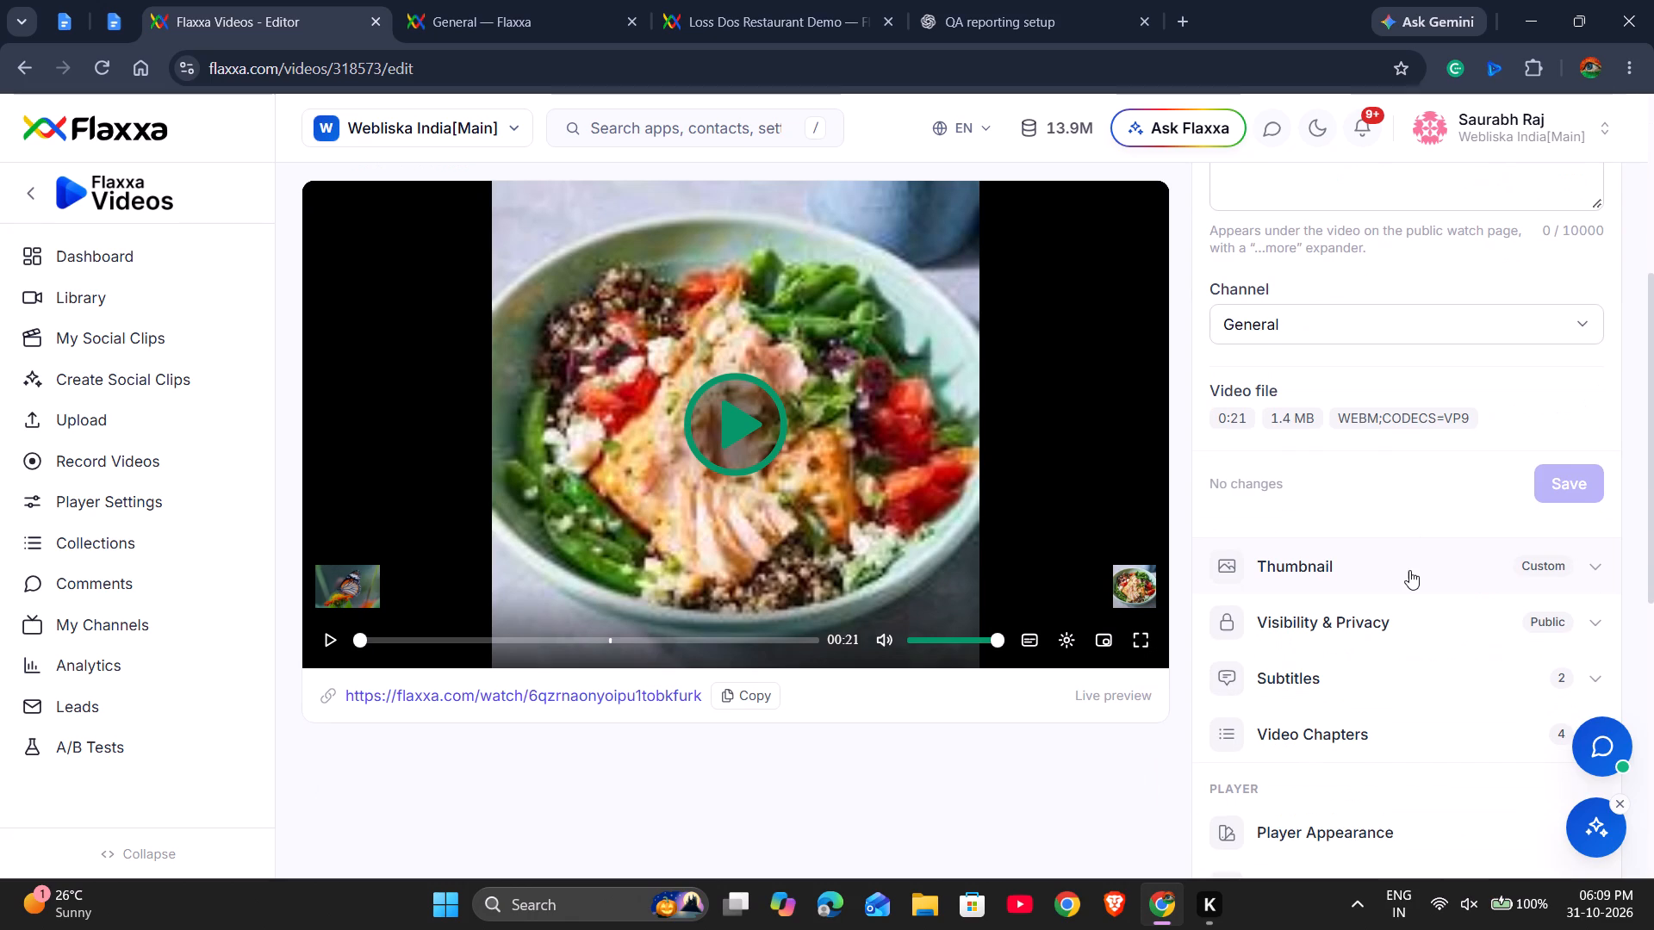
{"action": "left_click", "coordinate": [1409, 570]}
{"action": "scroll", "coordinate": [1409, 570], "scroll_direction": "down", "scroll_amount": 3}
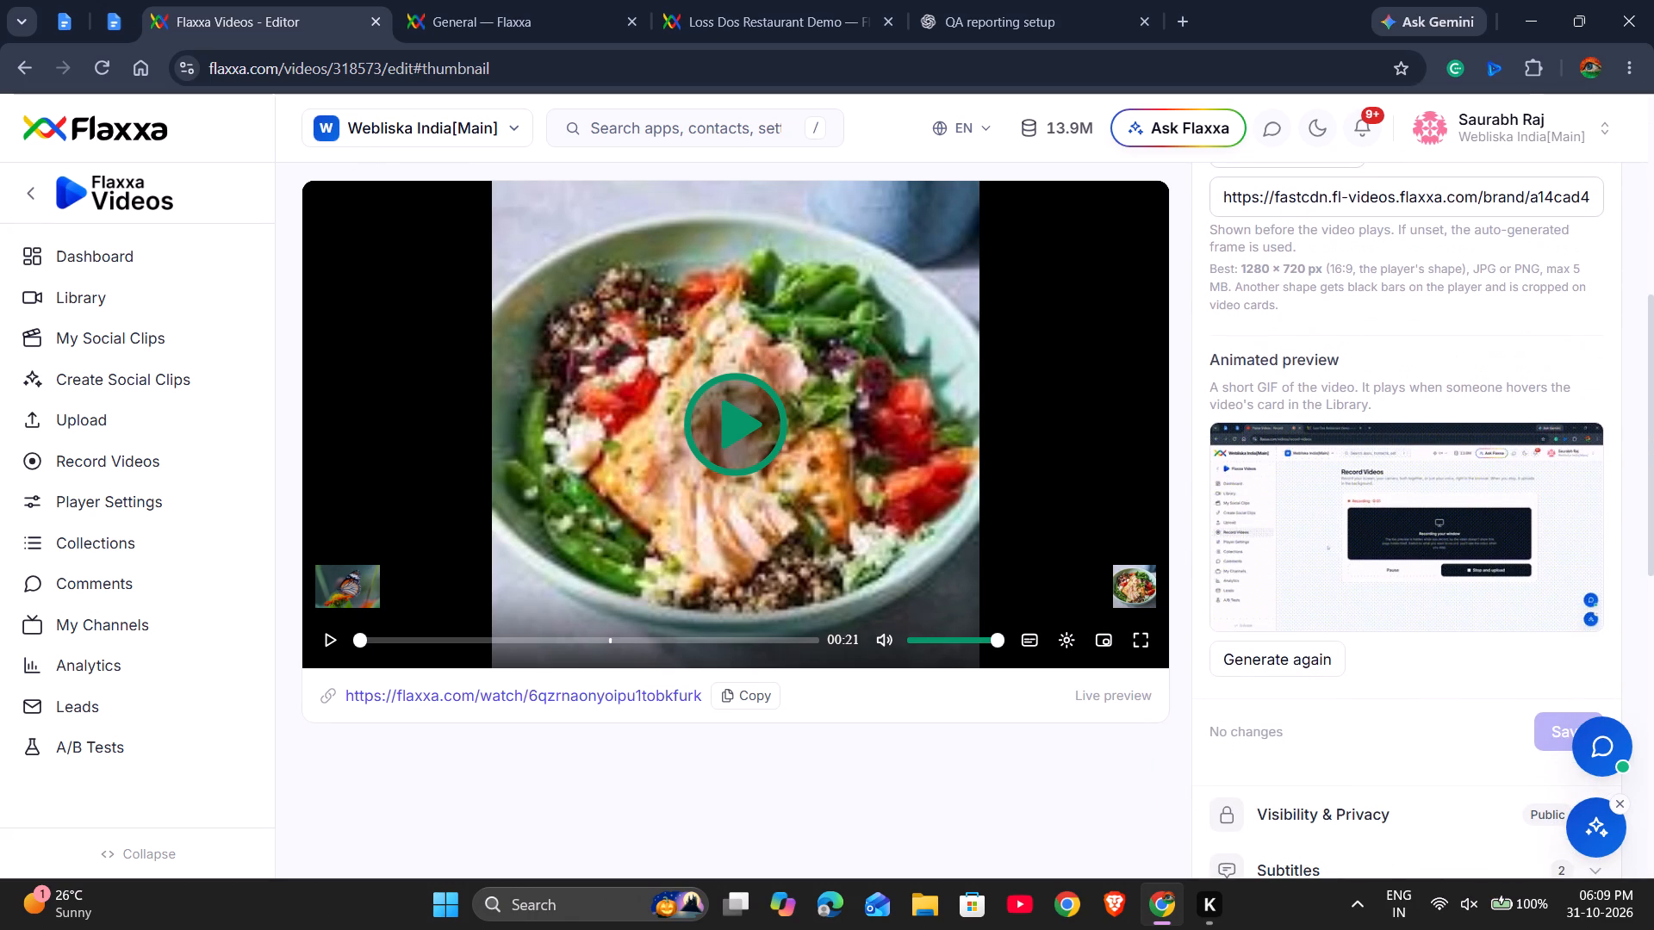
{"action": "scroll", "coordinate": [1409, 570], "scroll_direction": "down", "scroll_amount": 6}
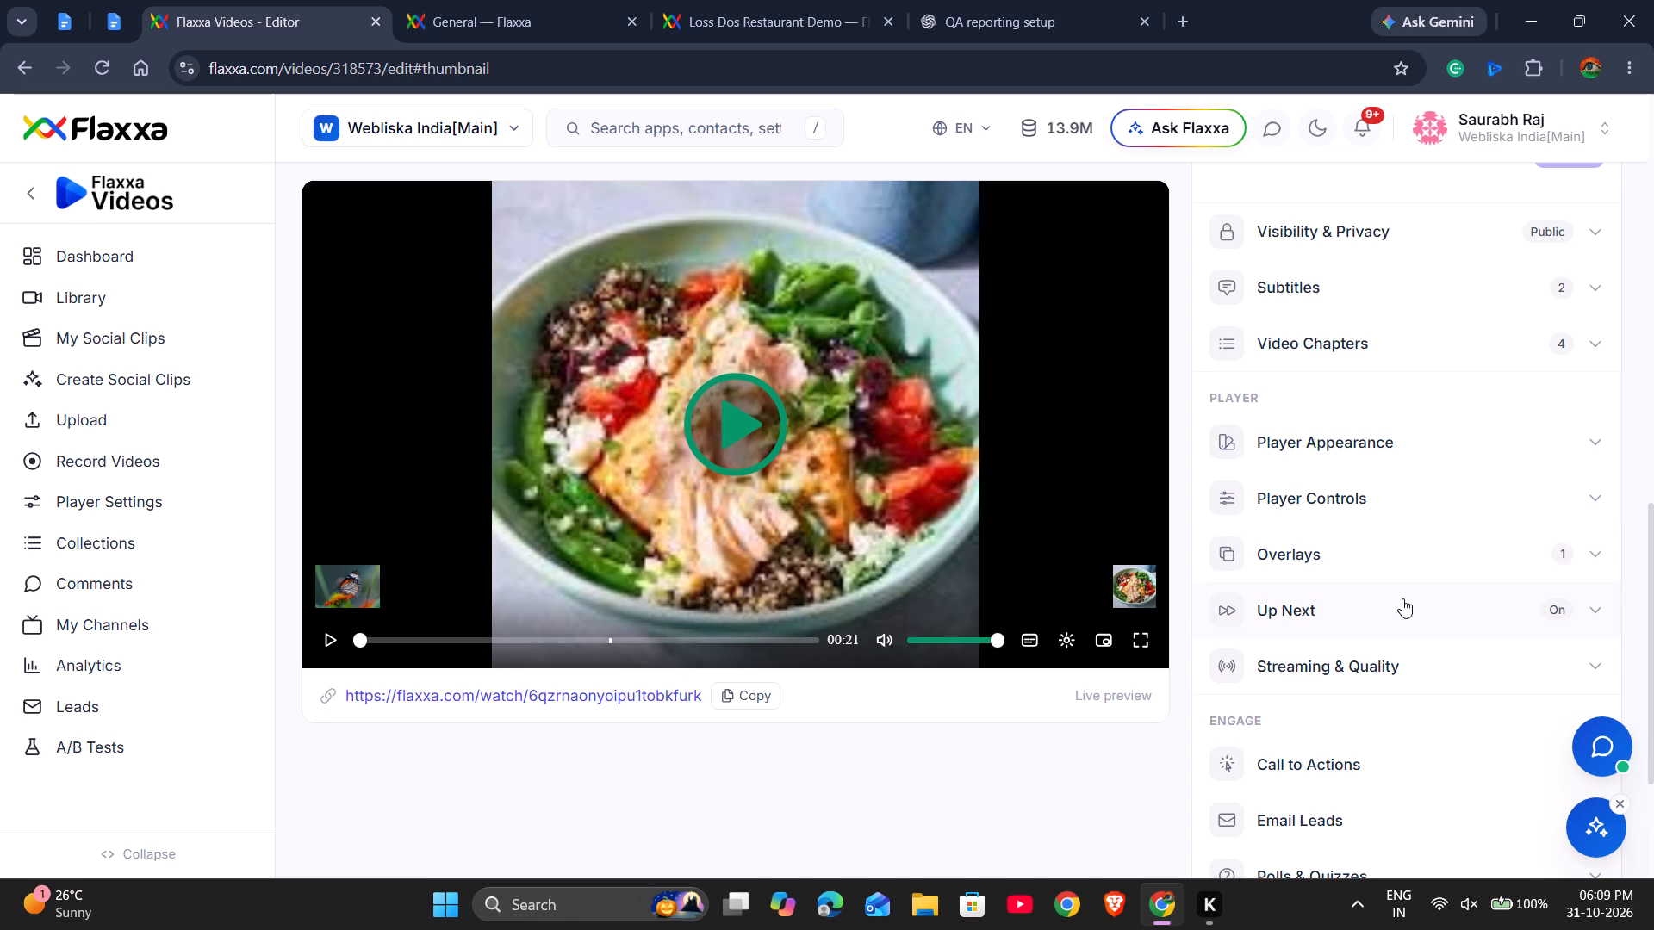
{"action": "left_click", "coordinate": [1346, 828]}
{"action": "scroll", "coordinate": [1346, 828], "scroll_direction": "down", "scroll_amount": 6}
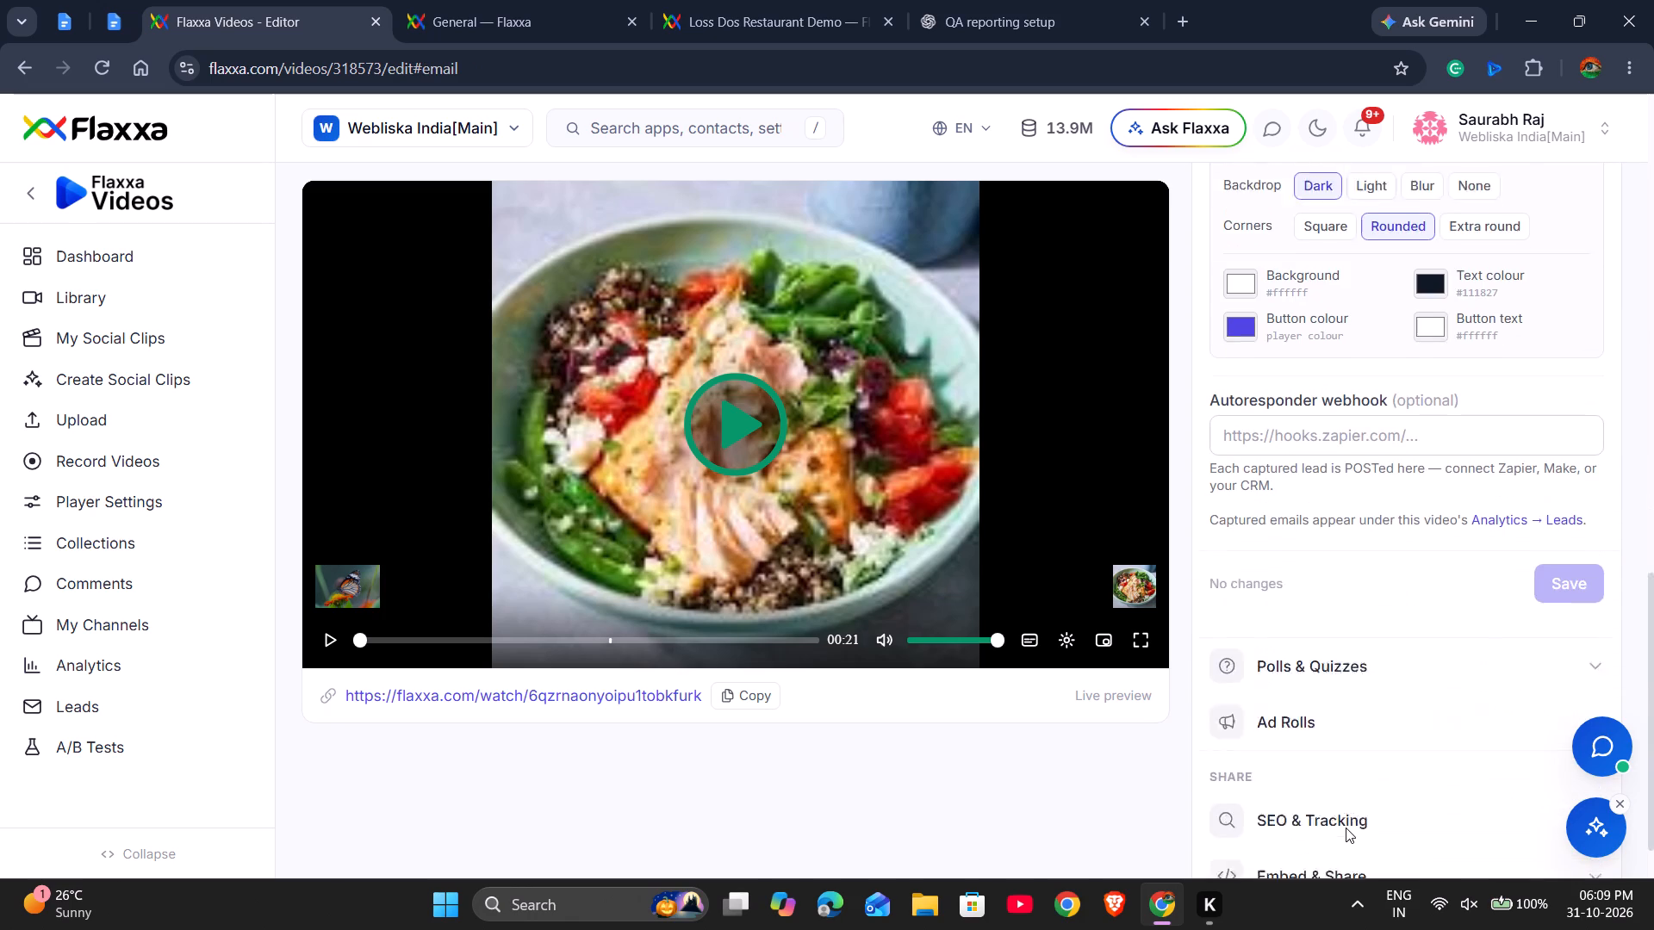
{"action": "scroll", "coordinate": [1346, 828], "scroll_direction": "down", "scroll_amount": 1}
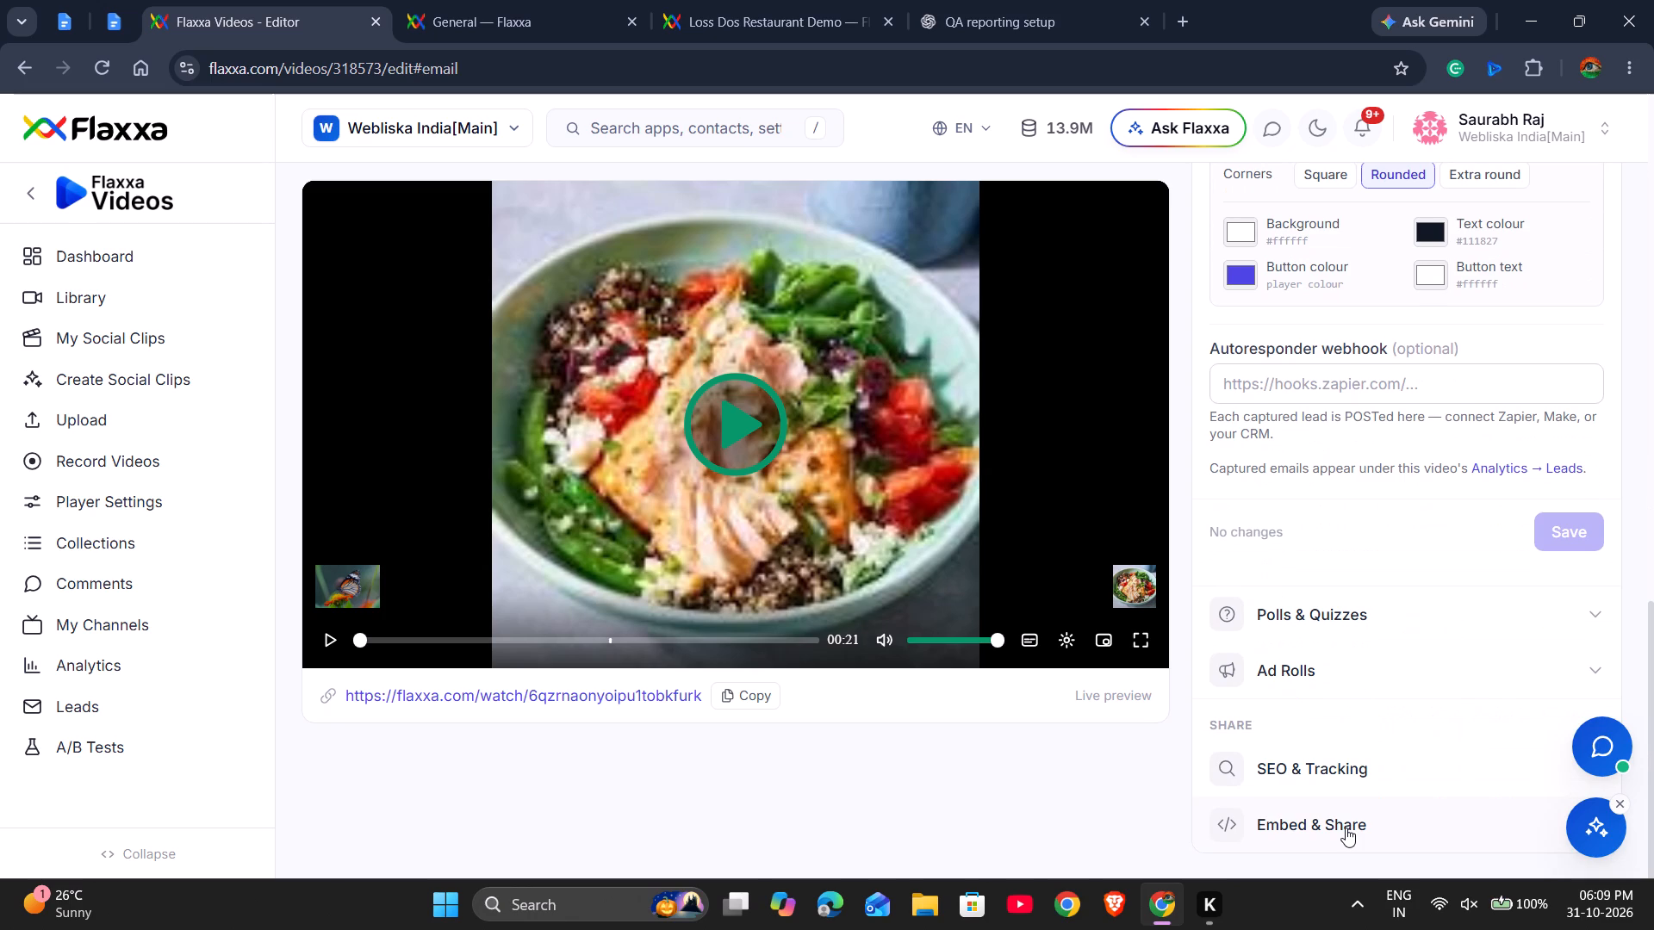
{"action": "scroll", "coordinate": [1344, 618], "scroll_direction": "down", "scroll_amount": 2}
{"action": "scroll", "coordinate": [1344, 618], "scroll_direction": "up", "scroll_amount": 8}
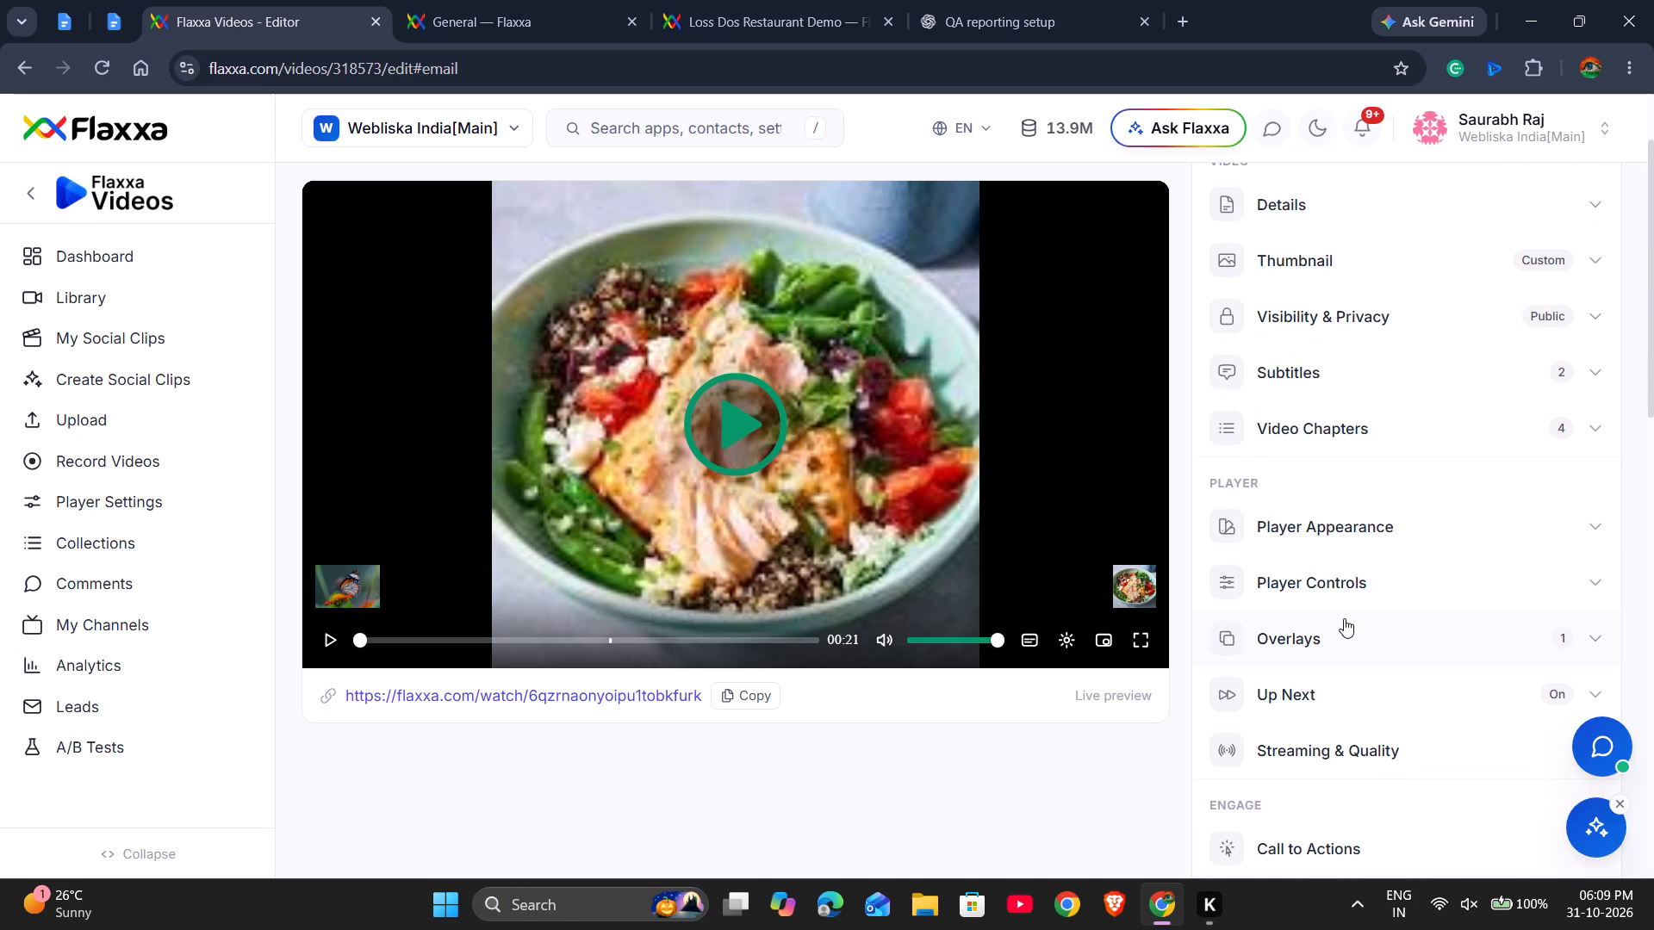
{"action": "scroll", "coordinate": [1344, 618], "scroll_direction": "up", "scroll_amount": 1}
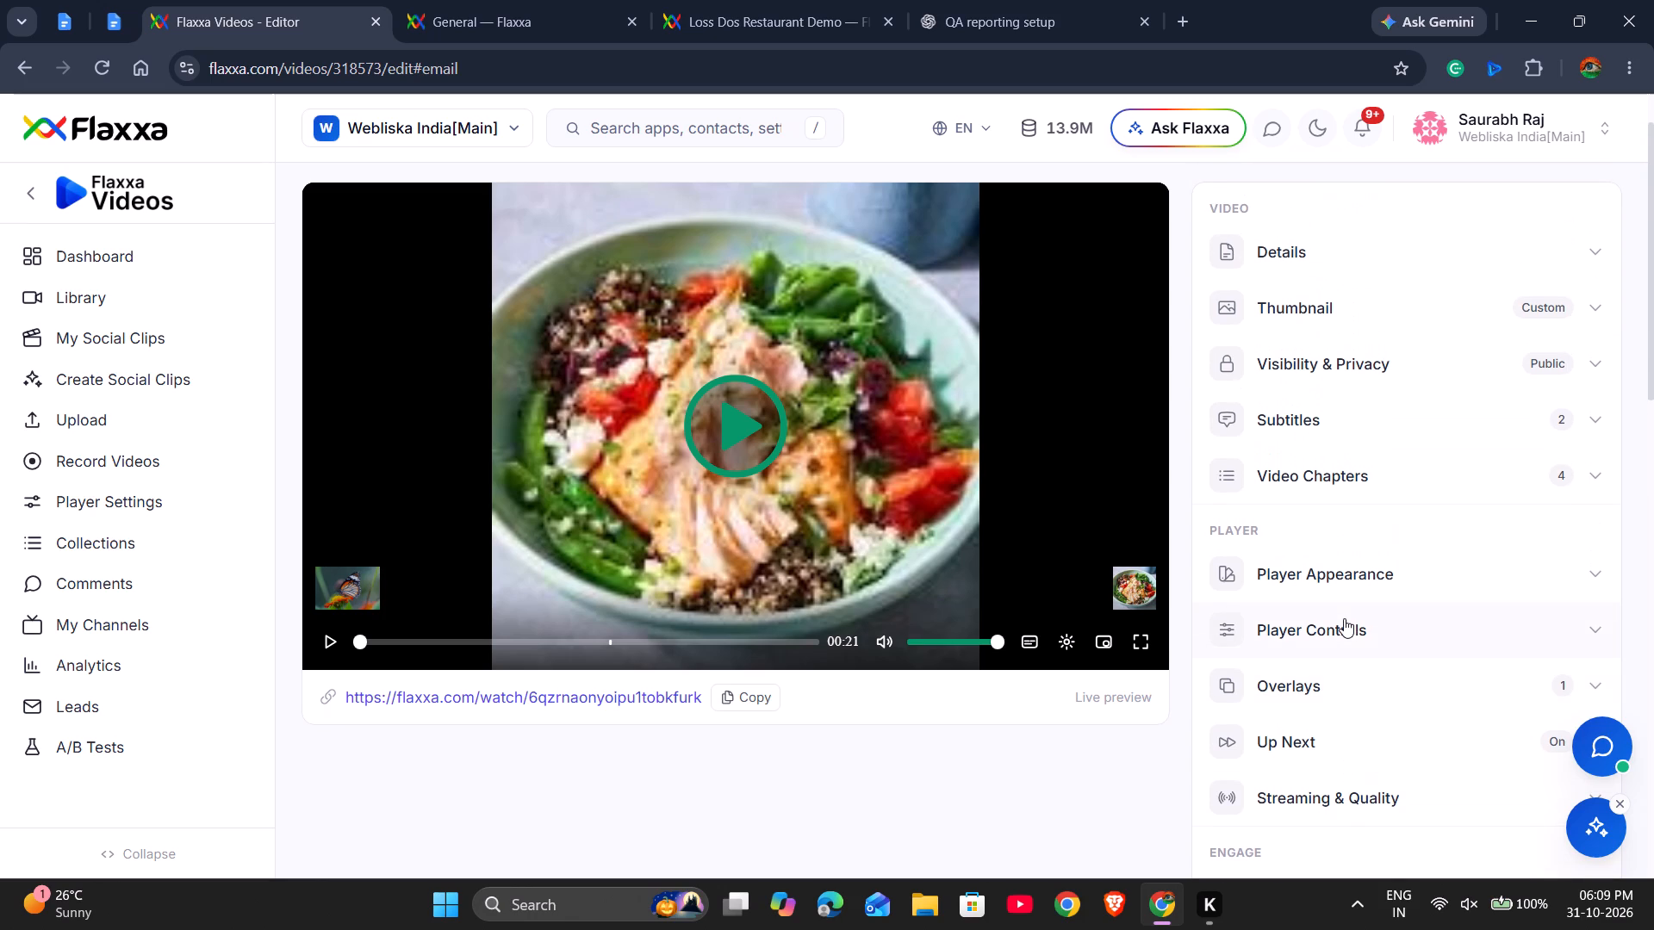
Switch to the Flaxxa Videos bug report in Google Docs and read through BUG-04 and BUG-05.
{"action": "left_click", "coordinate": [106, 23]}
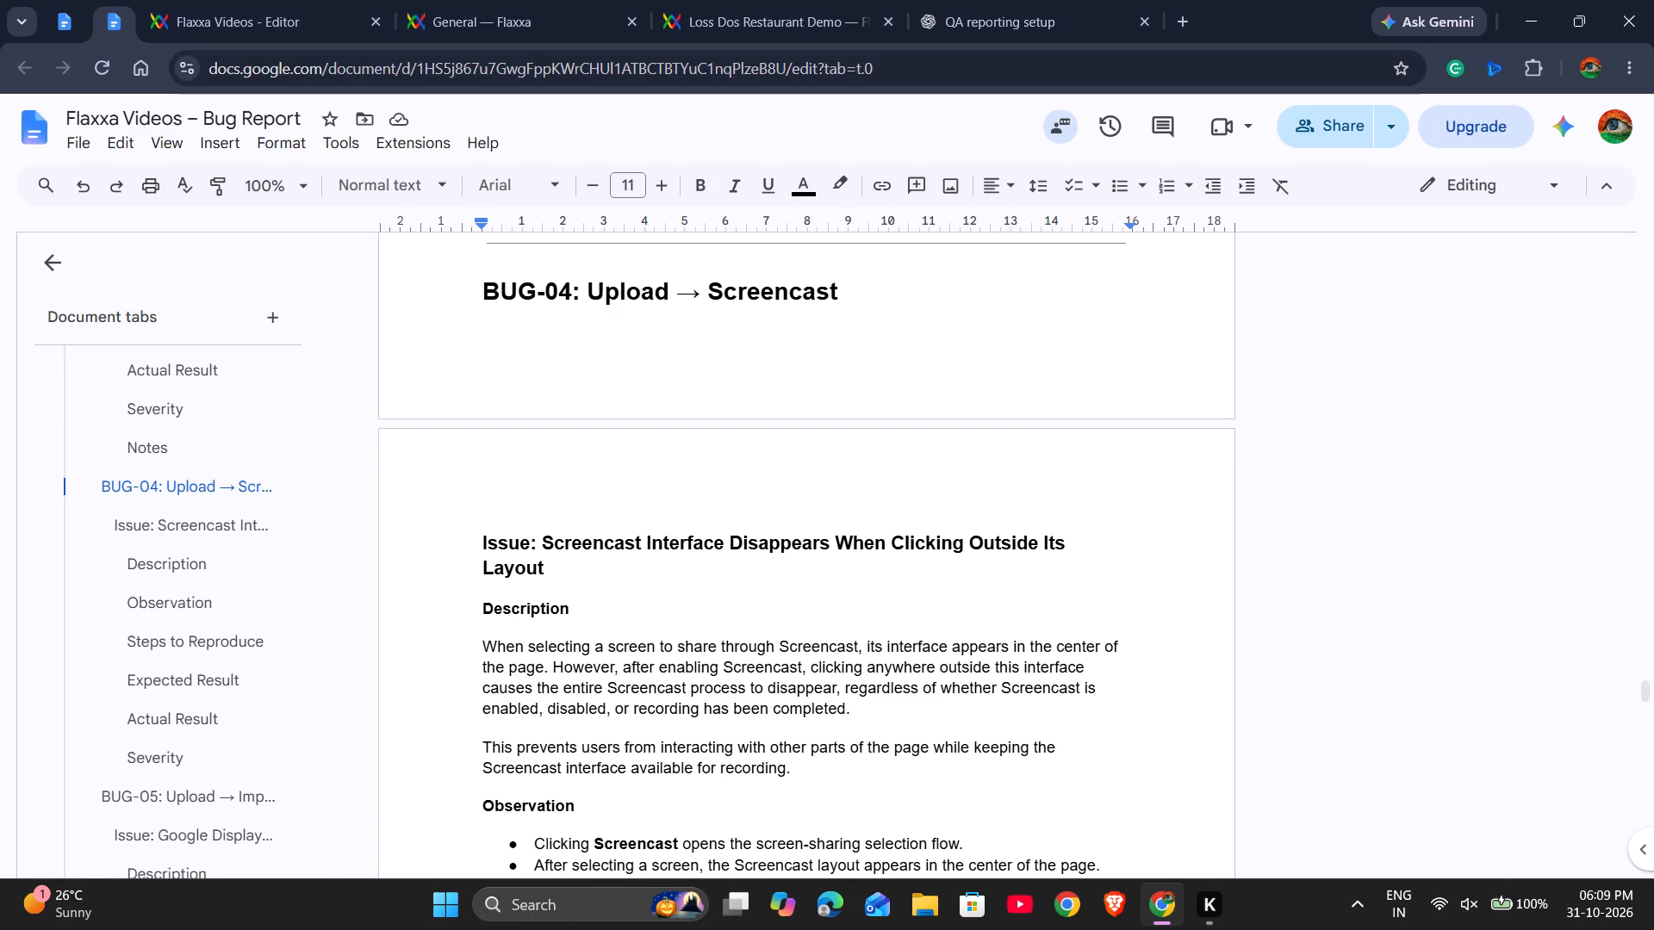
{"action": "scroll", "coordinate": [790, 633], "scroll_direction": "down", "scroll_amount": 4}
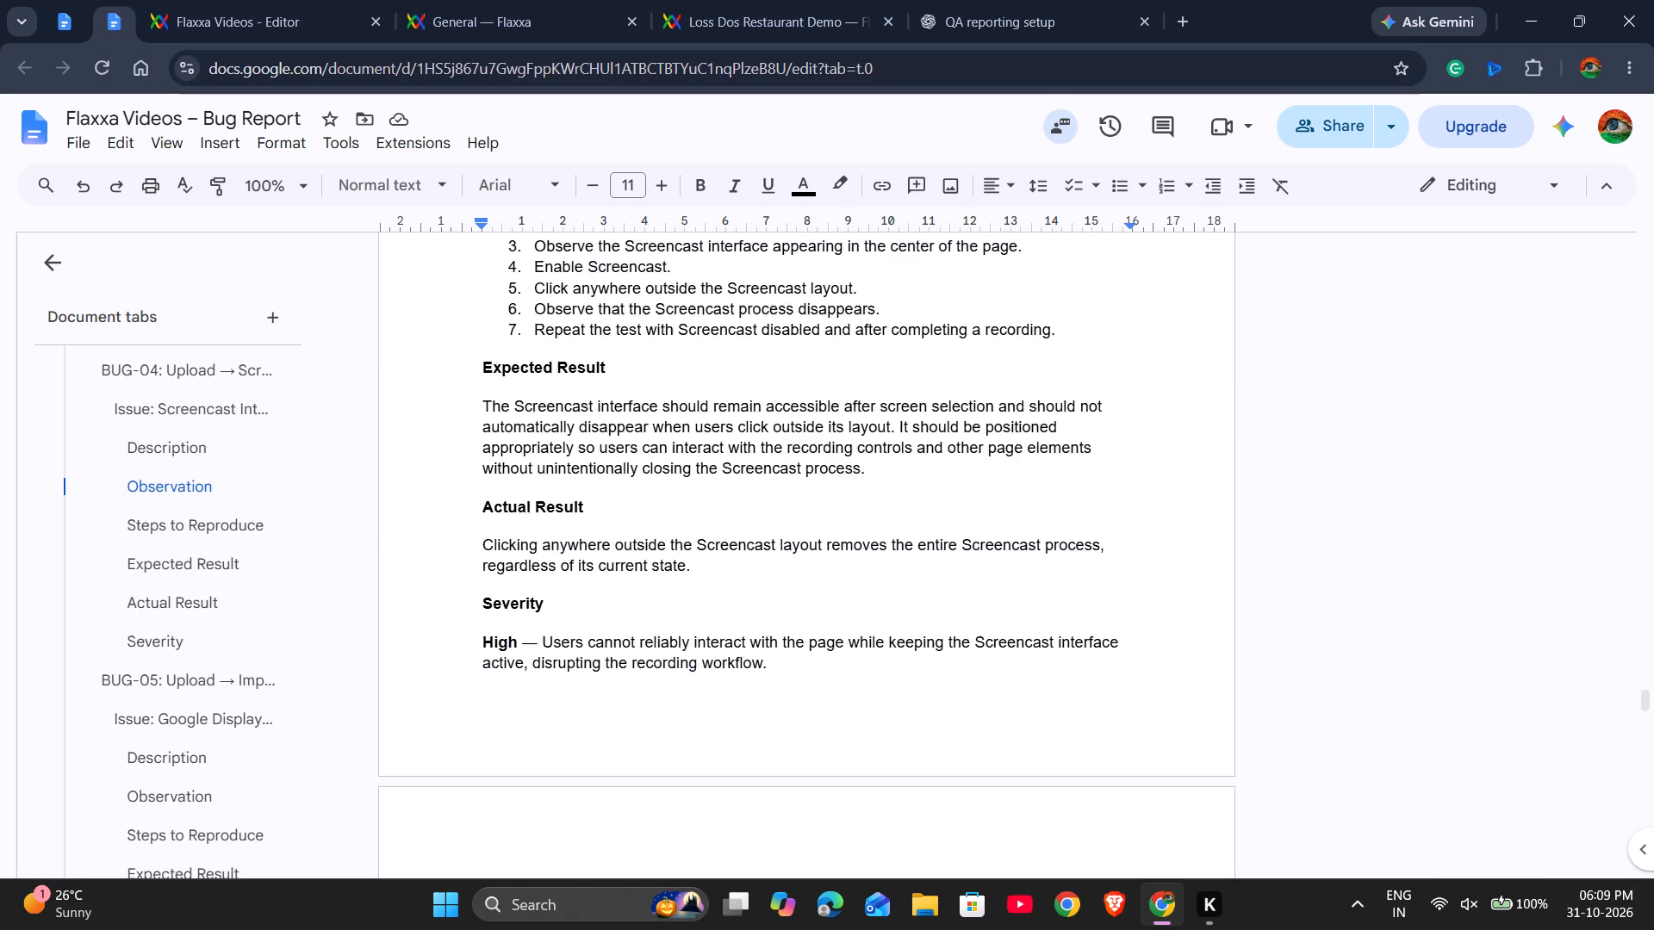
{"action": "scroll", "coordinate": [790, 633], "scroll_direction": "down", "scroll_amount": 6}
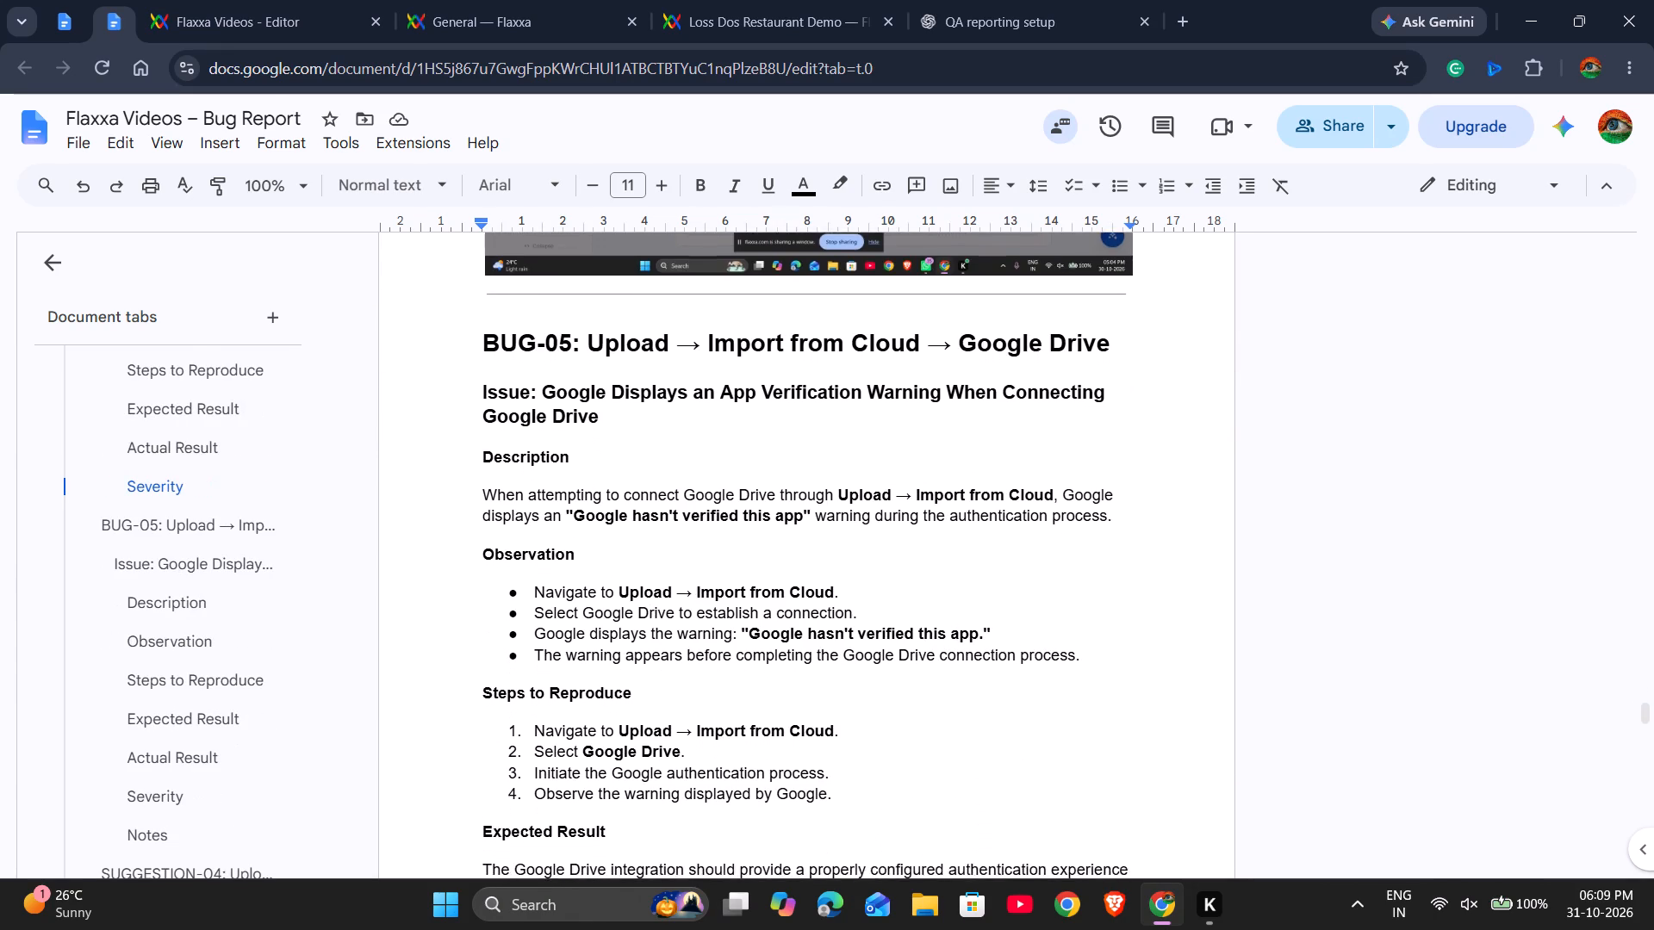
{"action": "scroll", "coordinate": [790, 633], "scroll_direction": "down", "scroll_amount": 2}
Return to Flaxxa Videos and open the Import from Cloud options on the Upload page to check the Google Drive connection.
{"action": "left_click", "coordinate": [235, 2]}
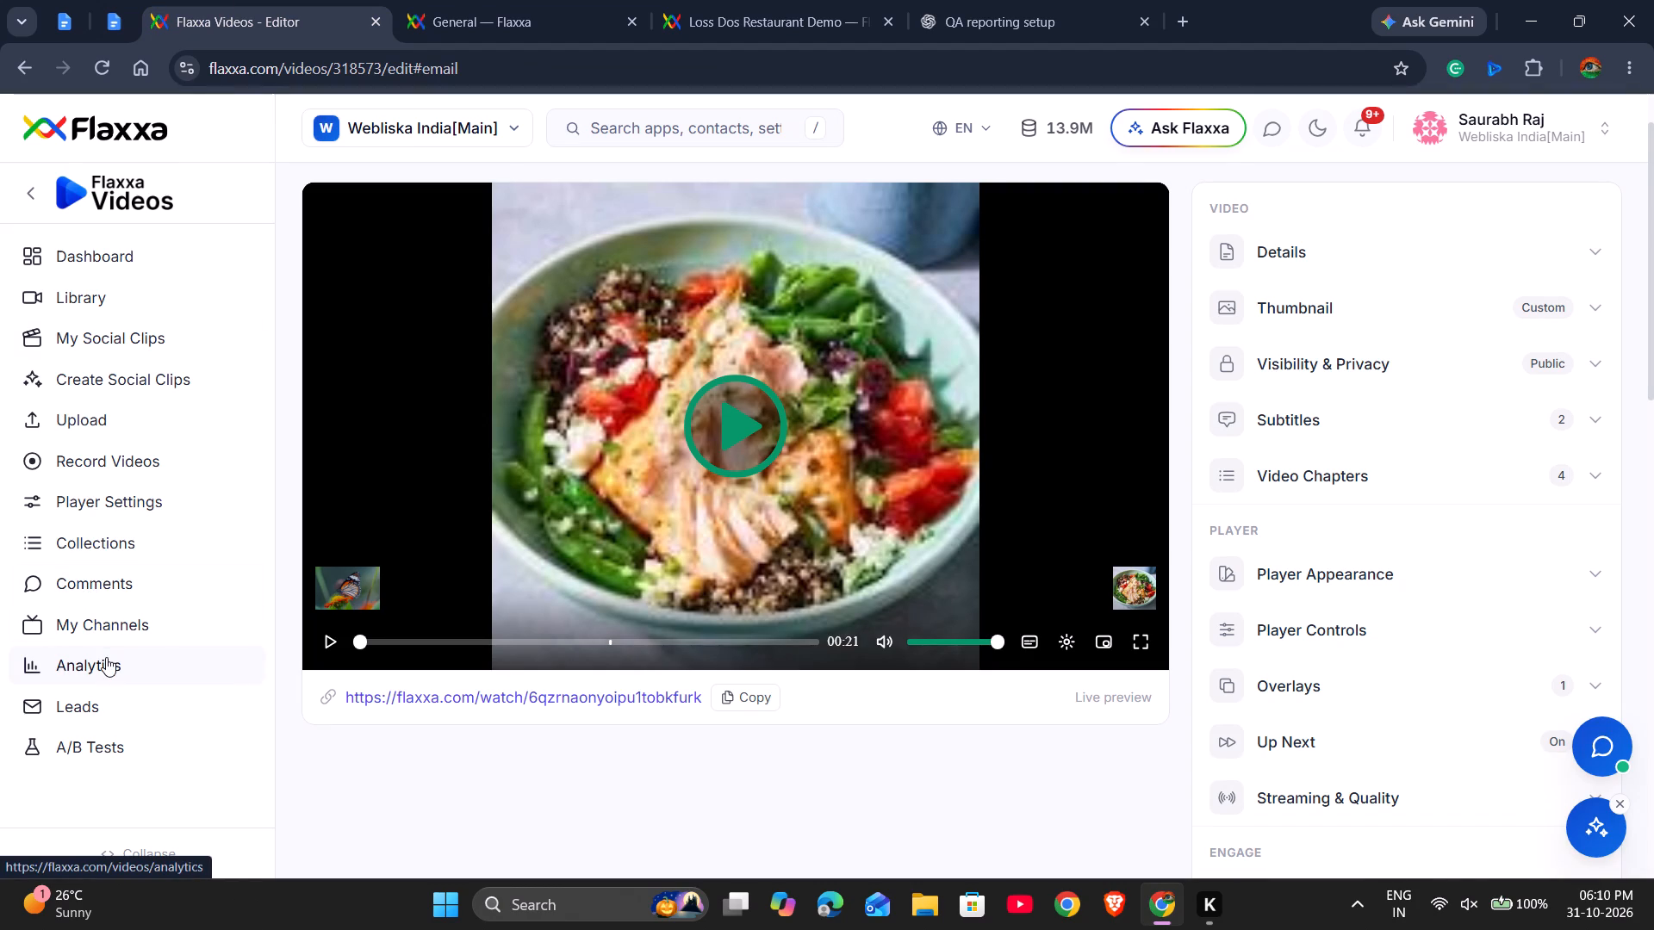
{"action": "left_click", "coordinate": [126, 615]}
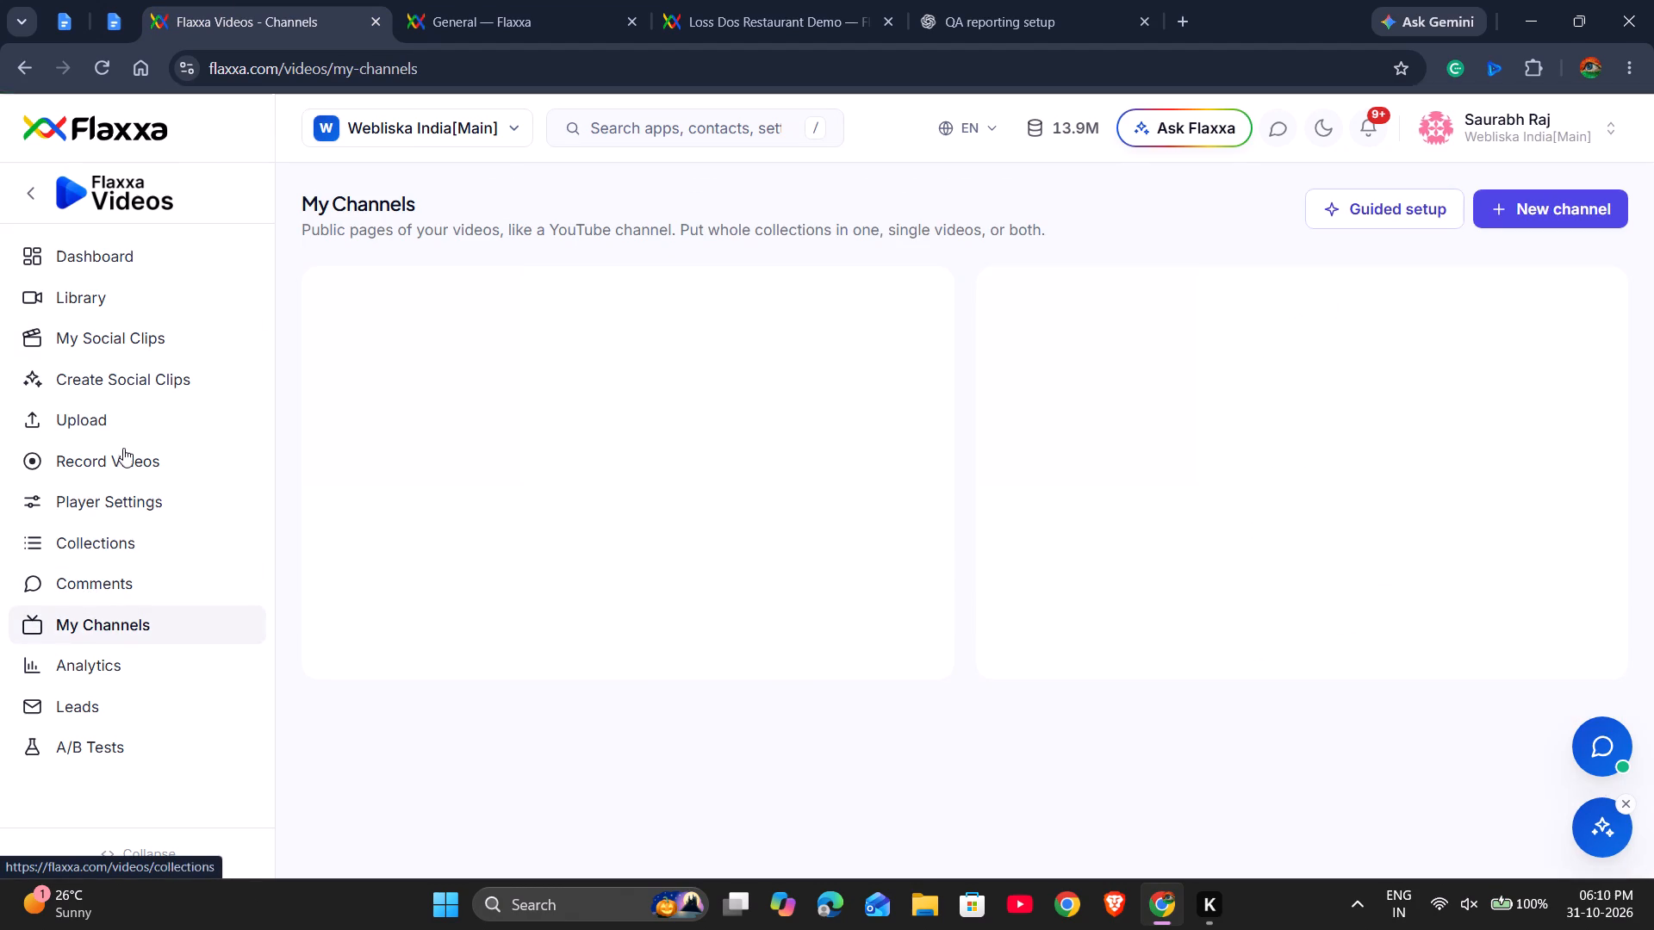
{"action": "left_click", "coordinate": [129, 418]}
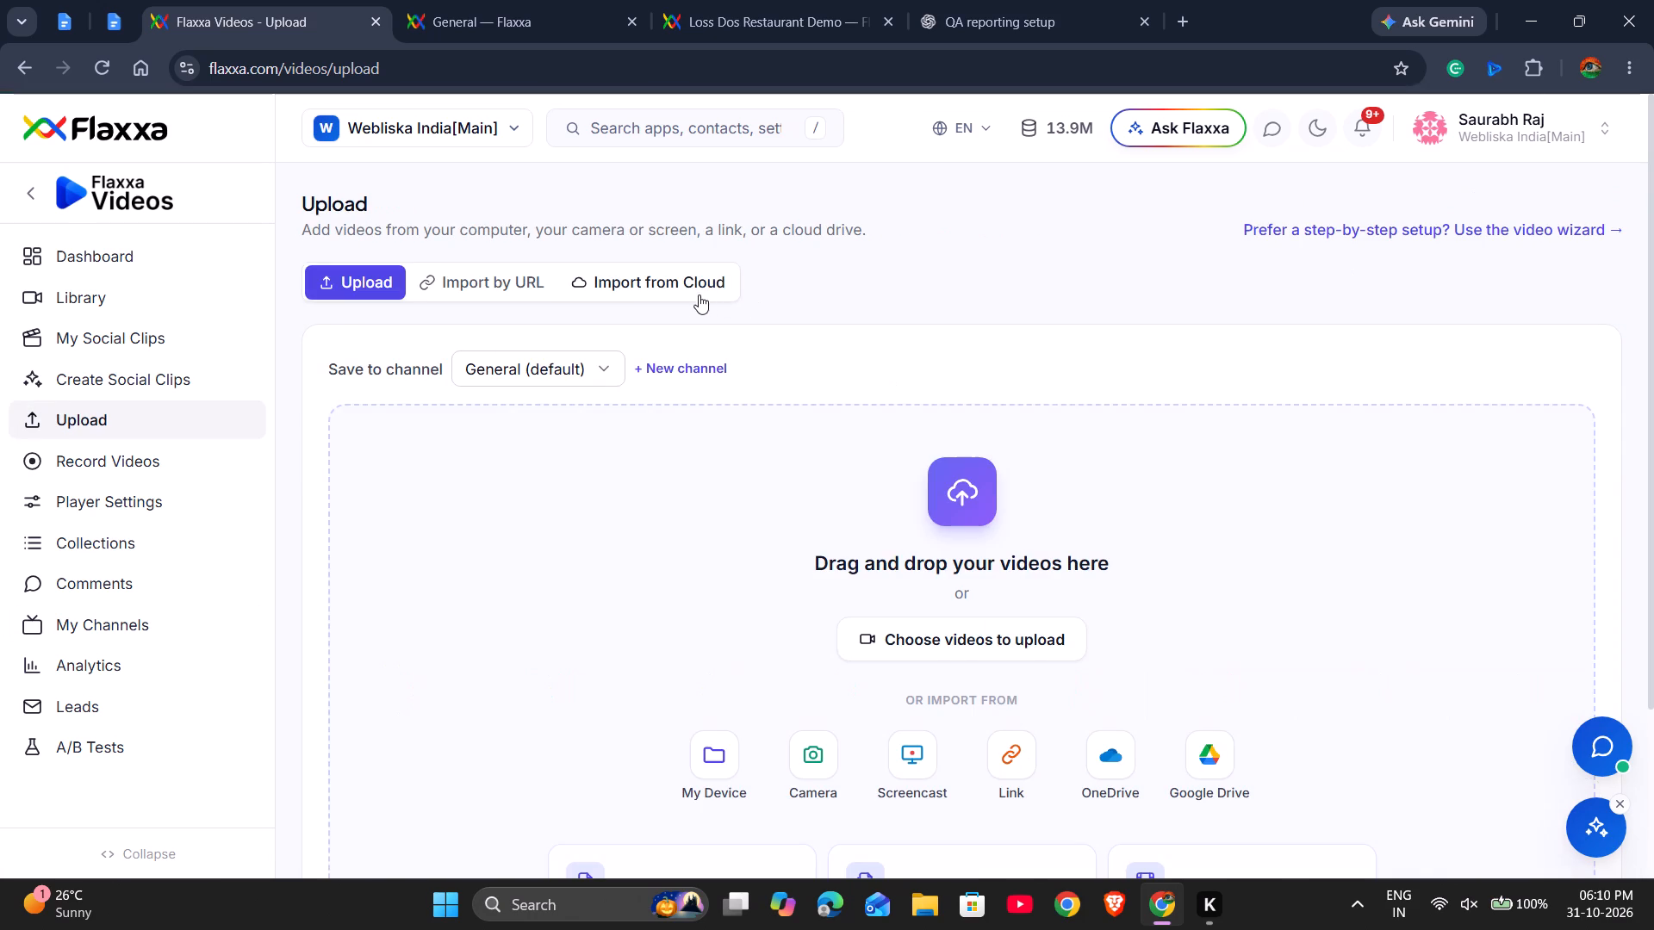
{"action": "left_click", "coordinate": [676, 295]}
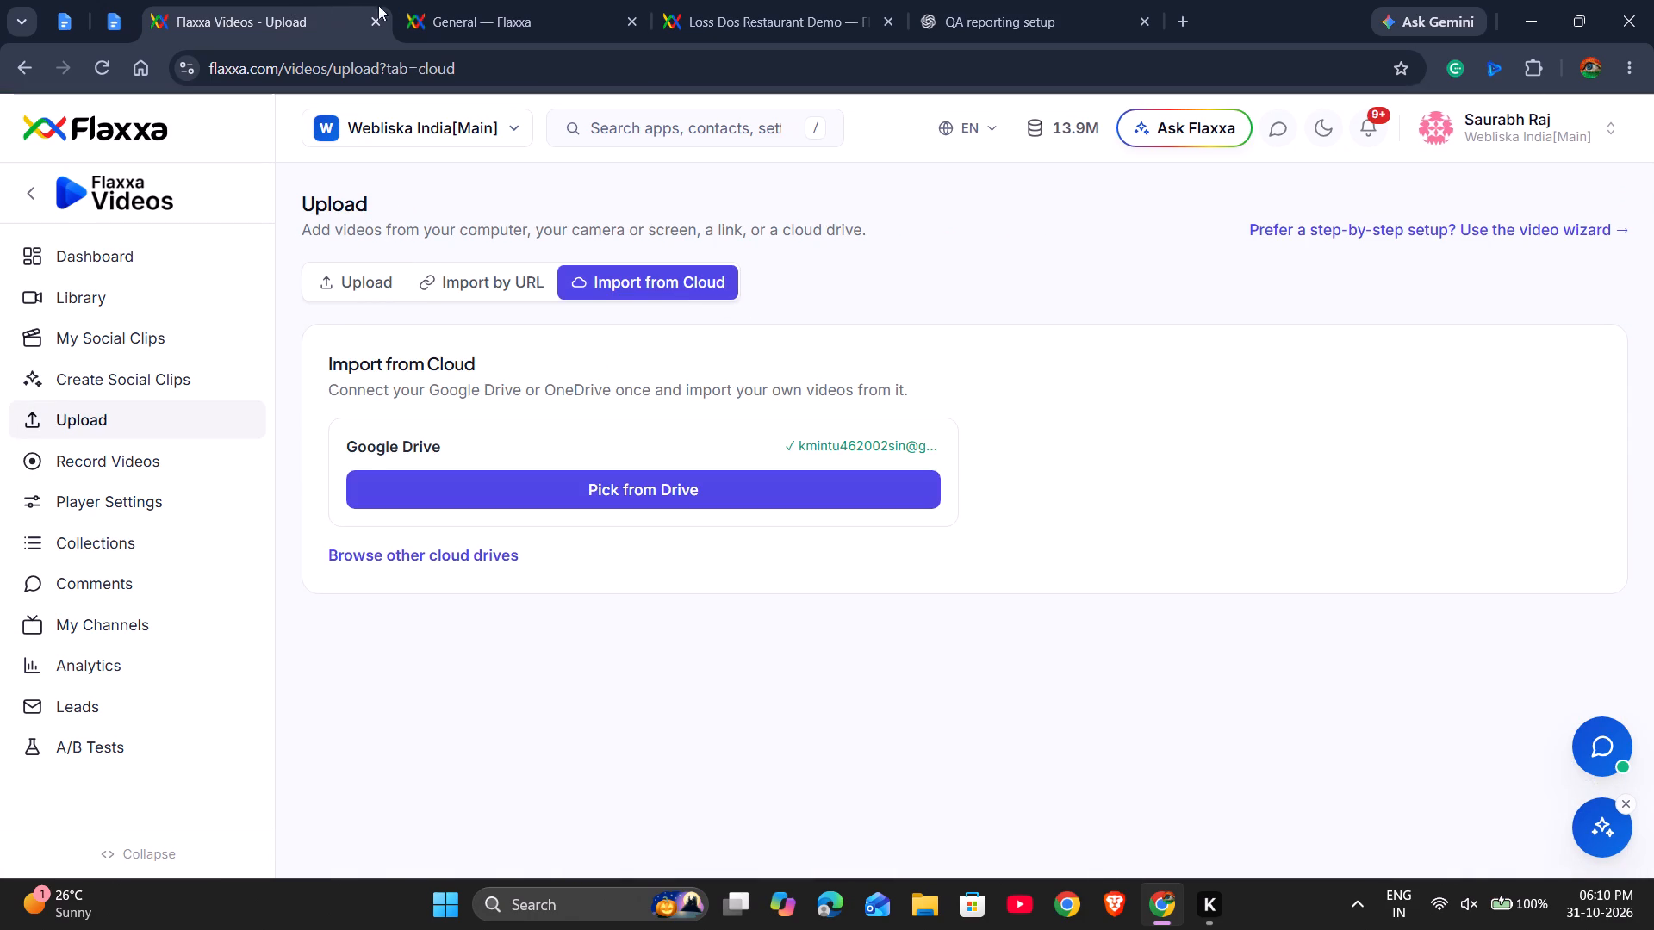
Switch to the bug report and read from BUG-05 through SUGGESTION-04 to SUGGESTION-05 on A/B test results.
{"action": "left_click", "coordinate": [109, 21]}
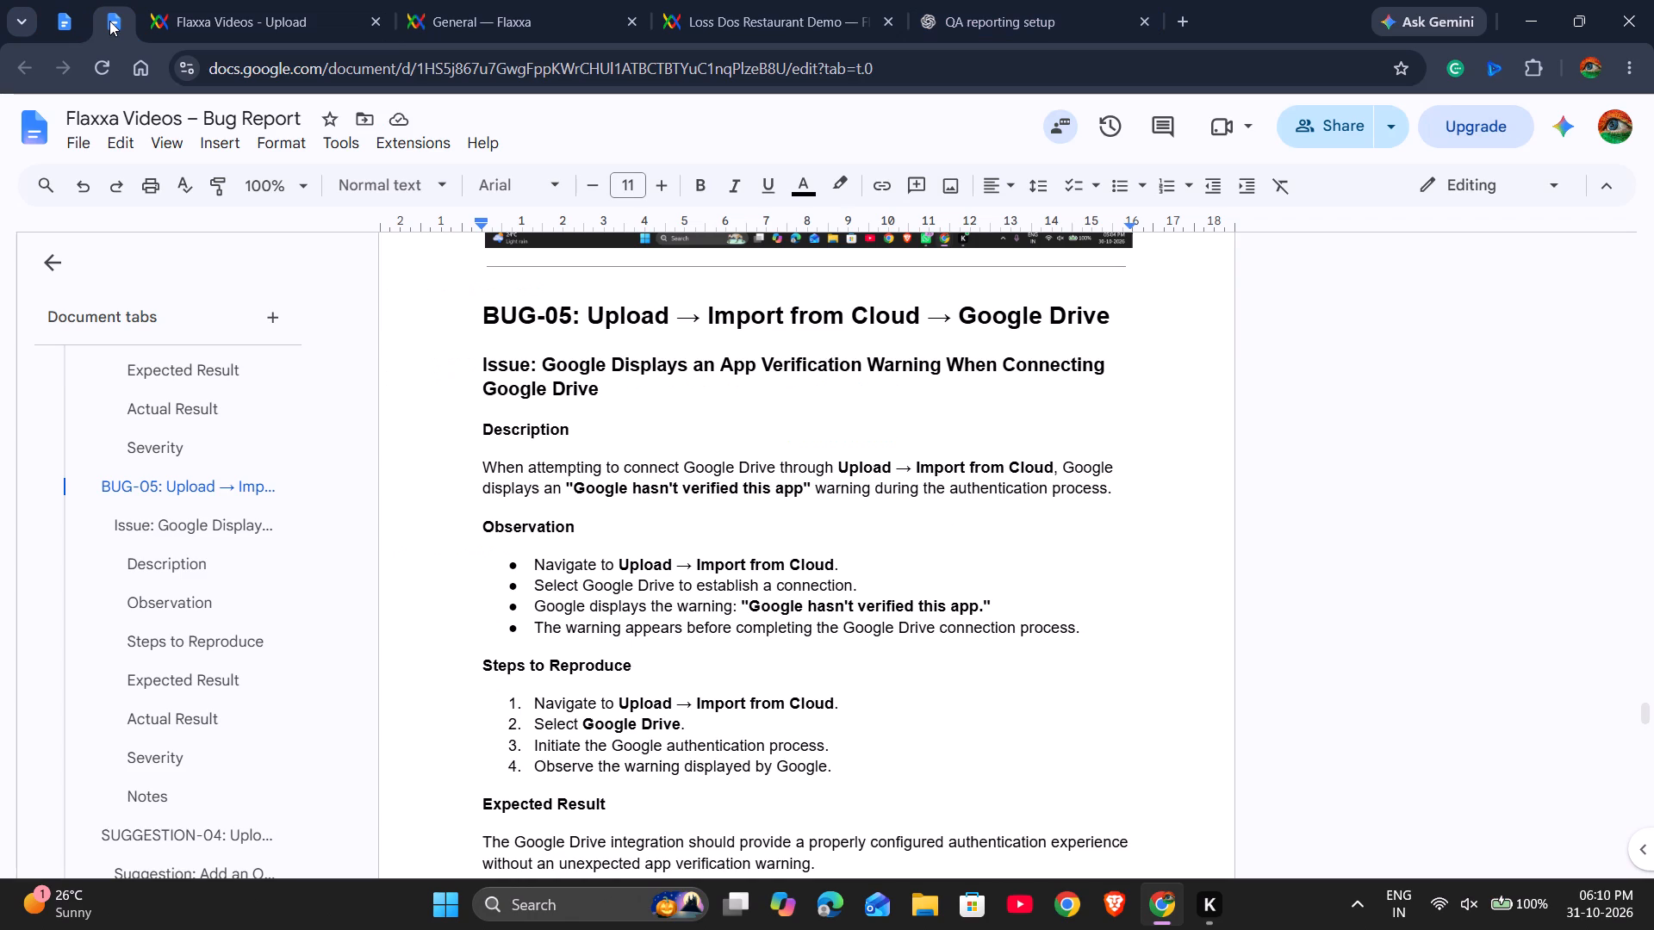
{"action": "scroll", "coordinate": [645, 598], "scroll_direction": "down", "scroll_amount": 6}
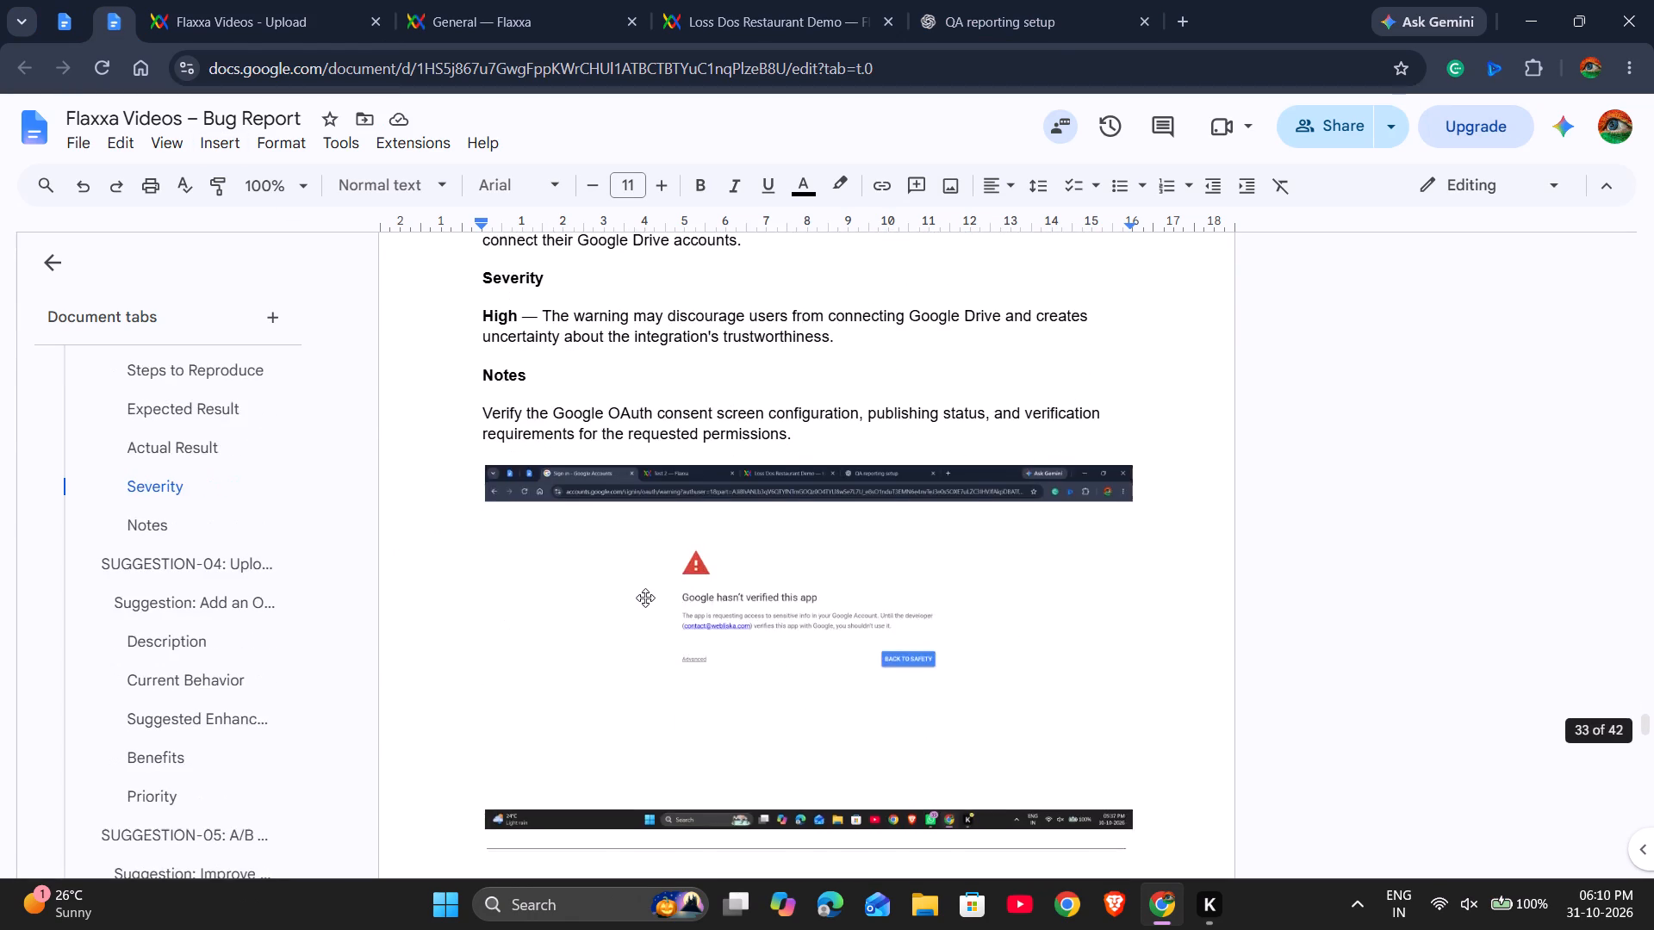
{"action": "scroll", "coordinate": [645, 598], "scroll_direction": "down", "scroll_amount": 6}
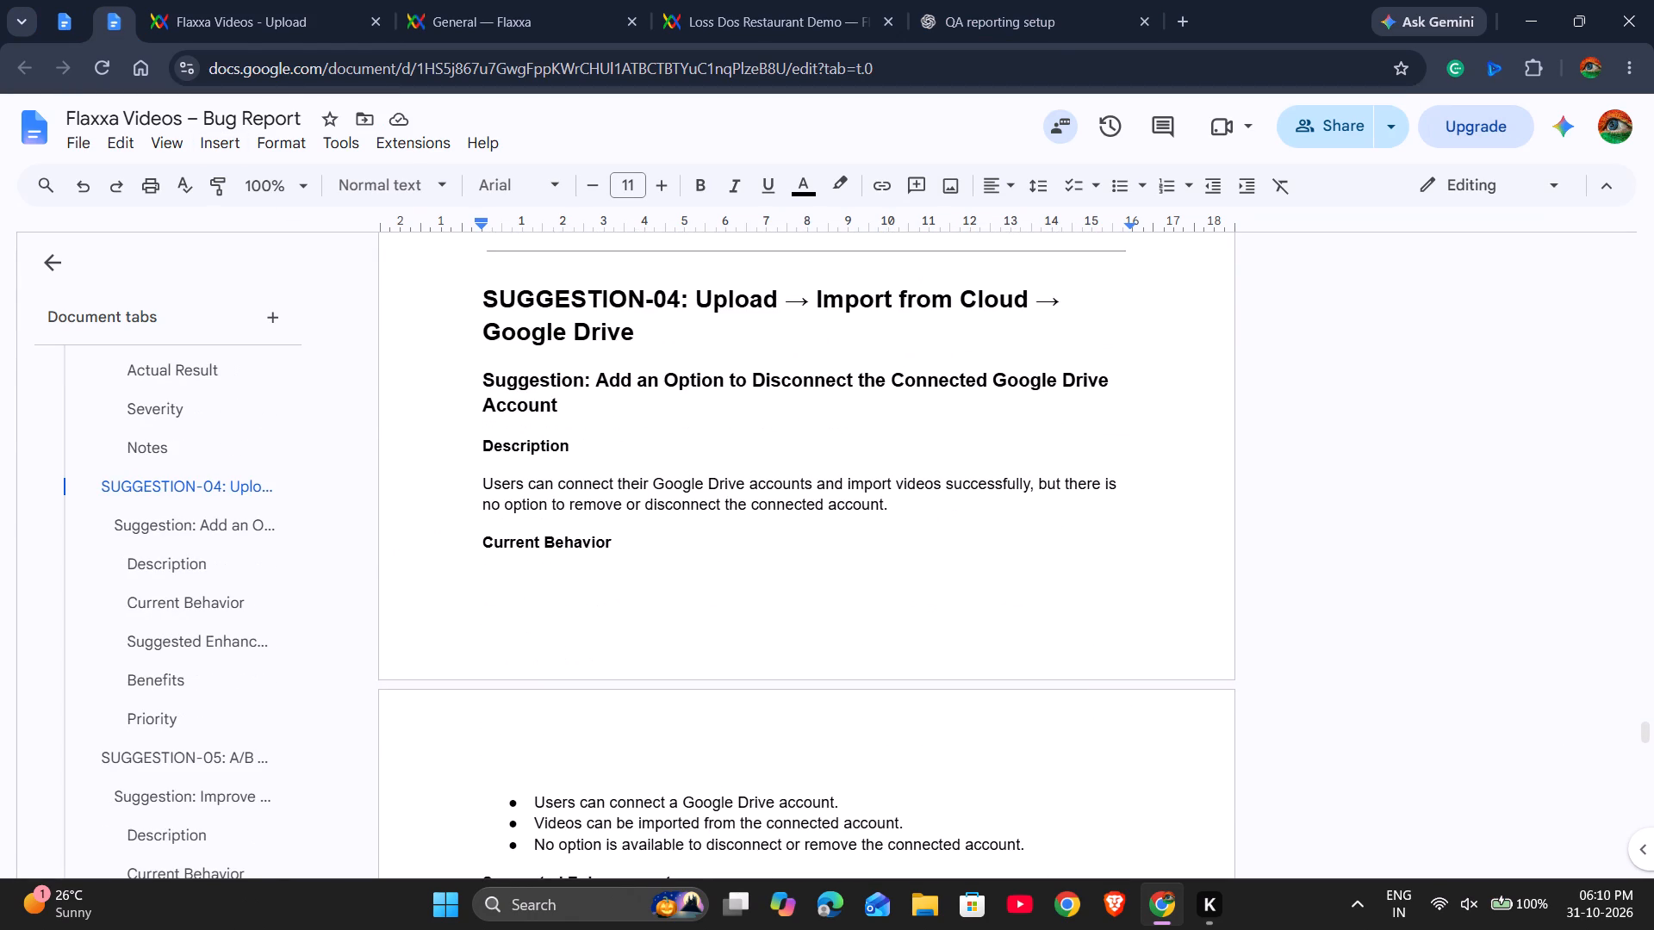
{"action": "scroll", "coordinate": [645, 598], "scroll_direction": "down", "scroll_amount": 5}
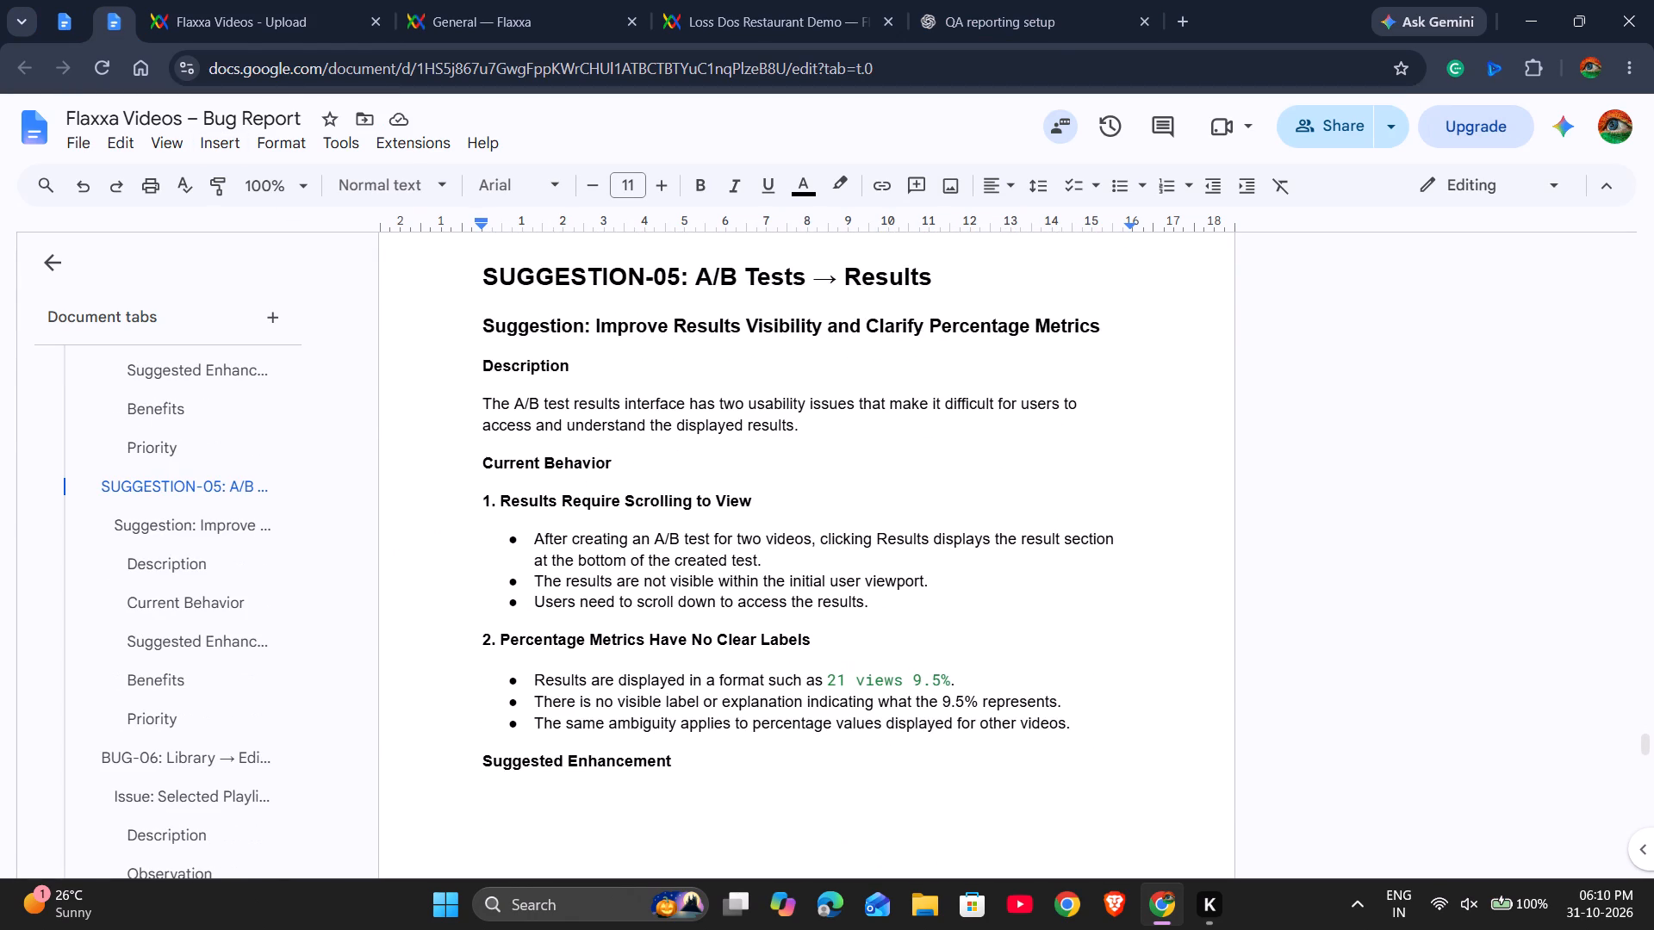
{"action": "scroll", "coordinate": [645, 598], "scroll_direction": "down", "scroll_amount": 1}
Return to Flaxxa Videos, open A/B Tests and display the results of Test 1 to check how they are presented.
{"action": "left_click", "coordinate": [261, 22]}
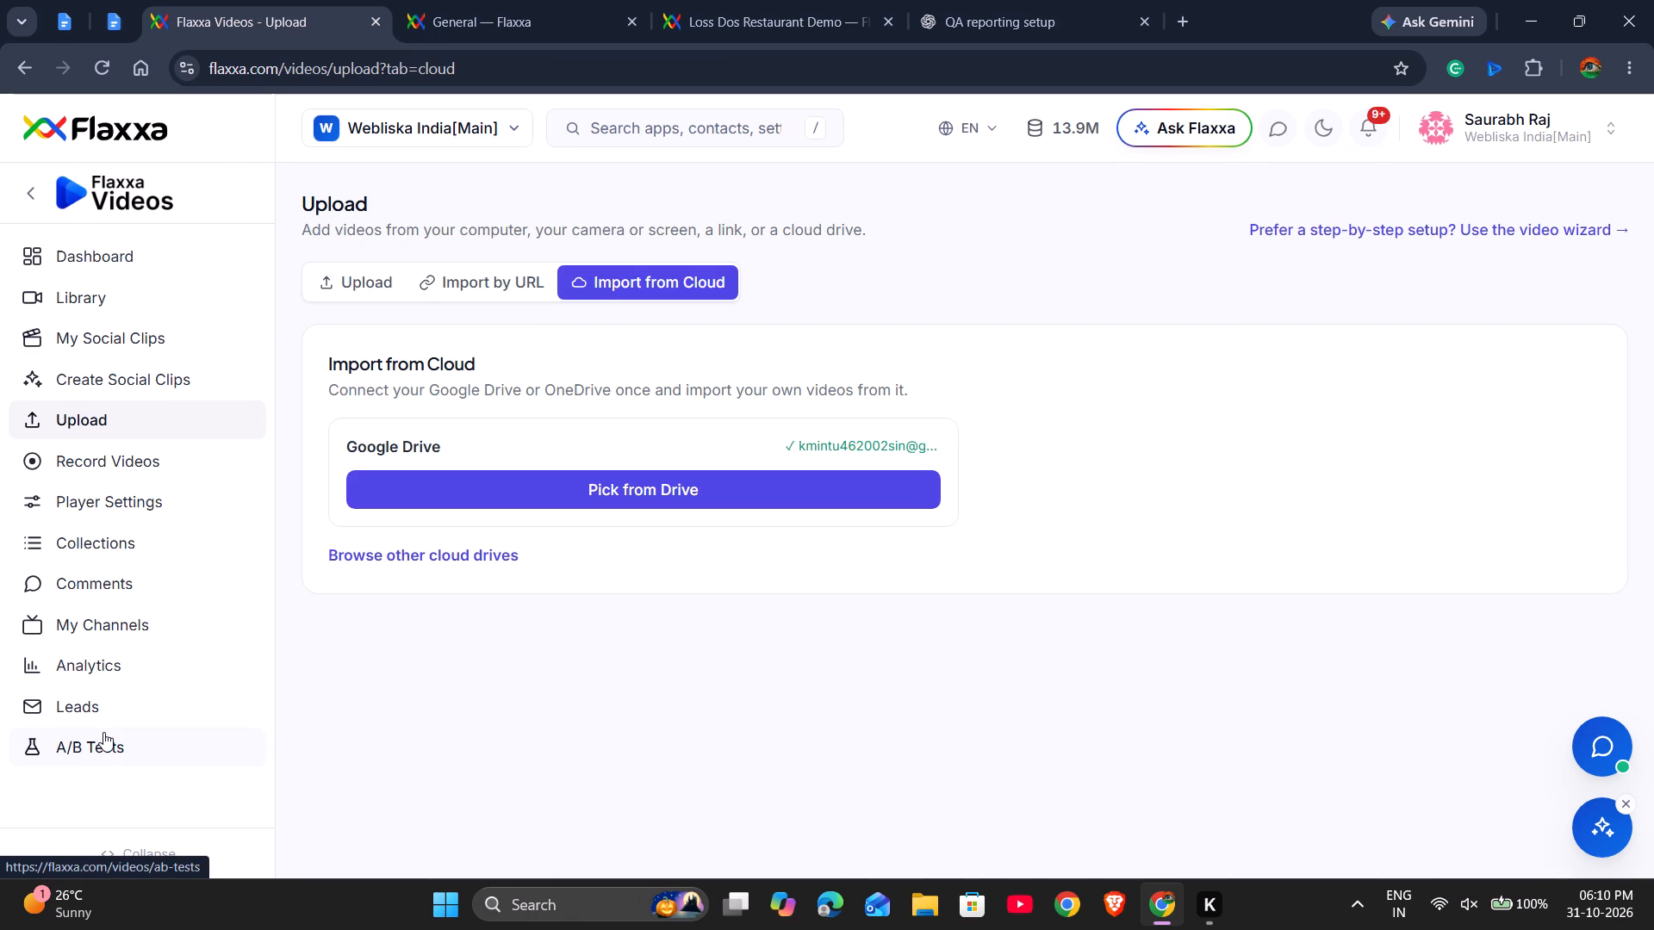
{"action": "left_click", "coordinate": [109, 746]}
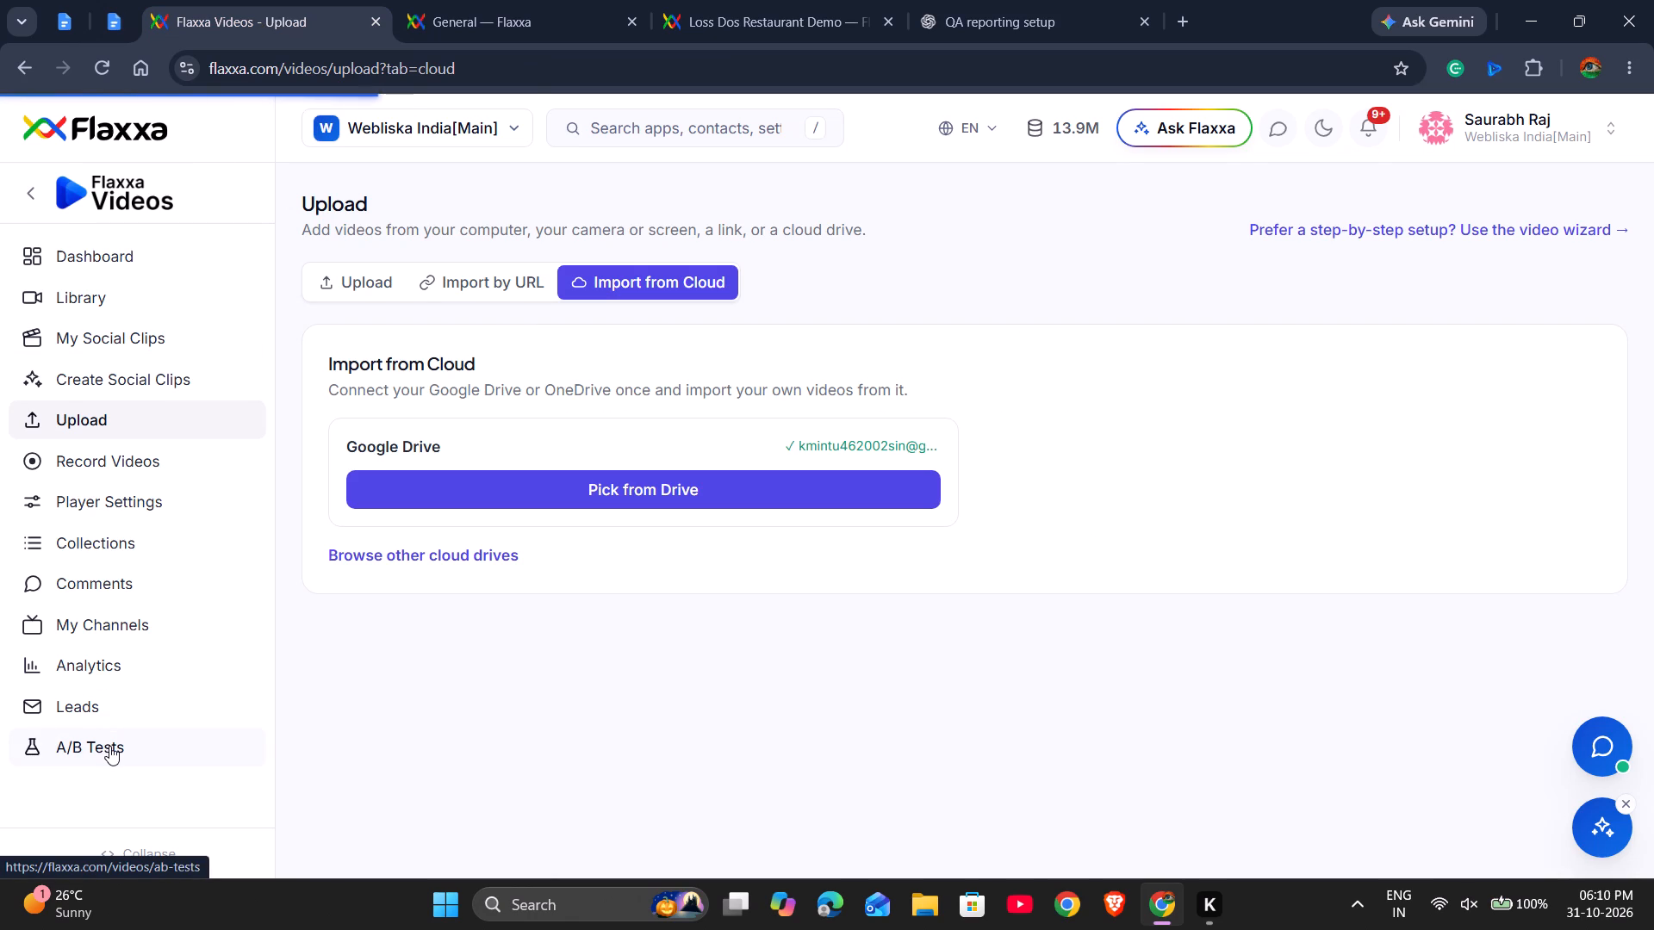
{"action": "scroll", "coordinate": [854, 702], "scroll_direction": "down", "scroll_amount": 4}
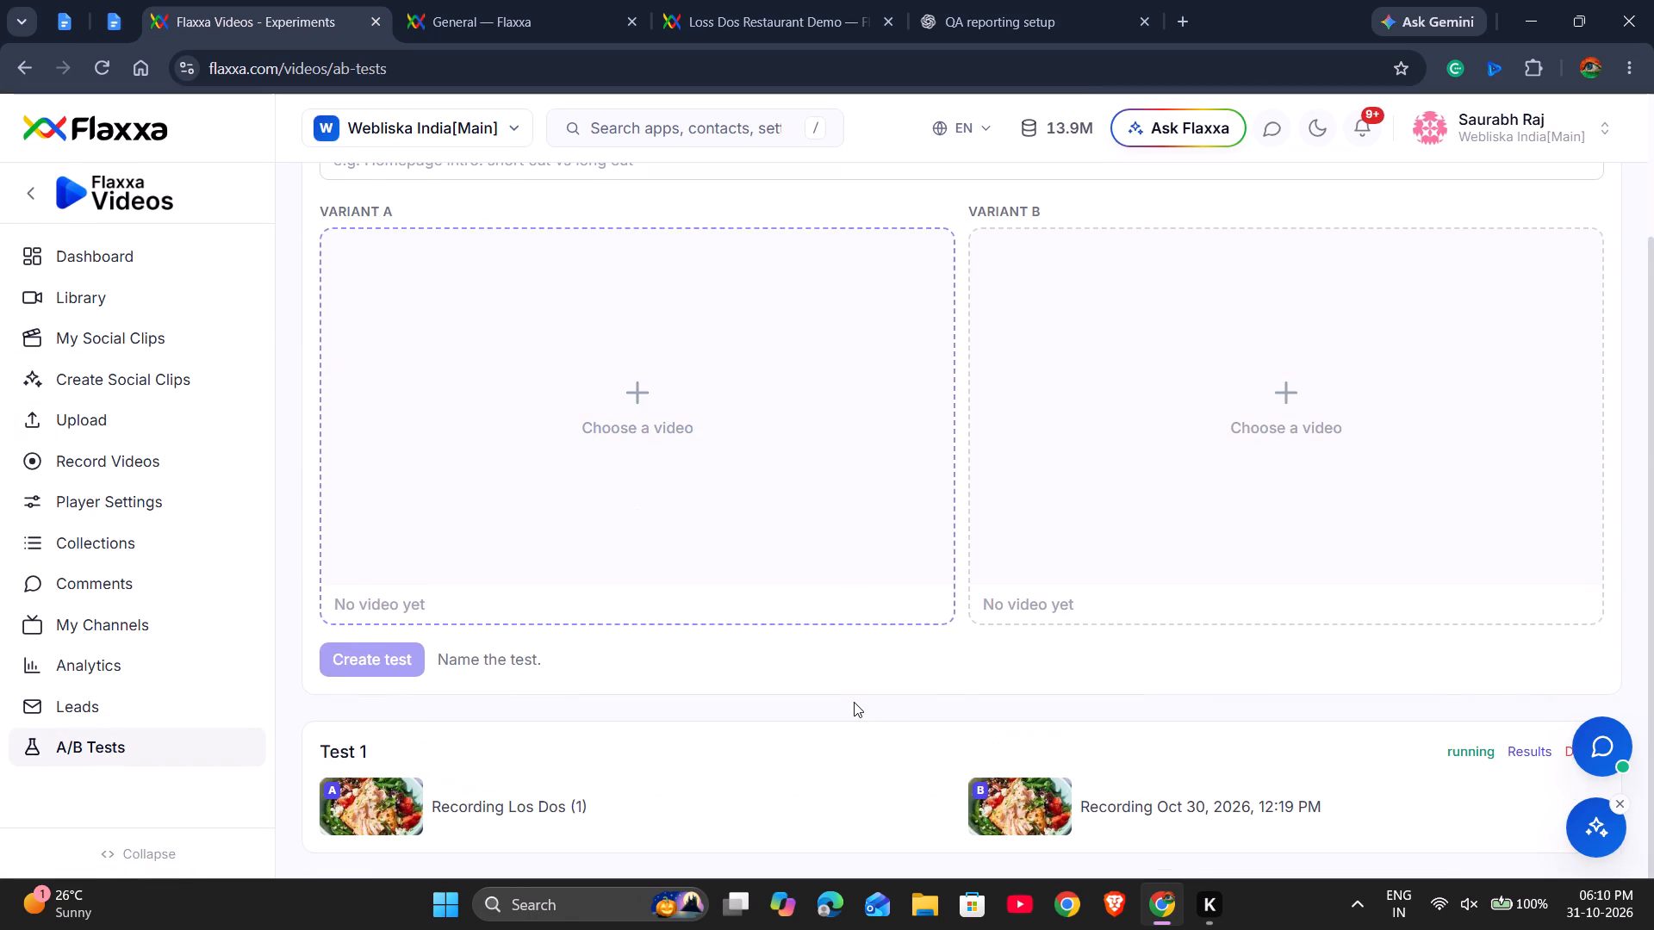
{"action": "left_click", "coordinate": [1522, 755]}
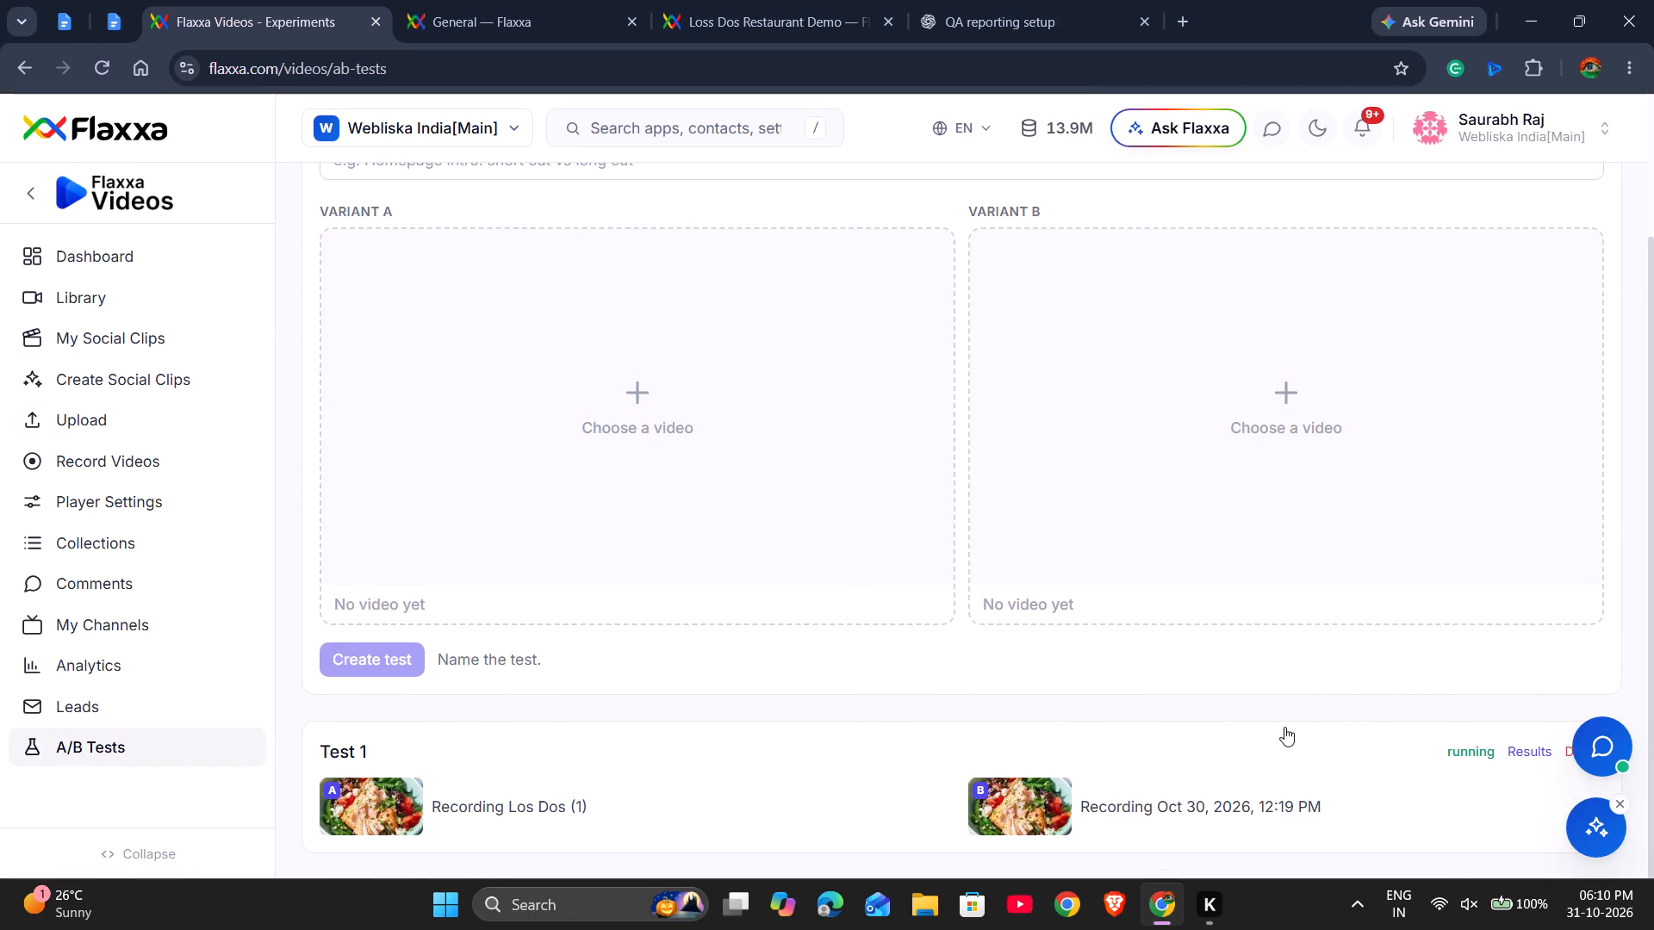
{"action": "scroll", "coordinate": [989, 716], "scroll_direction": "up", "scroll_amount": 3}
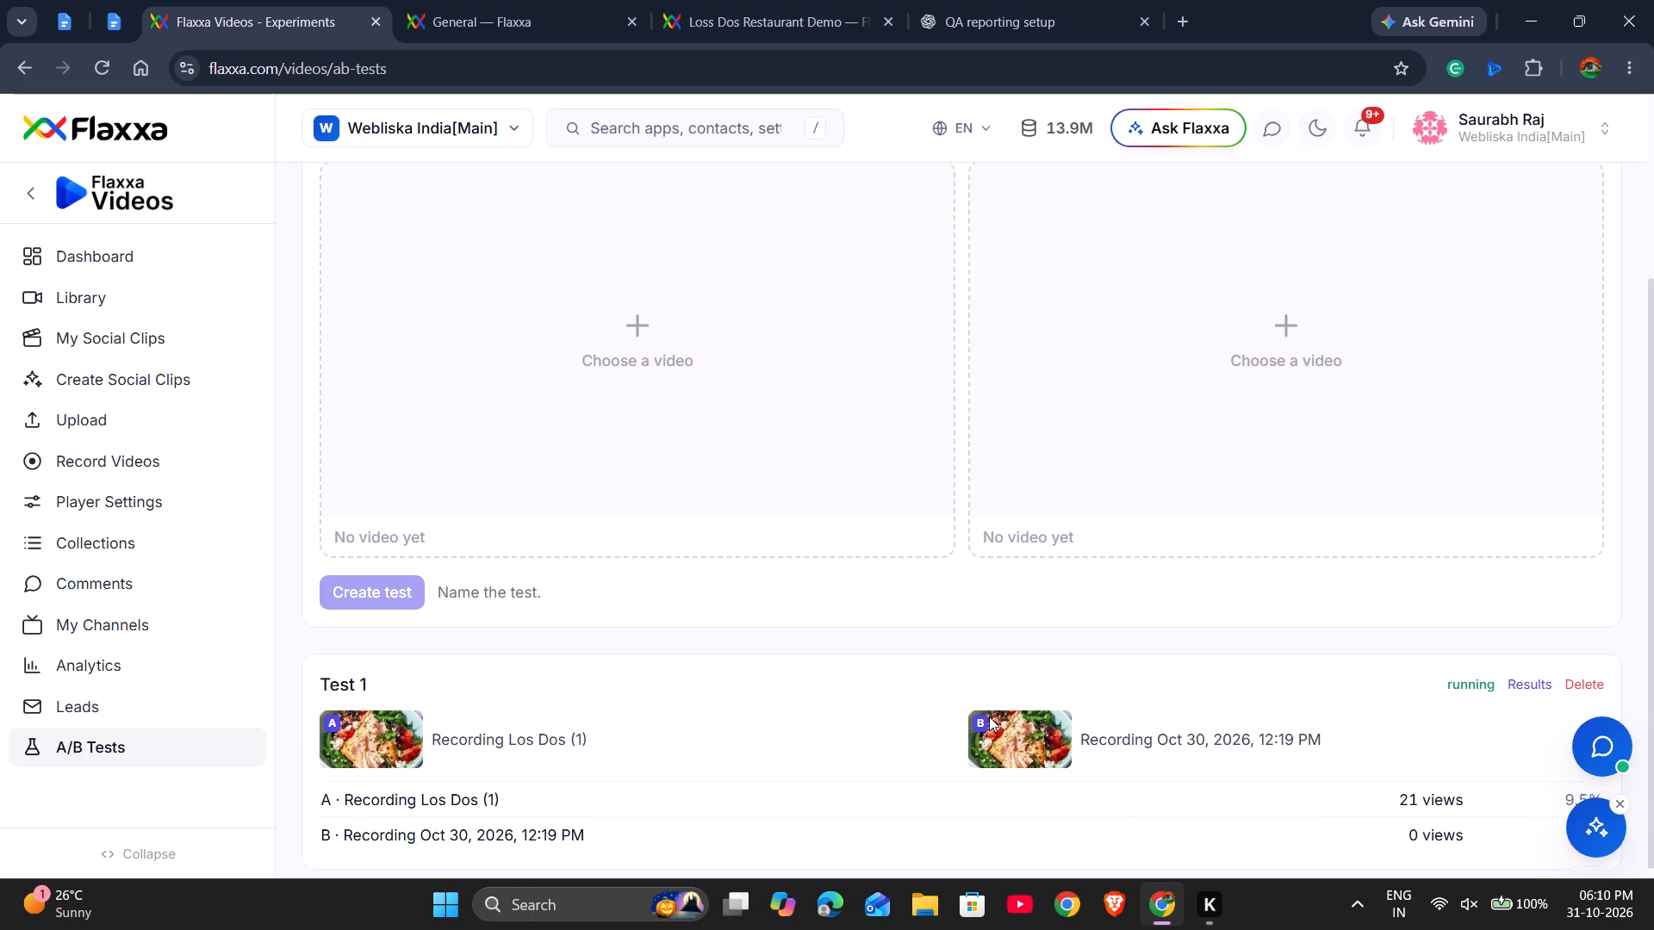
{"action": "scroll", "coordinate": [989, 716], "scroll_direction": "up", "scroll_amount": 2}
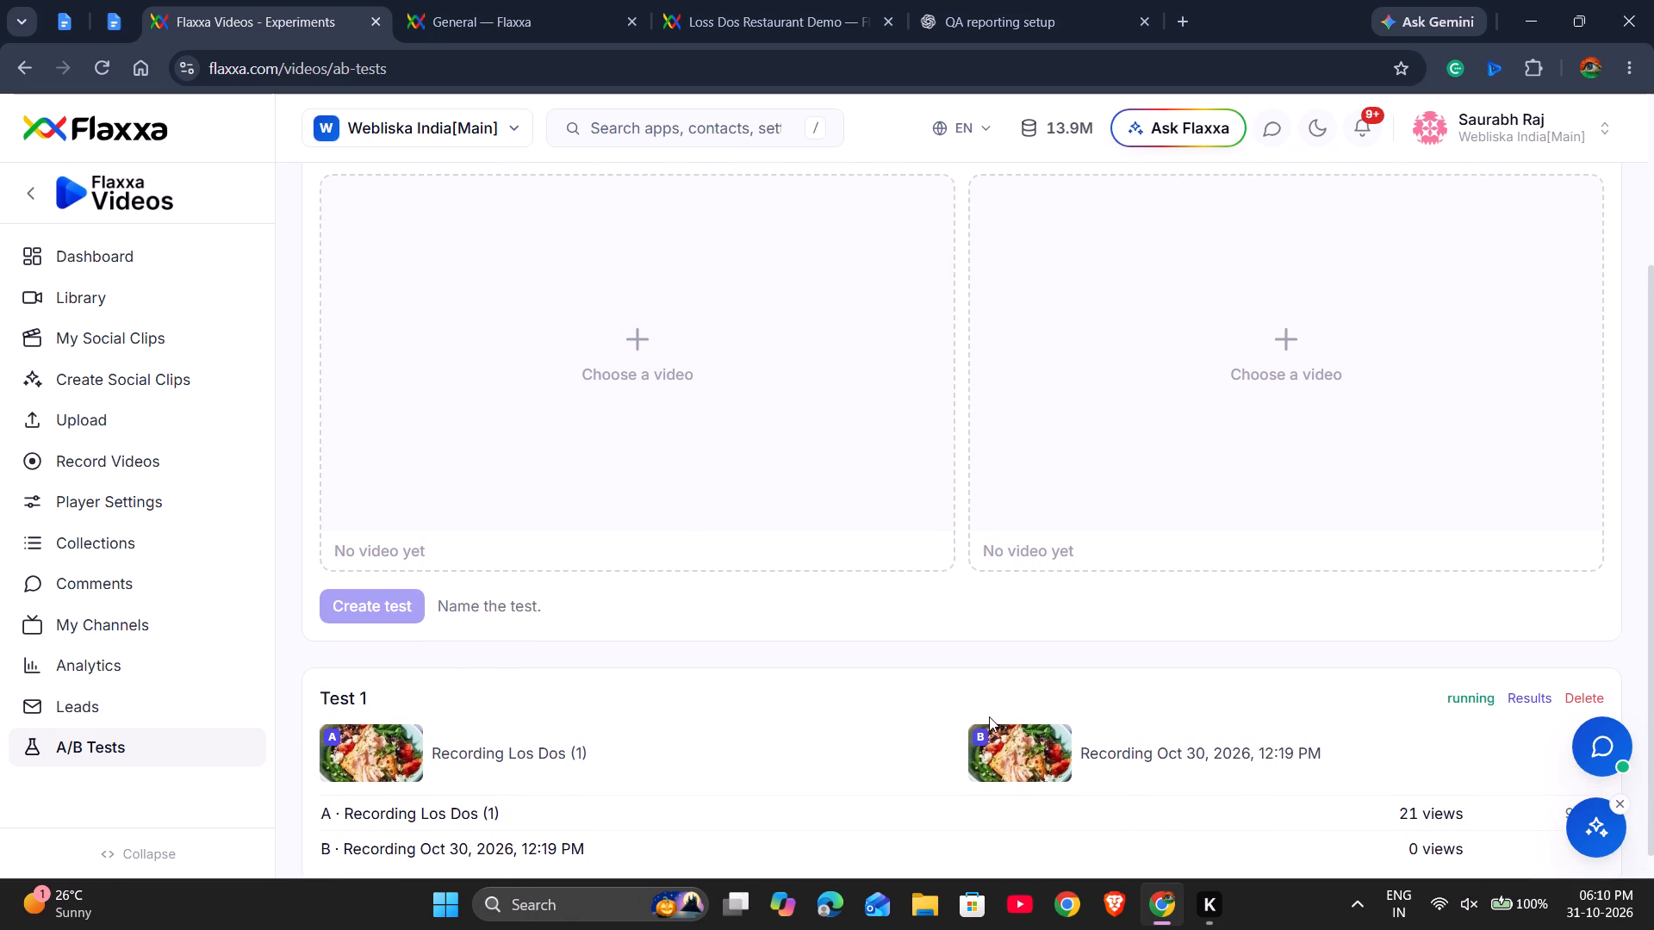
{"action": "scroll", "coordinate": [989, 716], "scroll_direction": "up", "scroll_amount": 1}
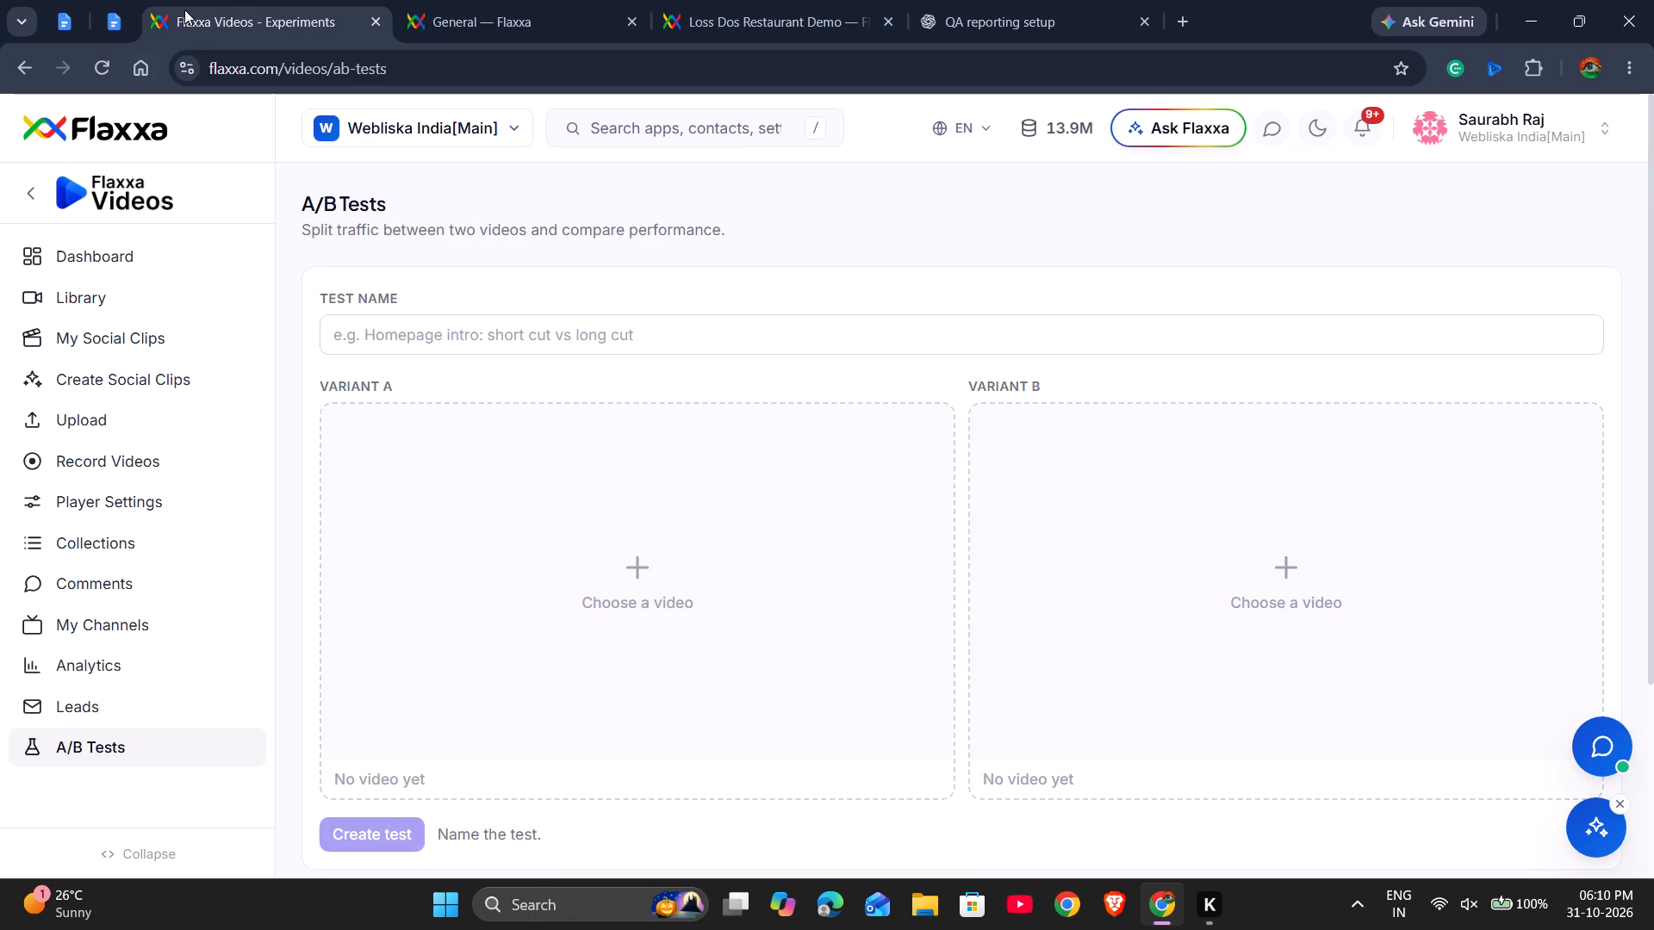
Switch to the Flaxxa Videos bug report and reread SUGGESTION-05 on A/B test results, SUGGESTION-04 and BUG-05 on the Google Drive import.
{"action": "left_click", "coordinate": [112, 36]}
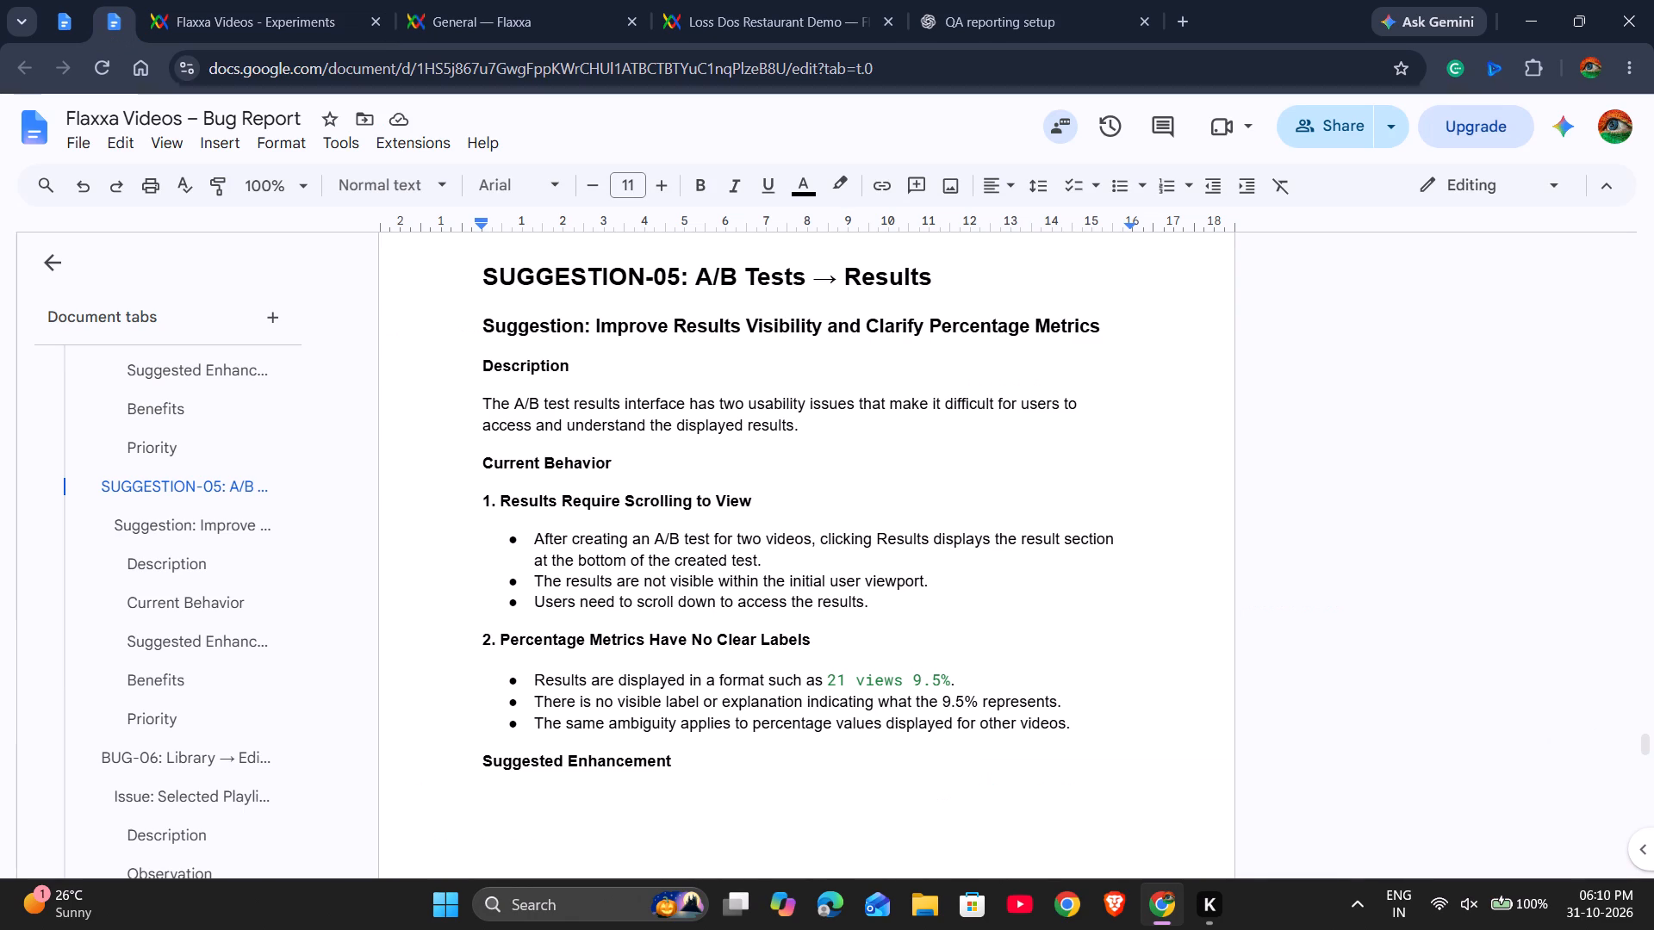
{"action": "scroll", "coordinate": [692, 554], "scroll_direction": "down", "scroll_amount": 9}
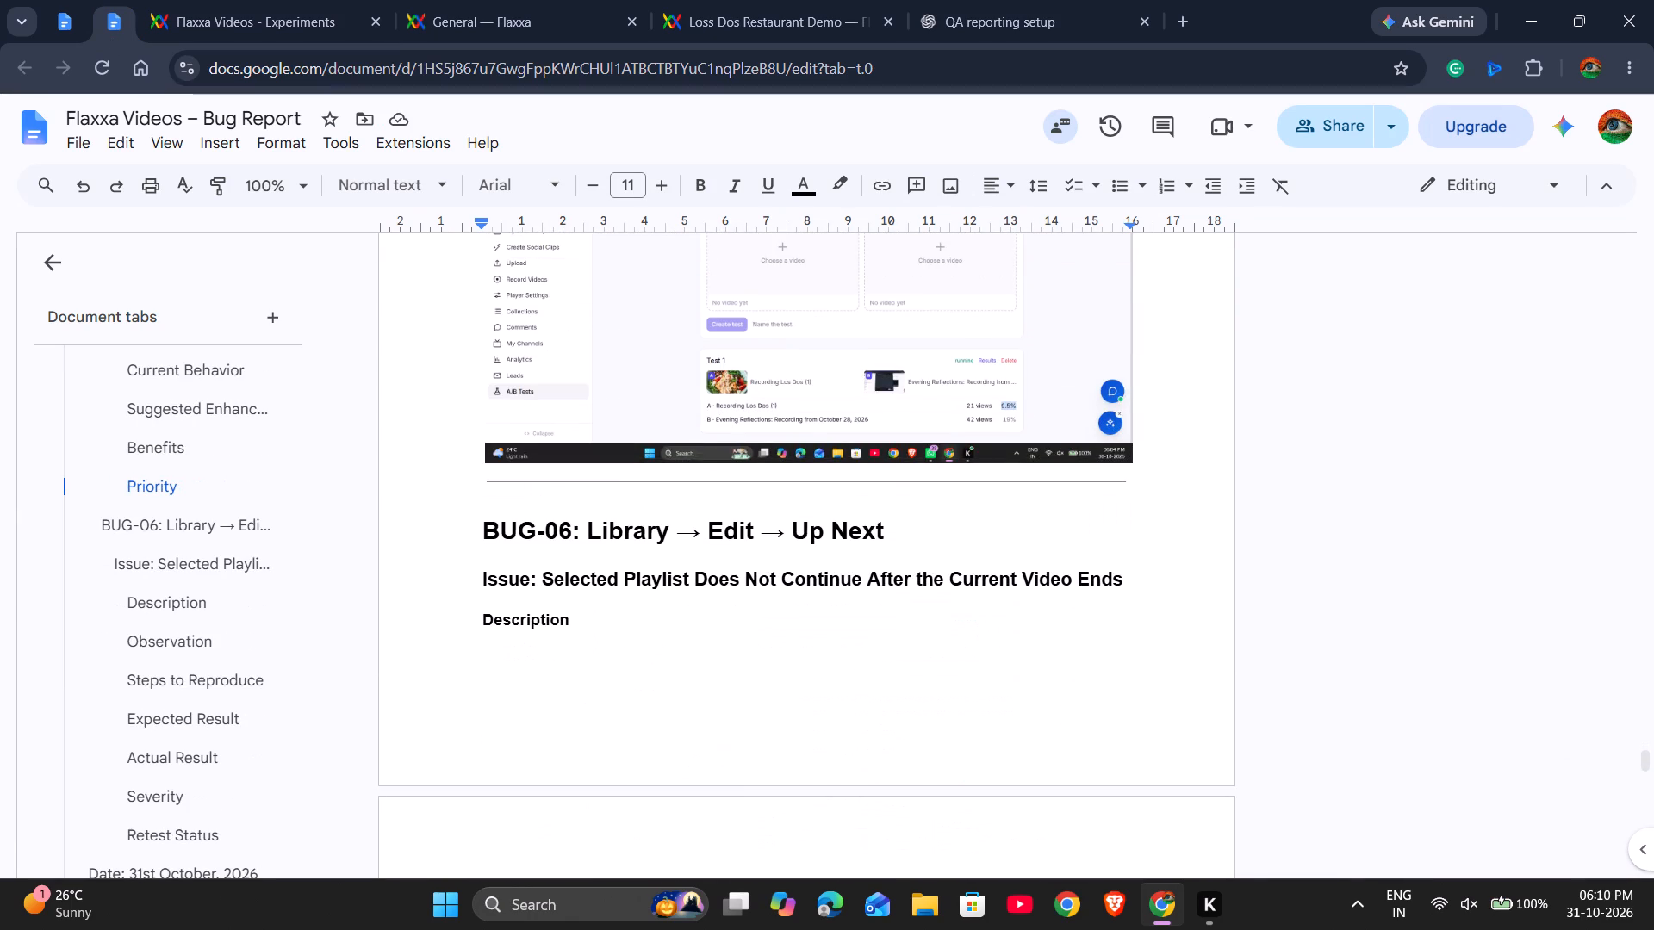
{"action": "scroll", "coordinate": [692, 554], "scroll_direction": "down", "scroll_amount": 1}
{"action": "scroll", "coordinate": [692, 554], "scroll_direction": "up", "scroll_amount": 5}
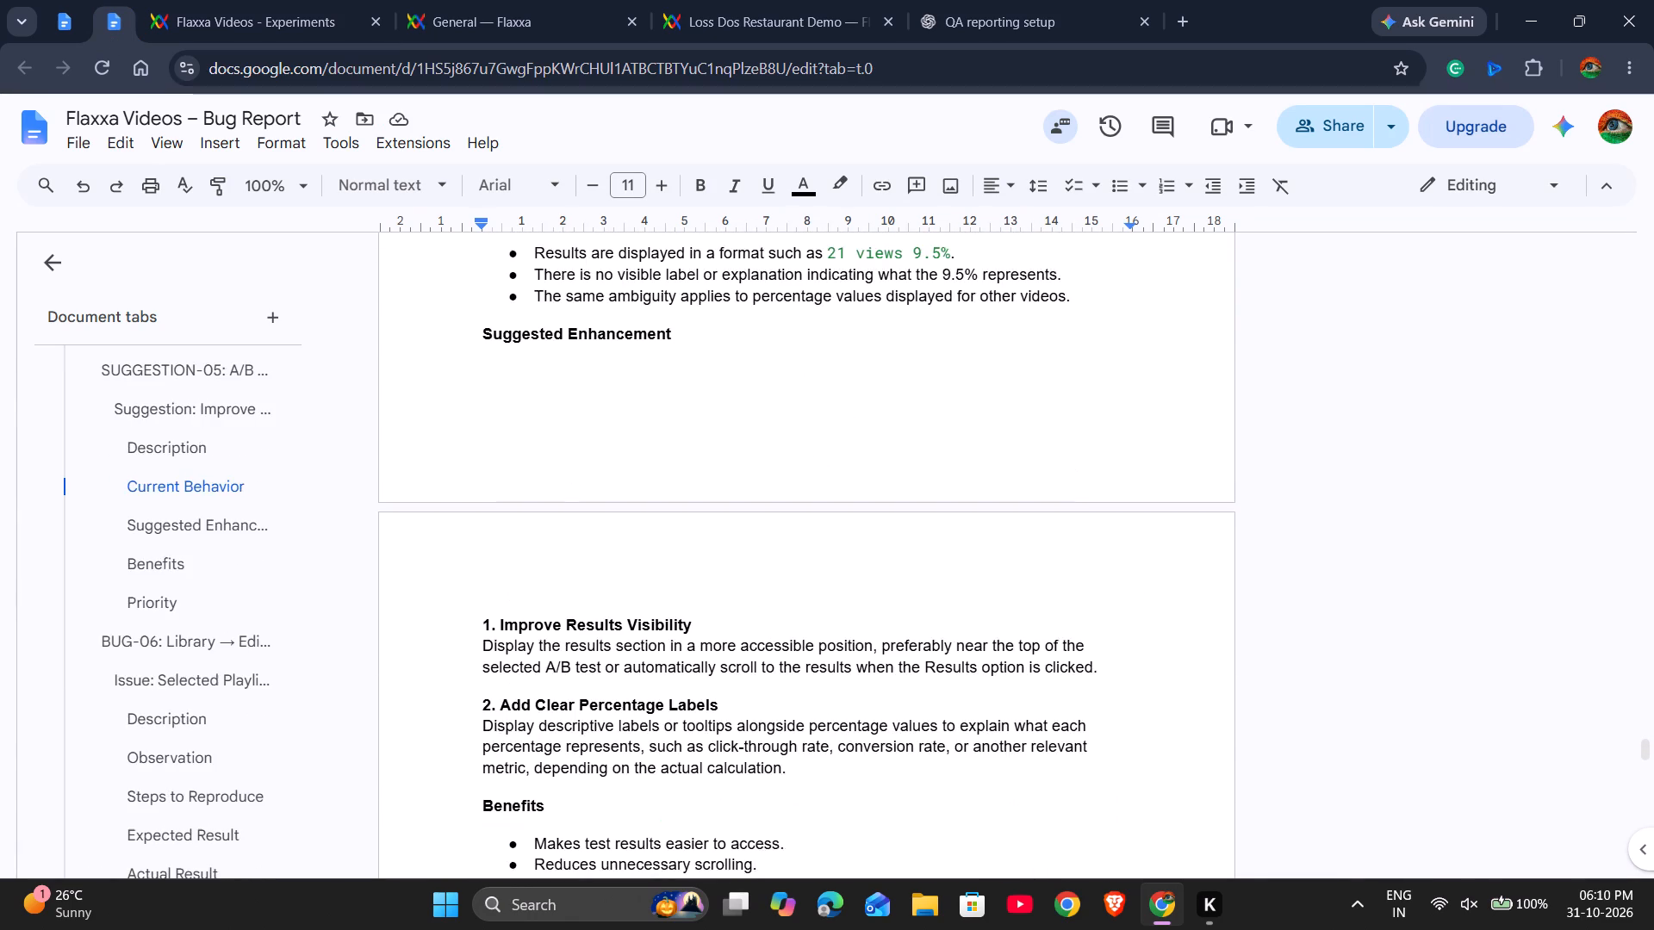
{"action": "scroll", "coordinate": [692, 554], "scroll_direction": "up", "scroll_amount": 4}
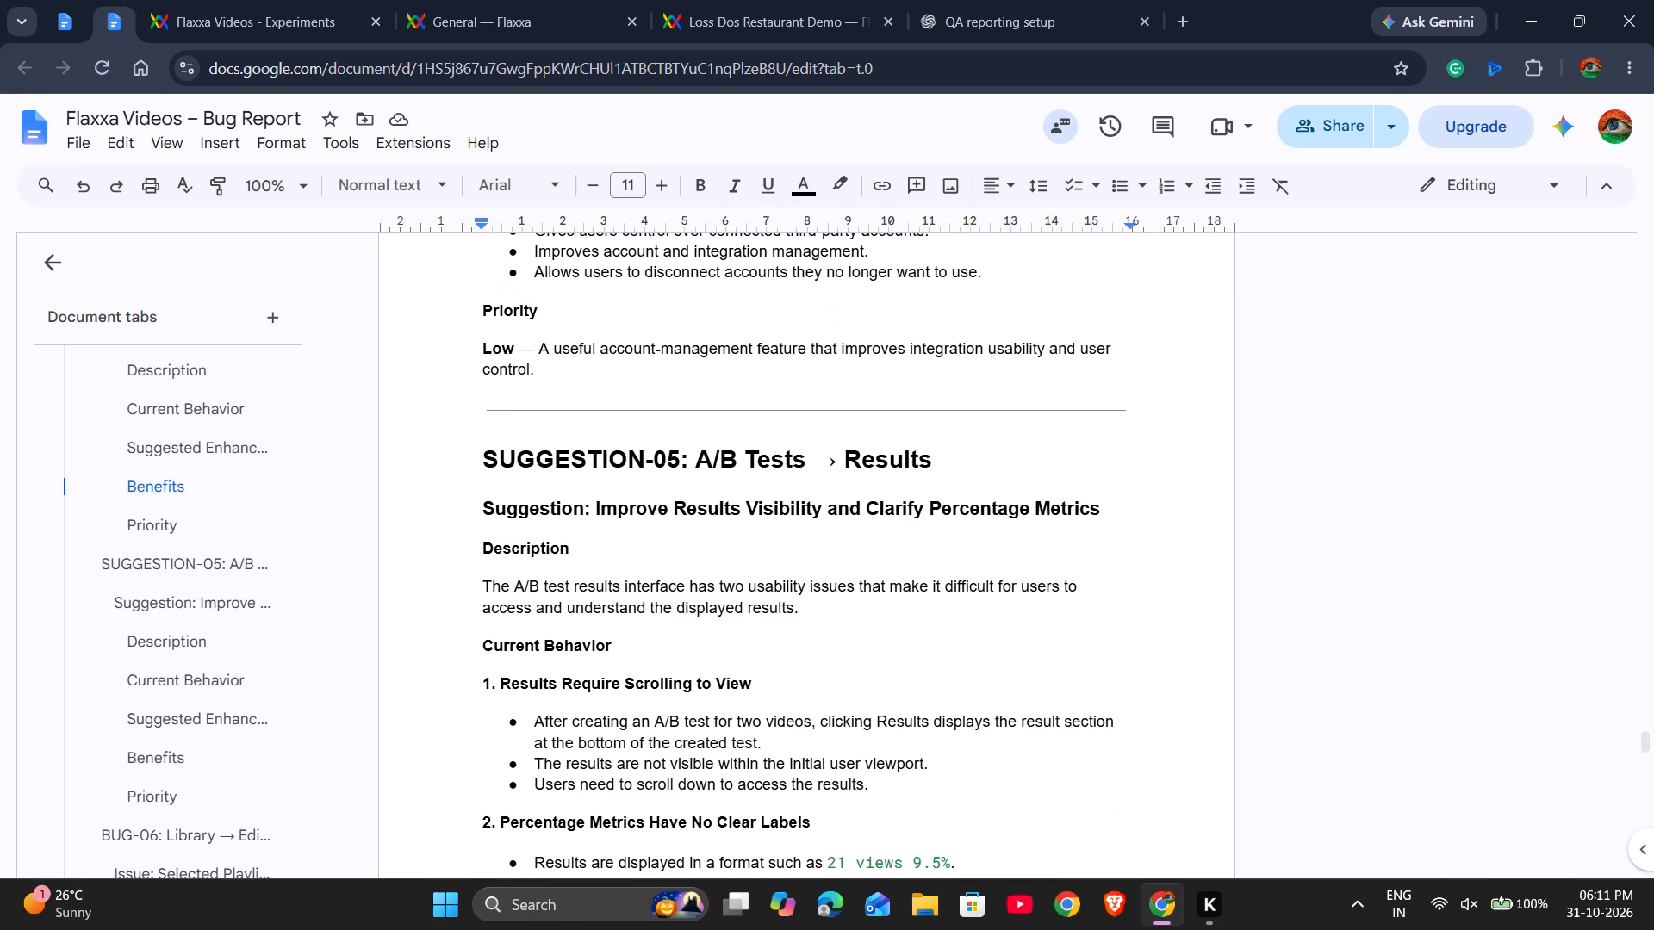
{"action": "scroll", "coordinate": [692, 554], "scroll_direction": "down", "scroll_amount": 2}
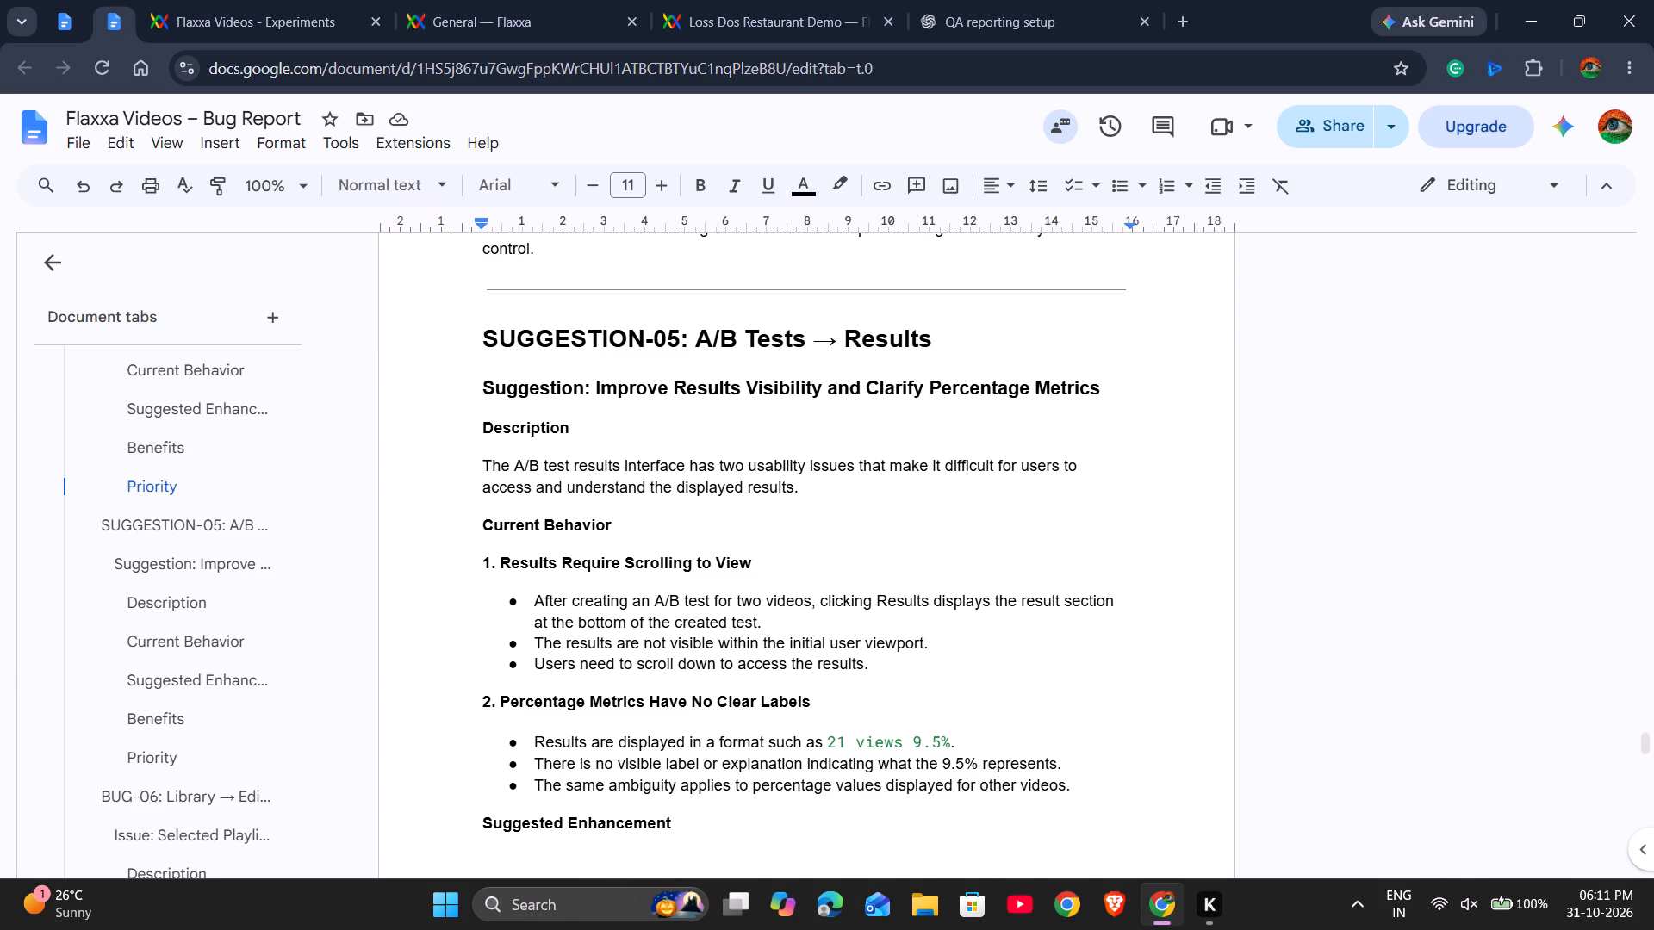
{"action": "scroll", "coordinate": [692, 554], "scroll_direction": "up", "scroll_amount": 2}
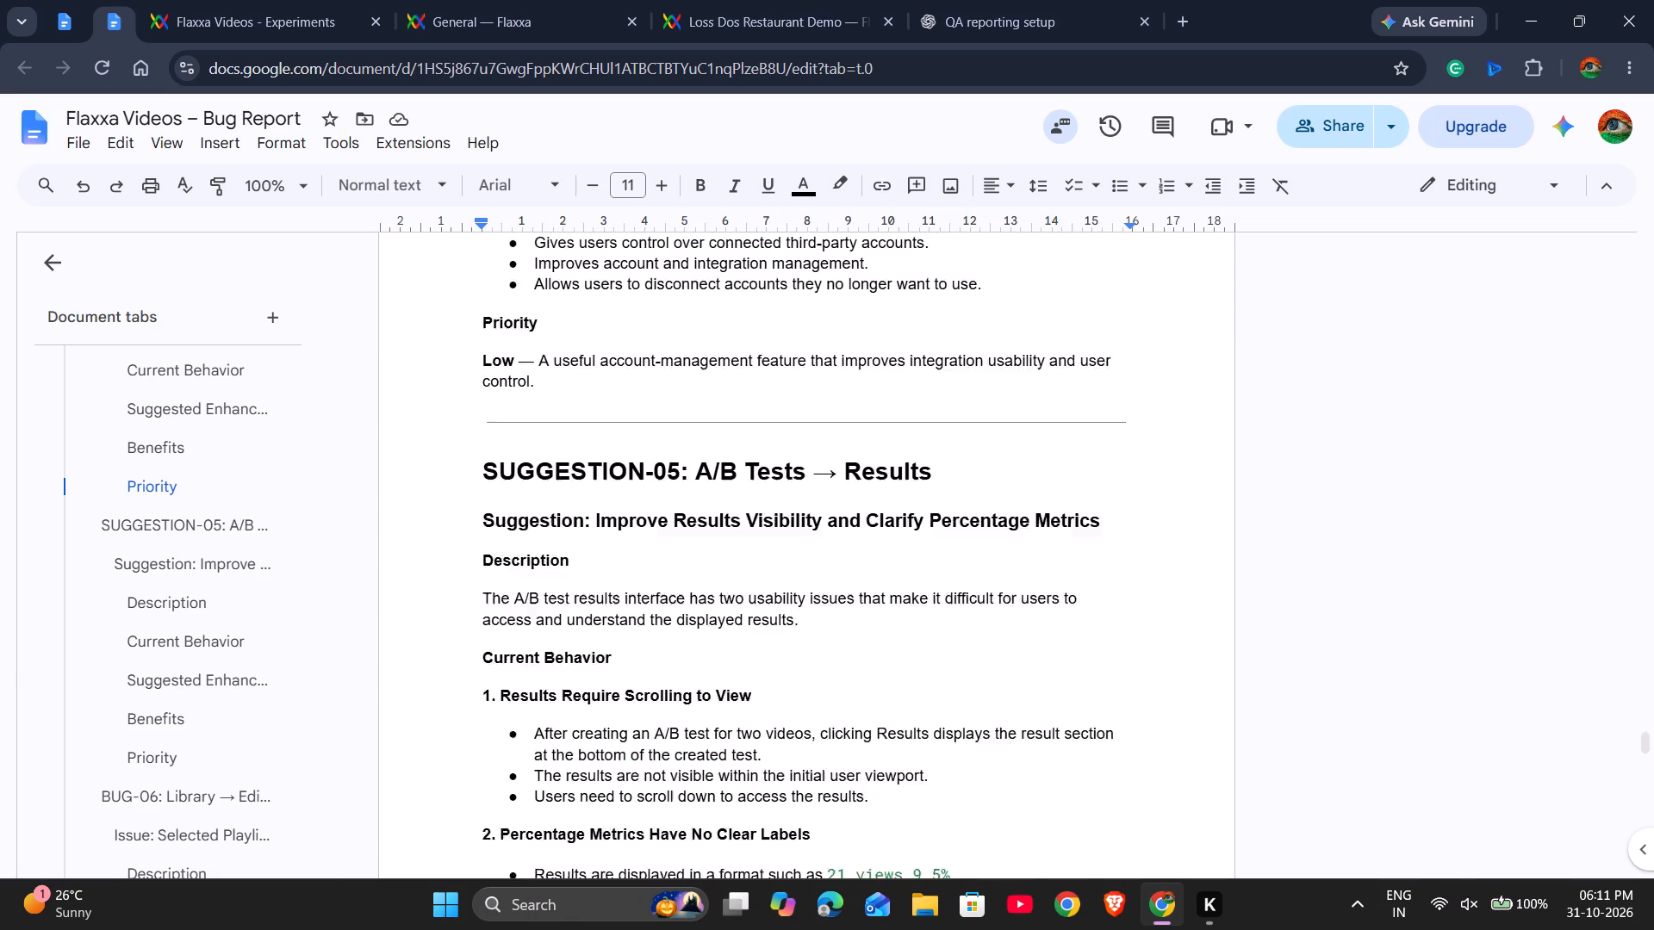
{"action": "scroll", "coordinate": [692, 554], "scroll_direction": "up", "scroll_amount": 7}
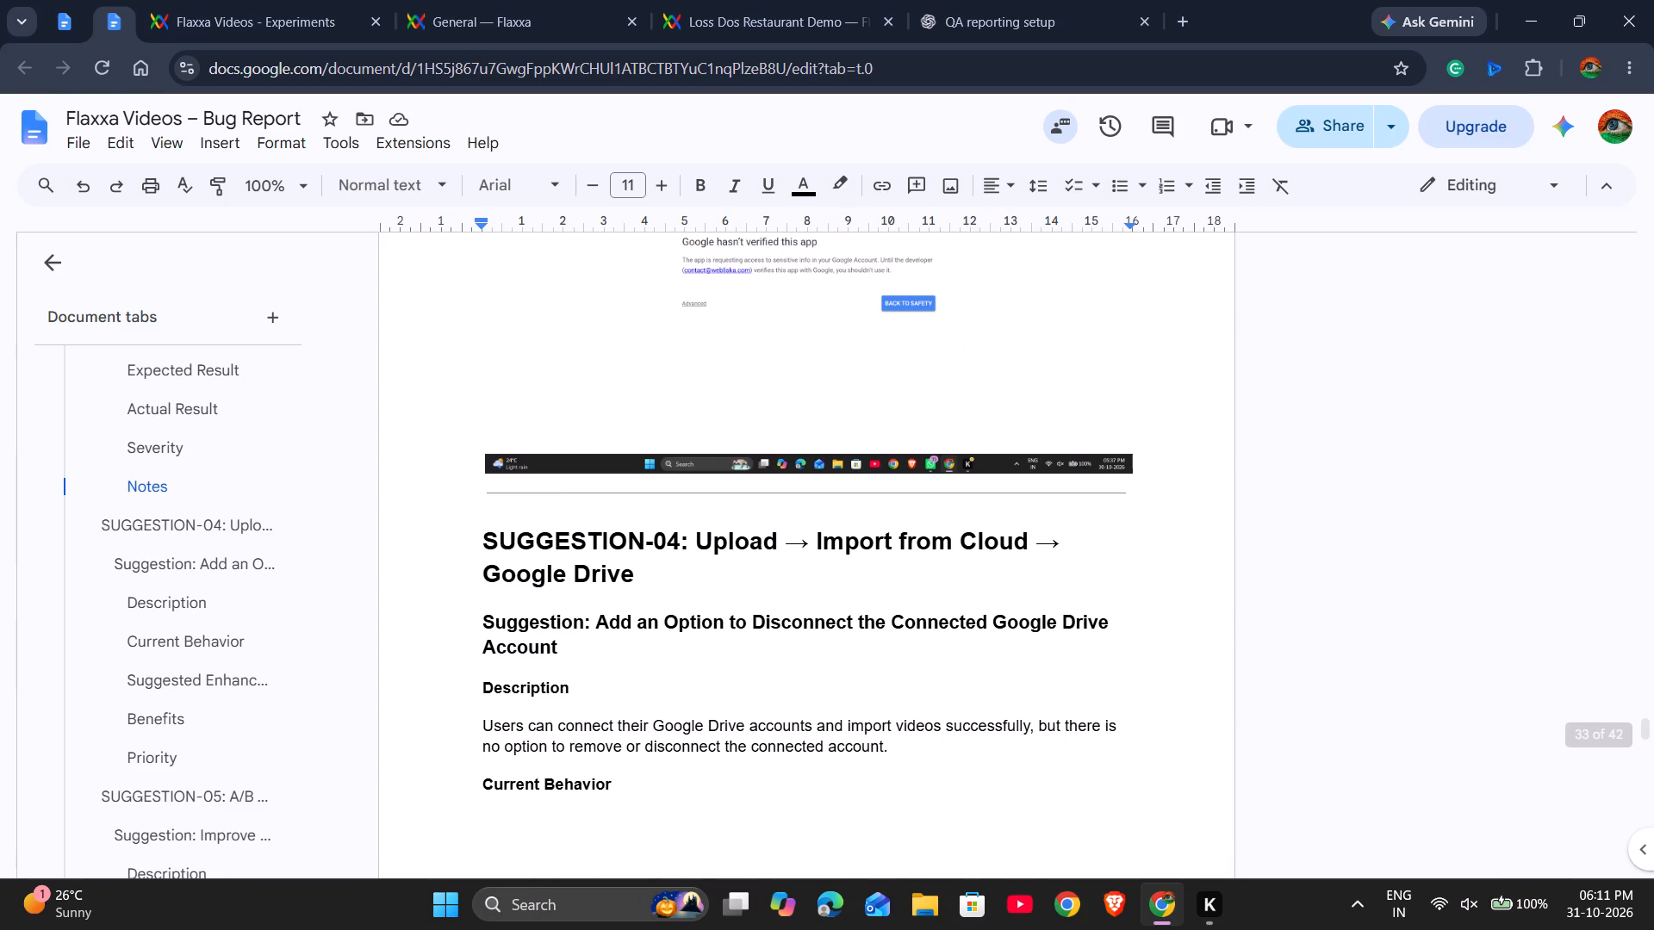
{"action": "scroll", "coordinate": [692, 554], "scroll_direction": "up", "scroll_amount": 8}
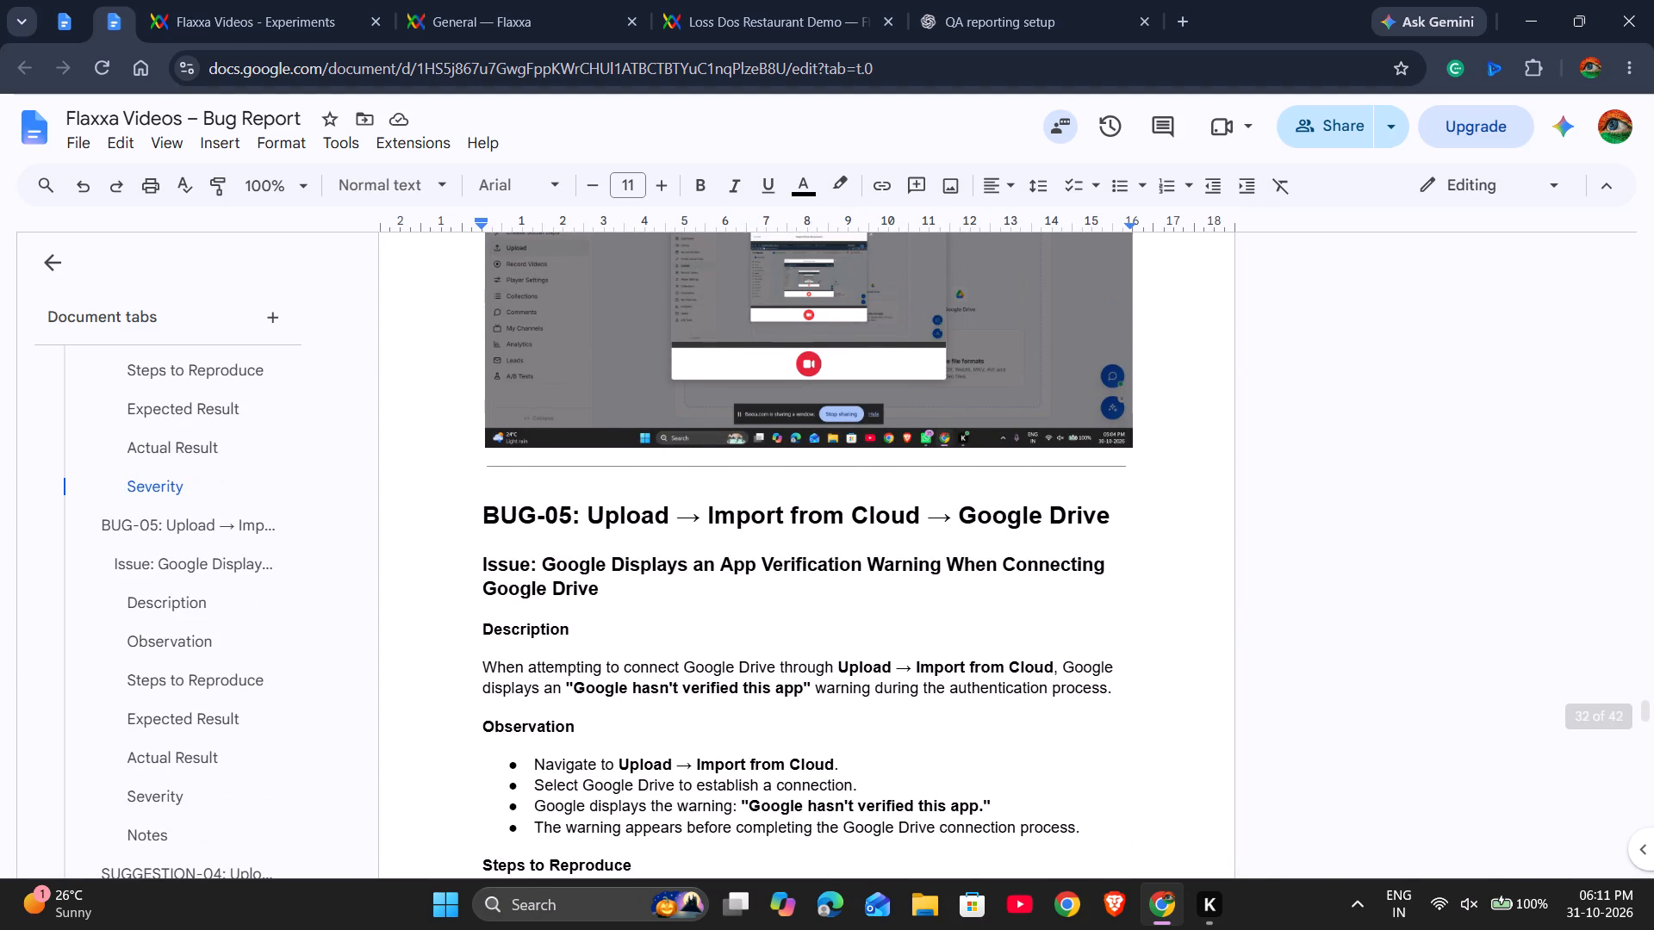
Return to Flaxxa Videos and check the Import from Cloud options on the Upload page, viewing the Google Drive file picker and the other cloud drives.
{"action": "left_click", "coordinate": [284, 1]}
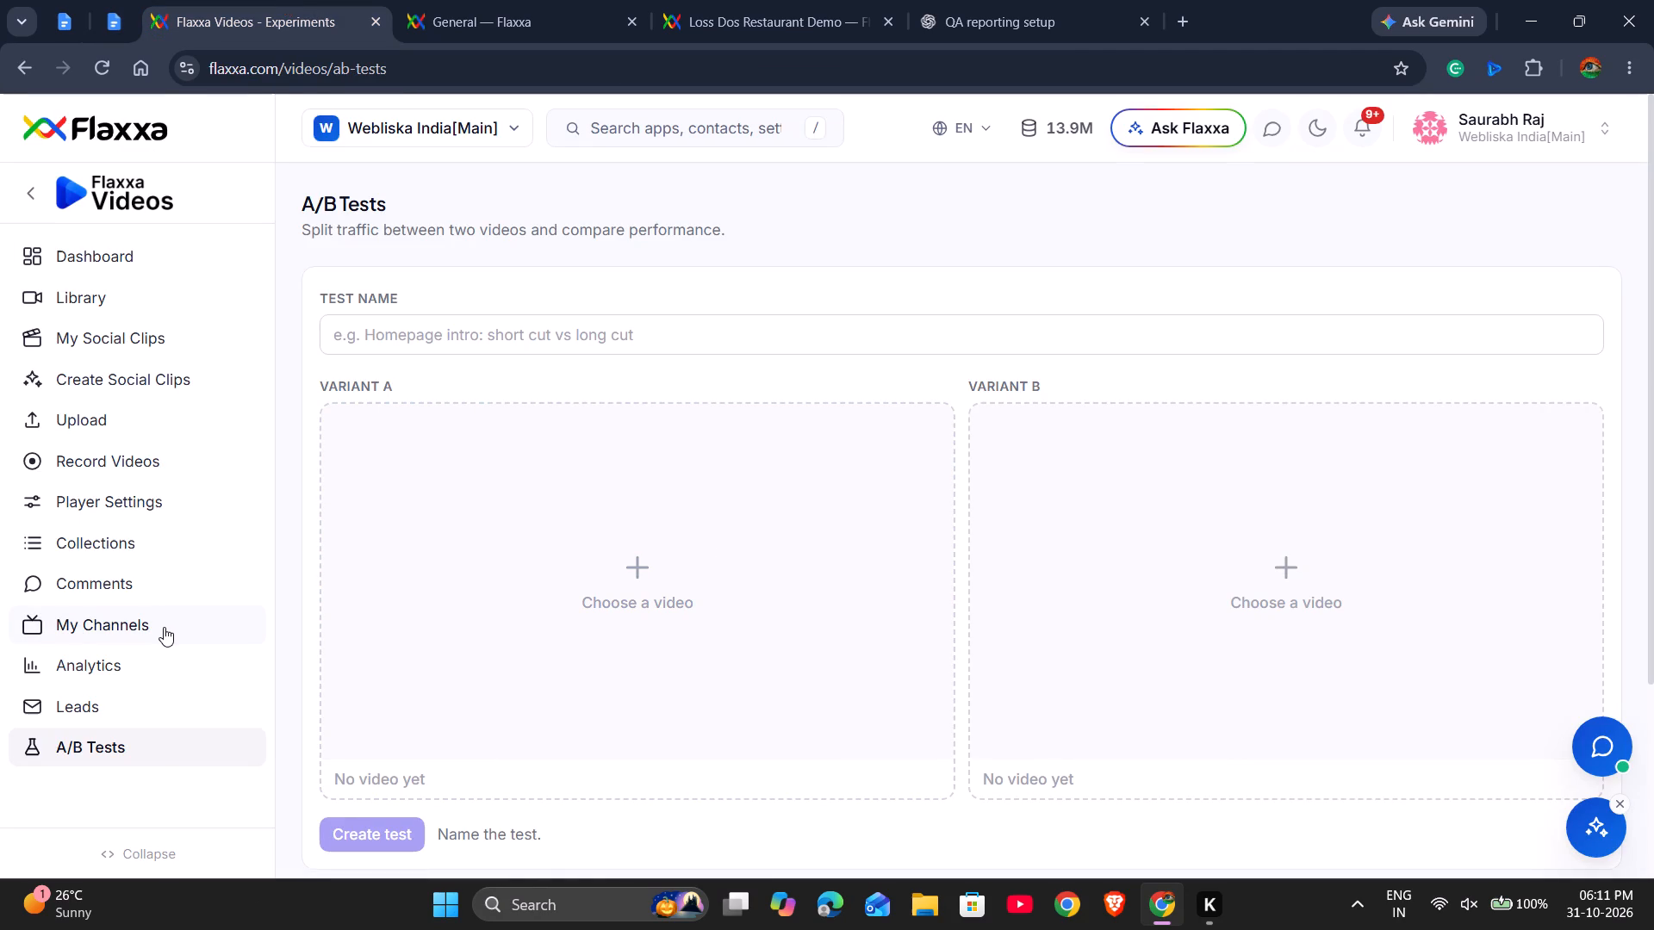
{"action": "left_click", "coordinate": [152, 412]}
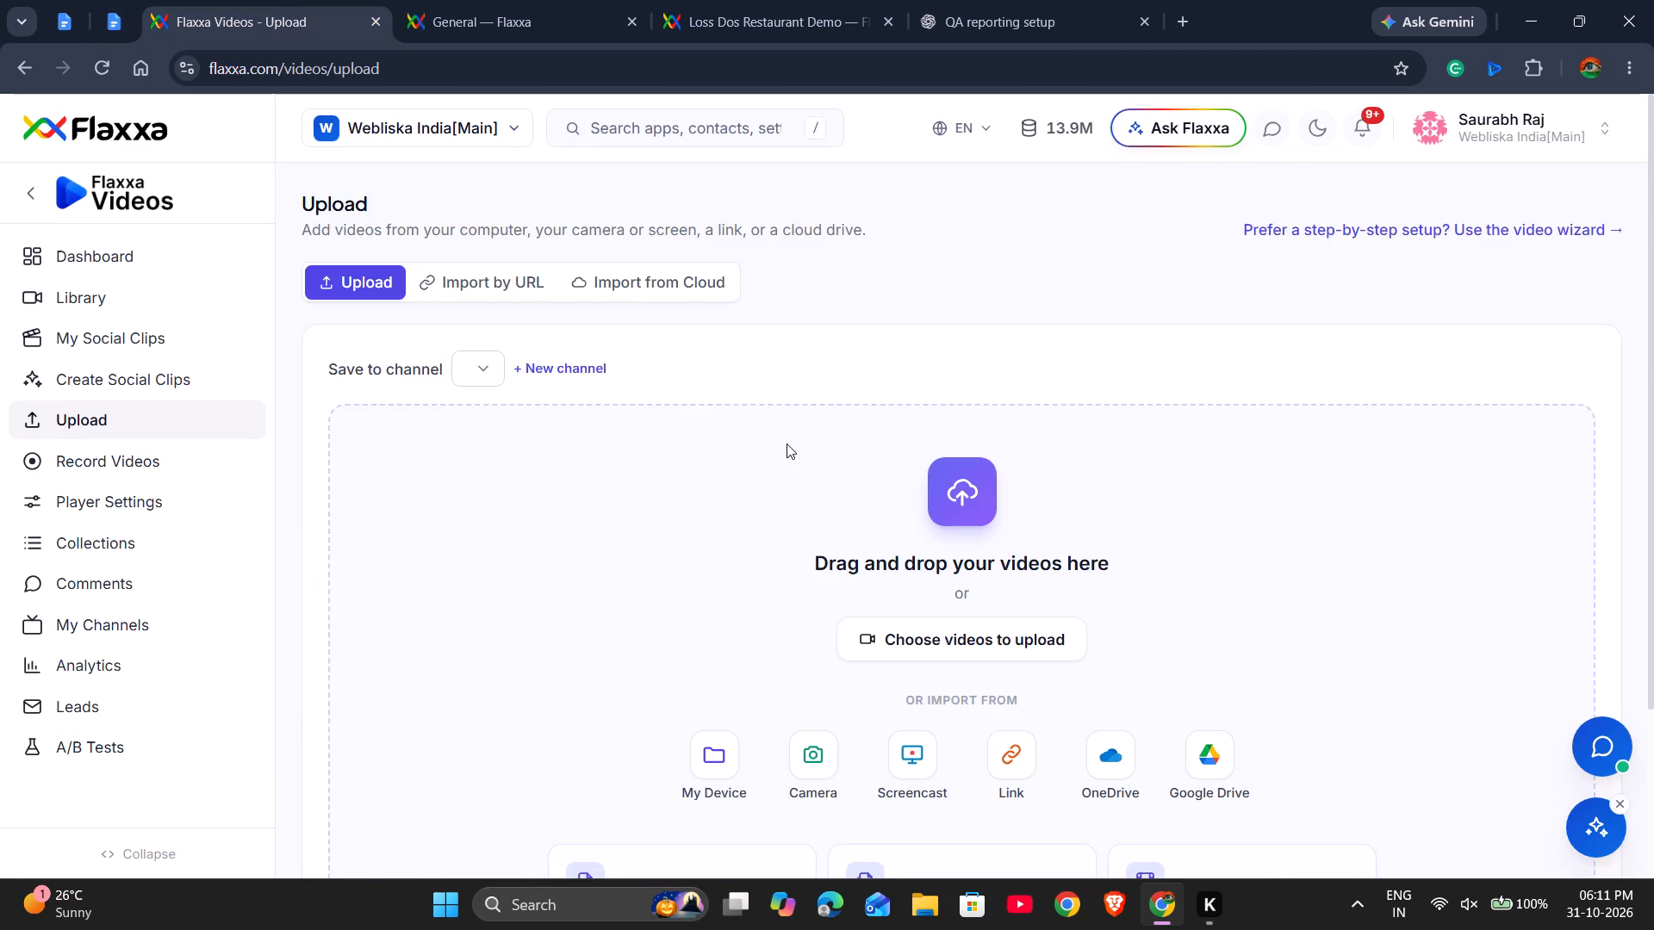
{"action": "left_click", "coordinate": [681, 298]}
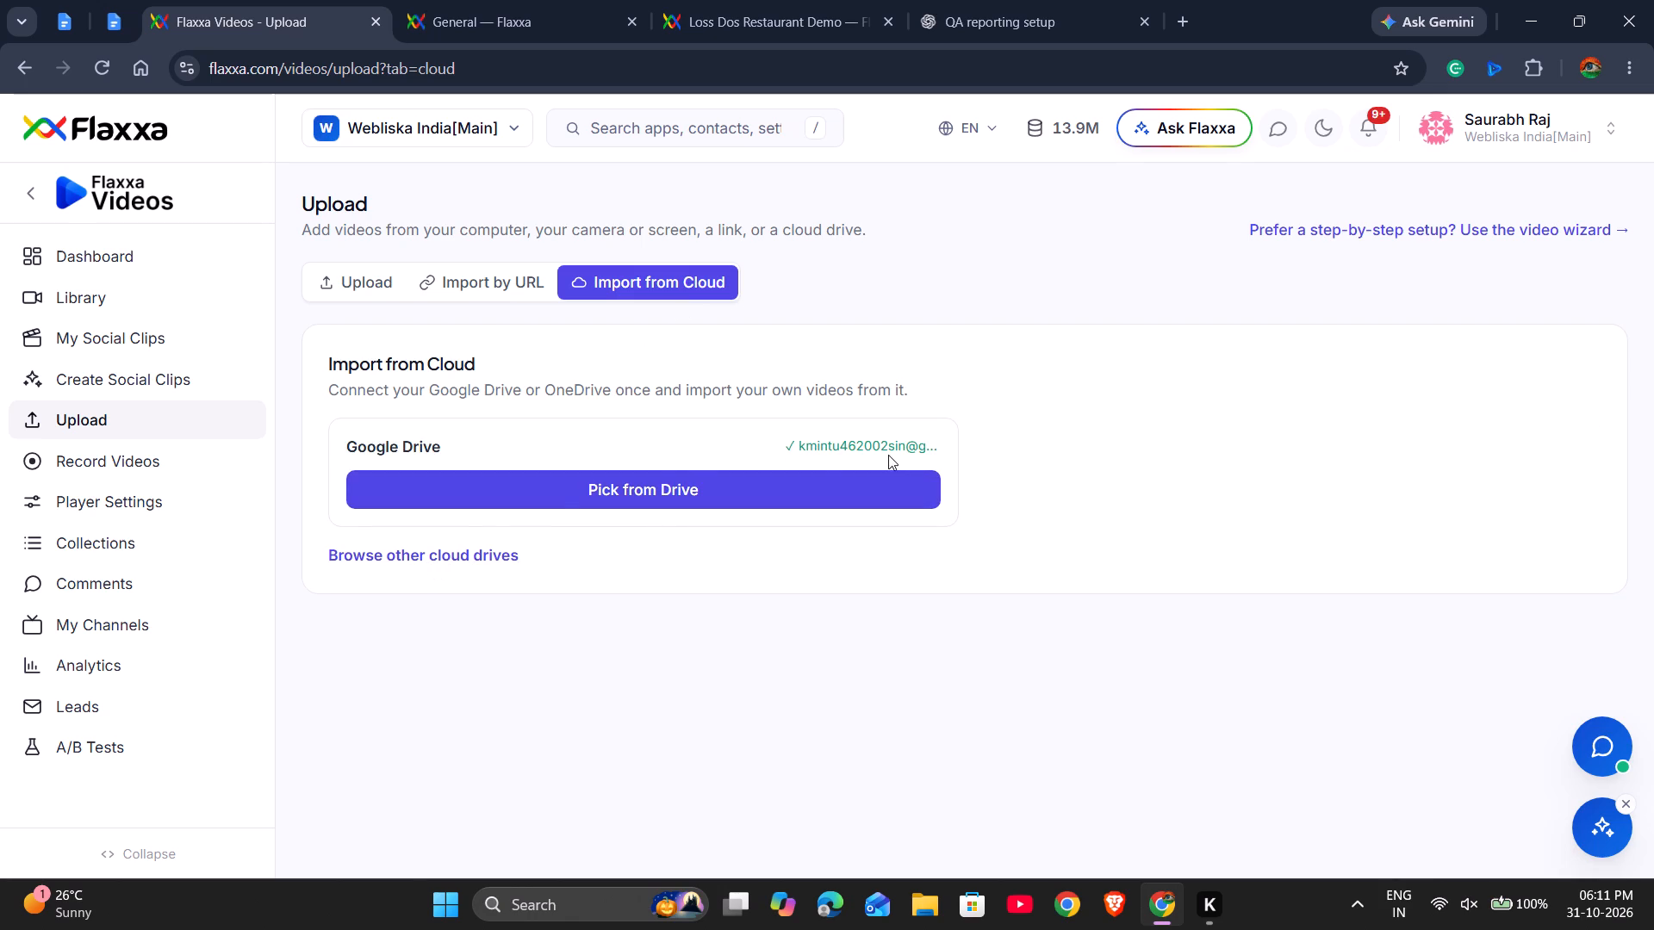
{"action": "left_click", "coordinate": [706, 480]}
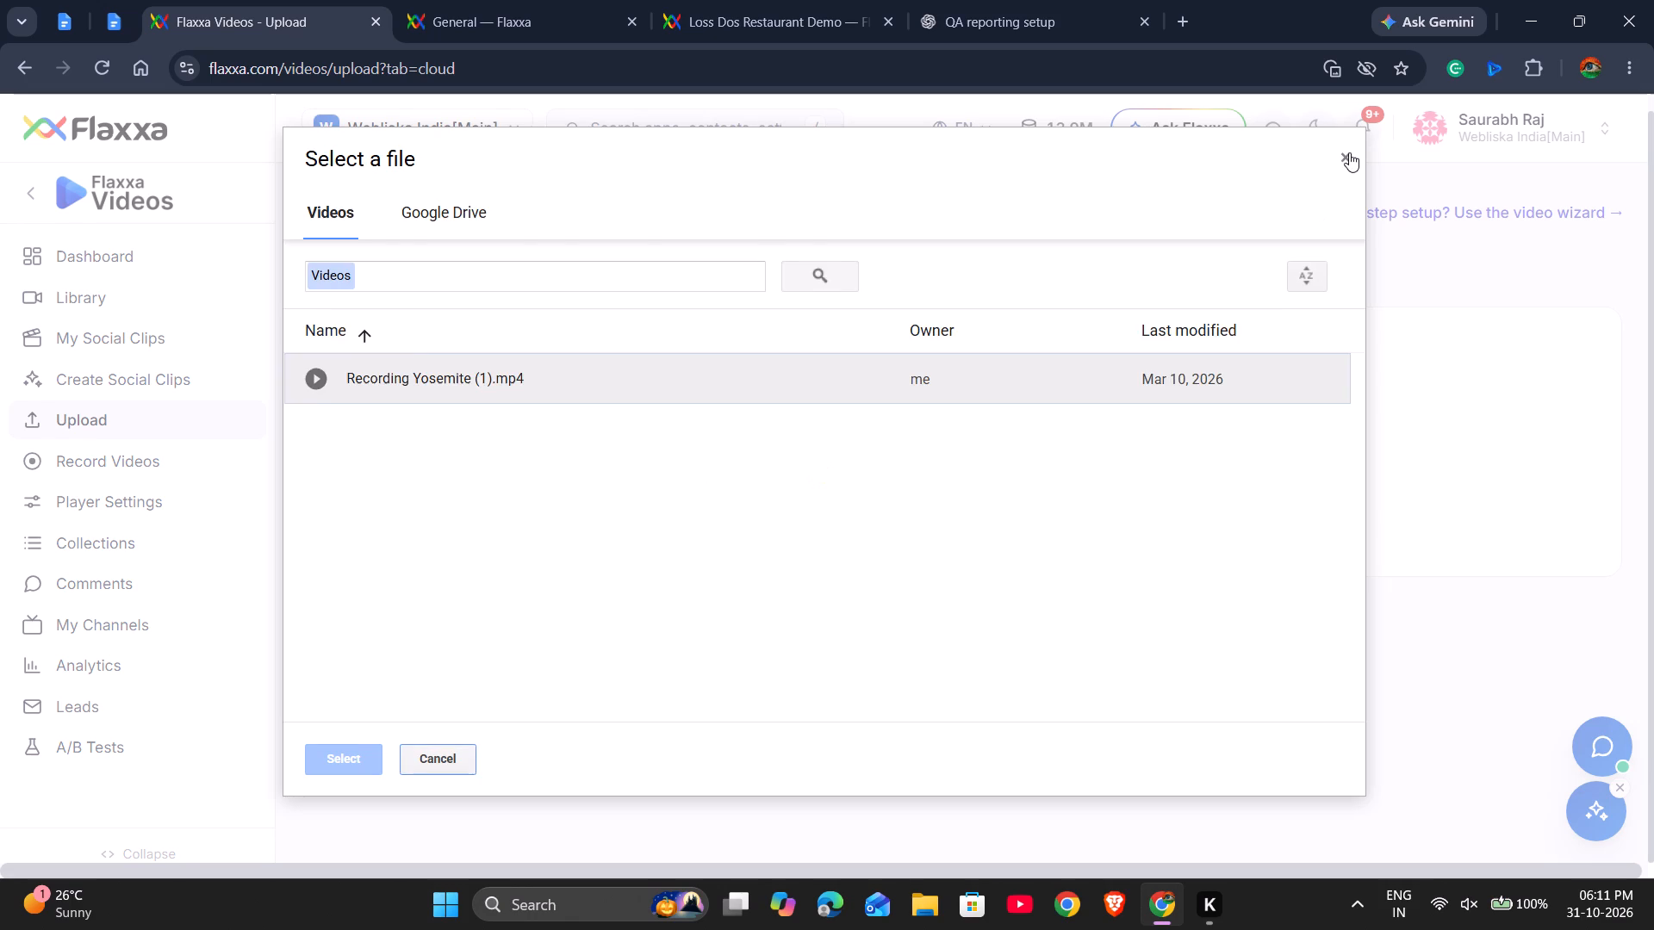
{"action": "left_click", "coordinate": [1349, 152]}
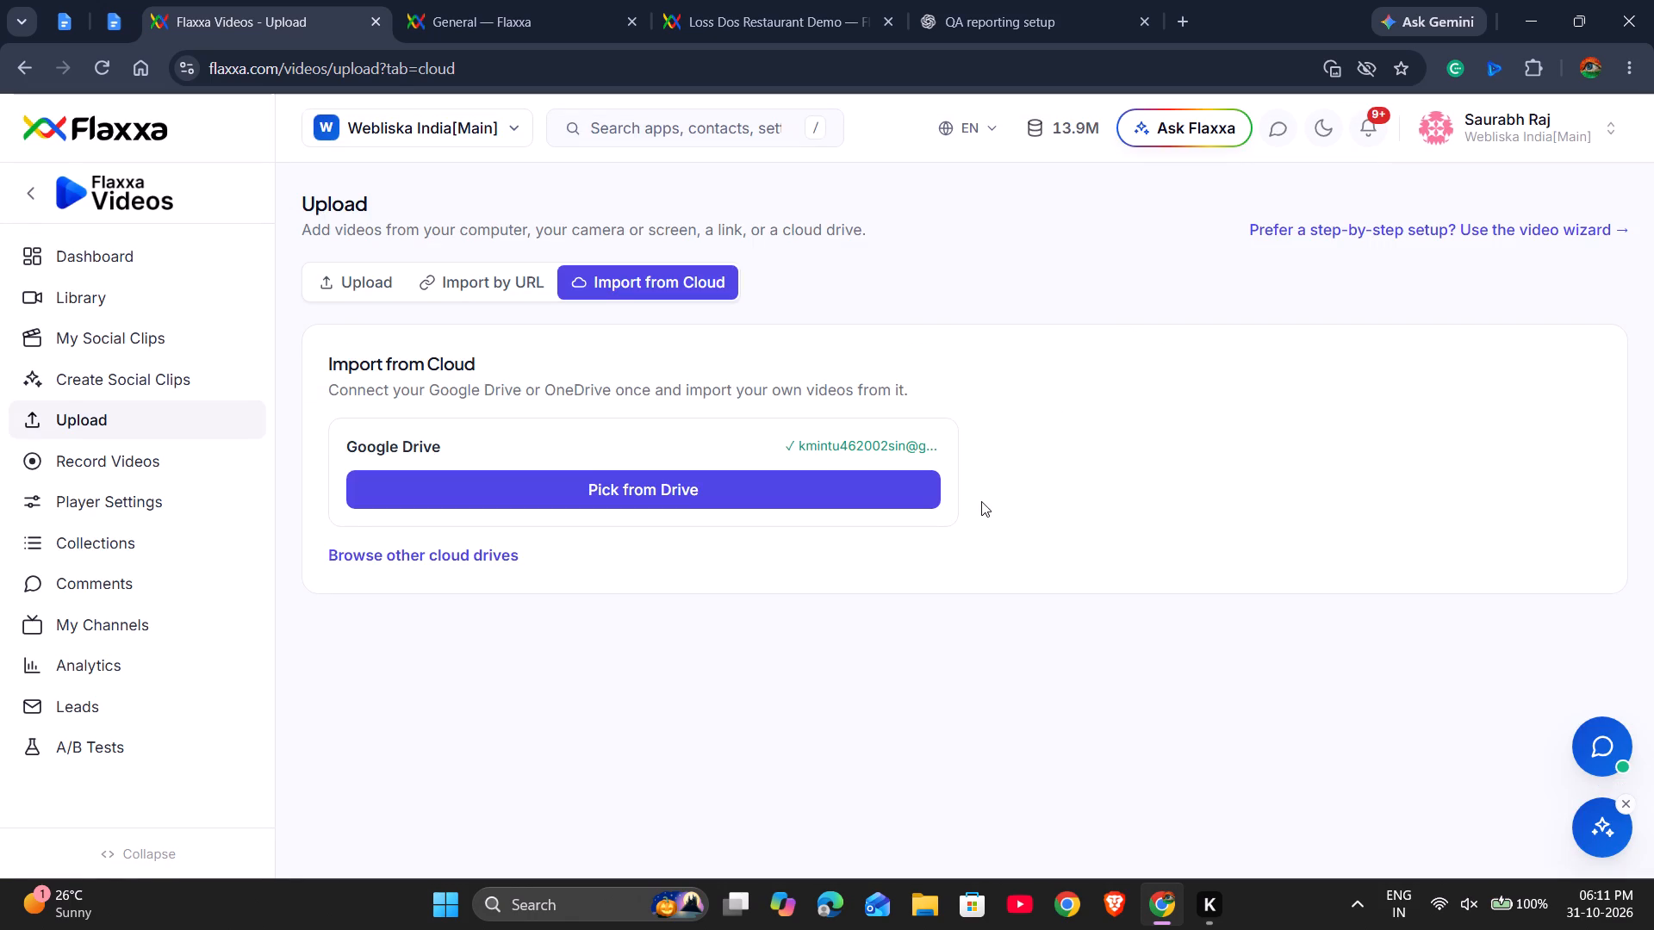
{"action": "left_click", "coordinate": [460, 555]}
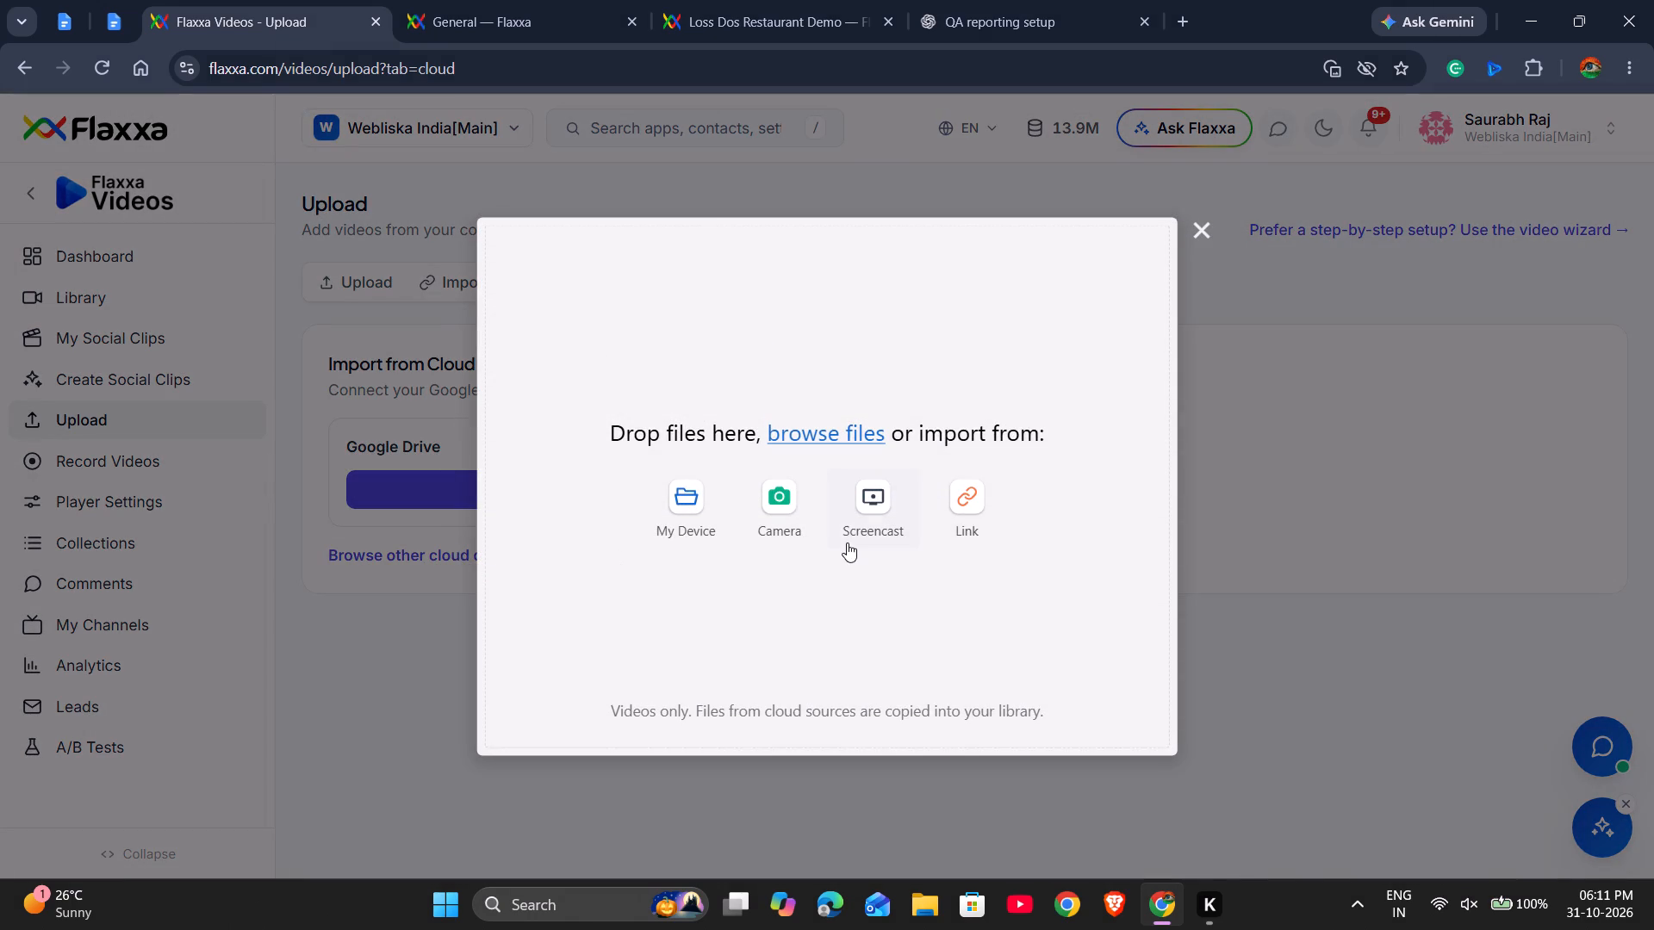
{"action": "left_click", "coordinate": [1204, 233]}
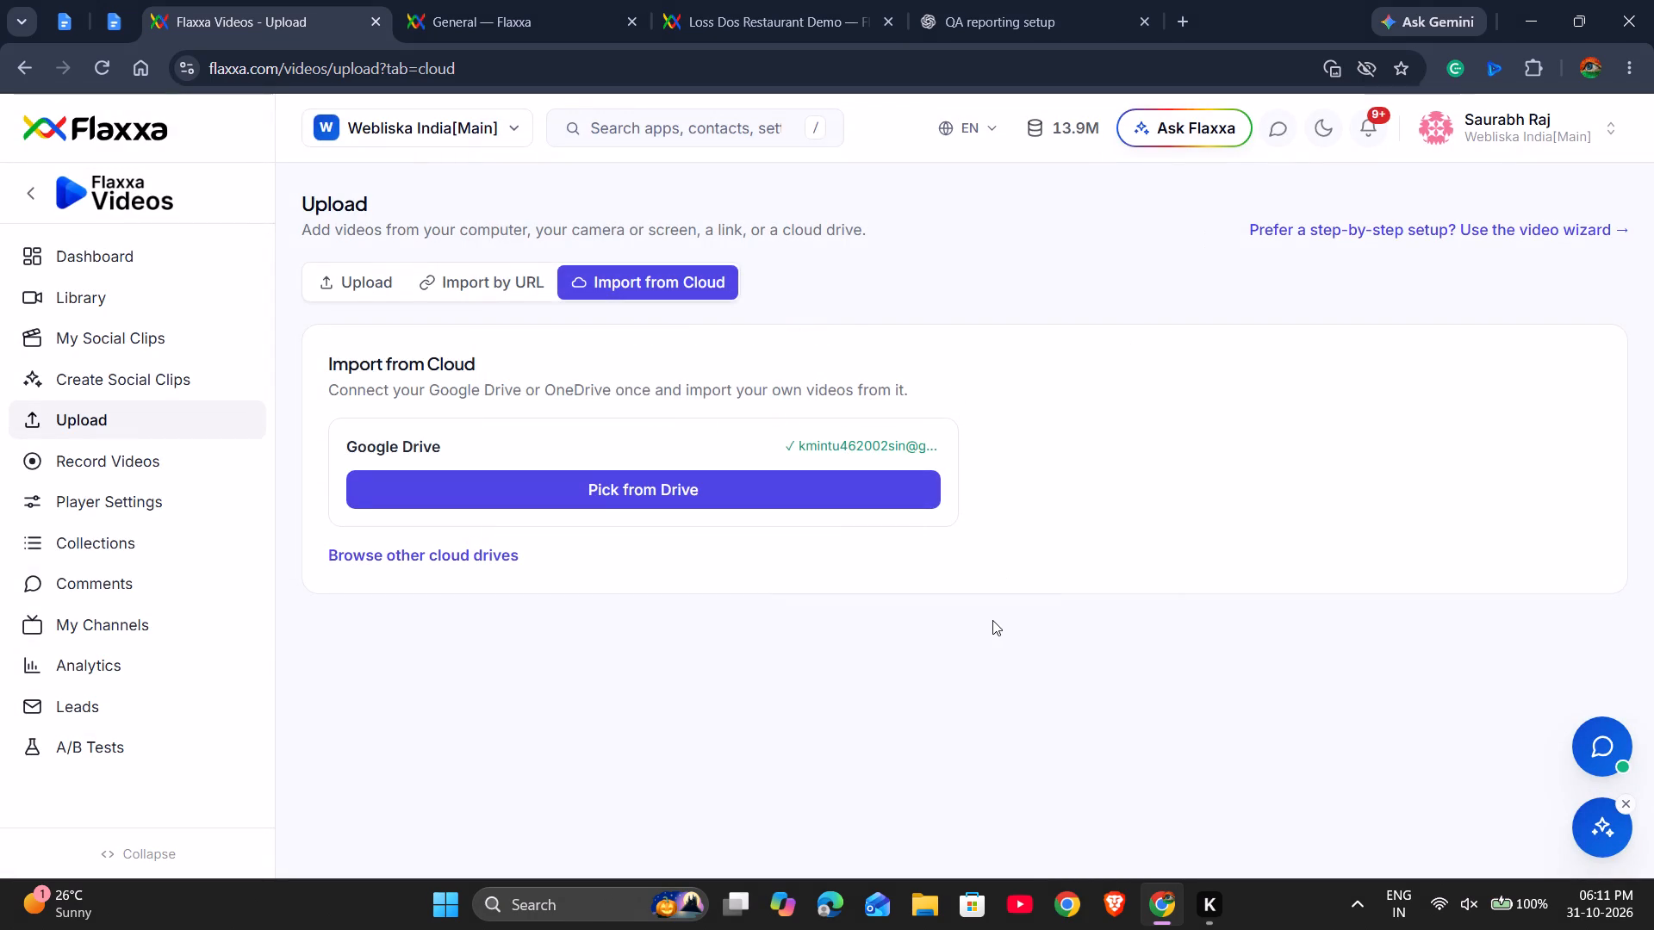
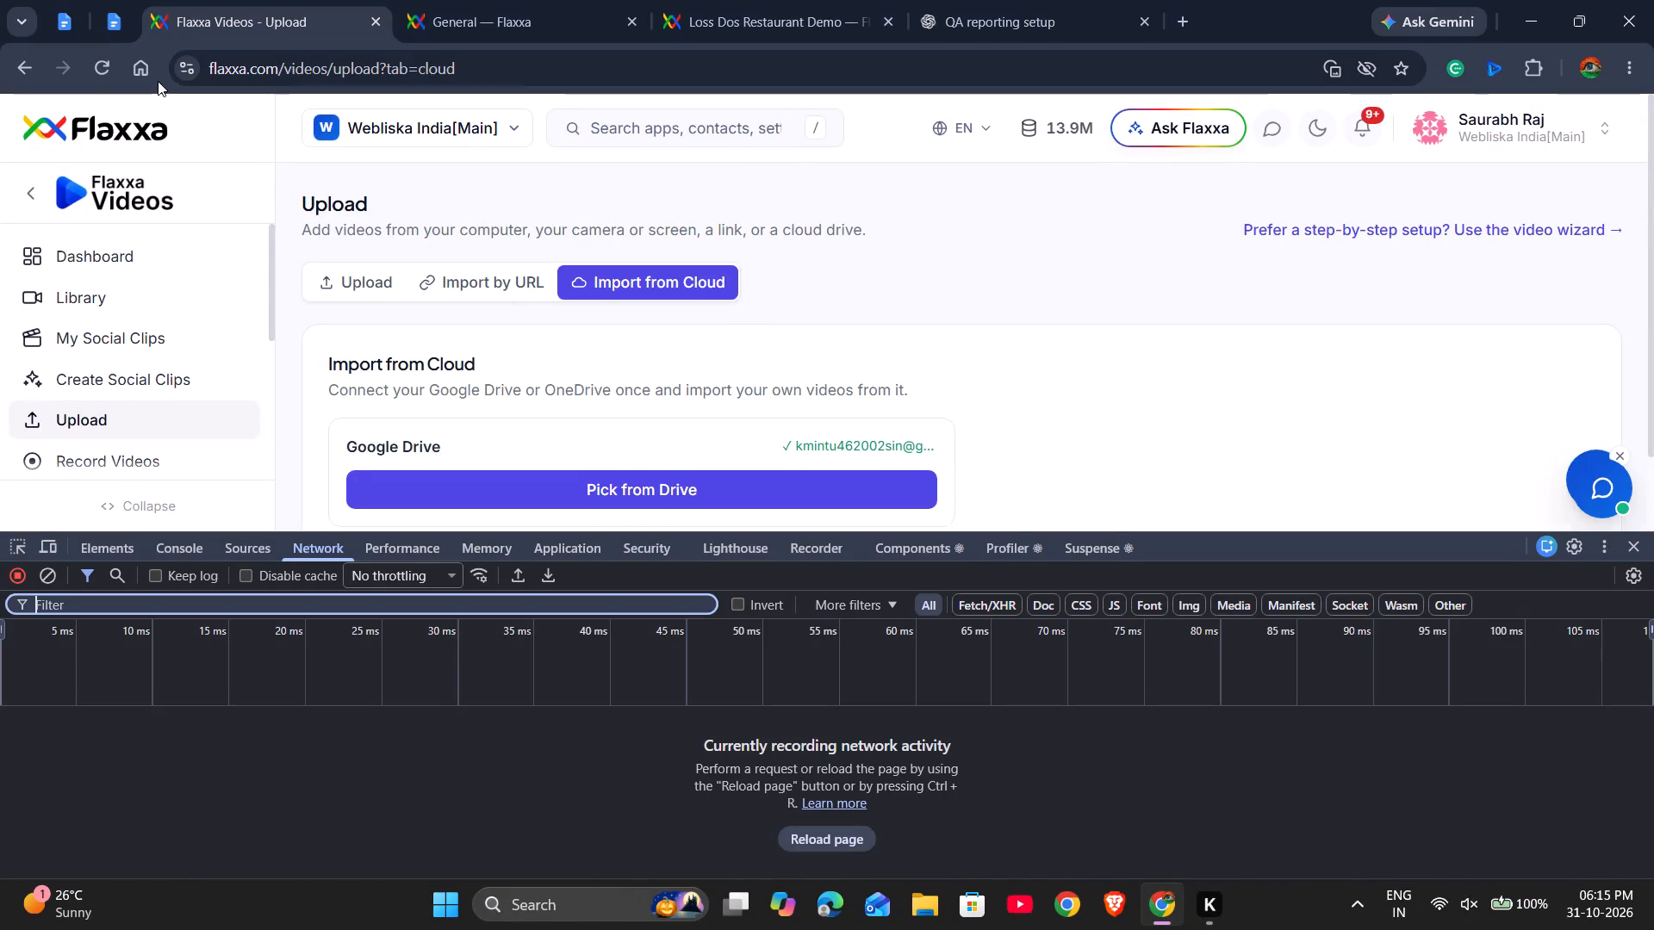
Hard-reload the Upload page with the developer tools open, and close the developer tools.
{"action": "right_click", "coordinate": [96, 65]}
{"action": "left_click", "coordinate": [159, 176]}
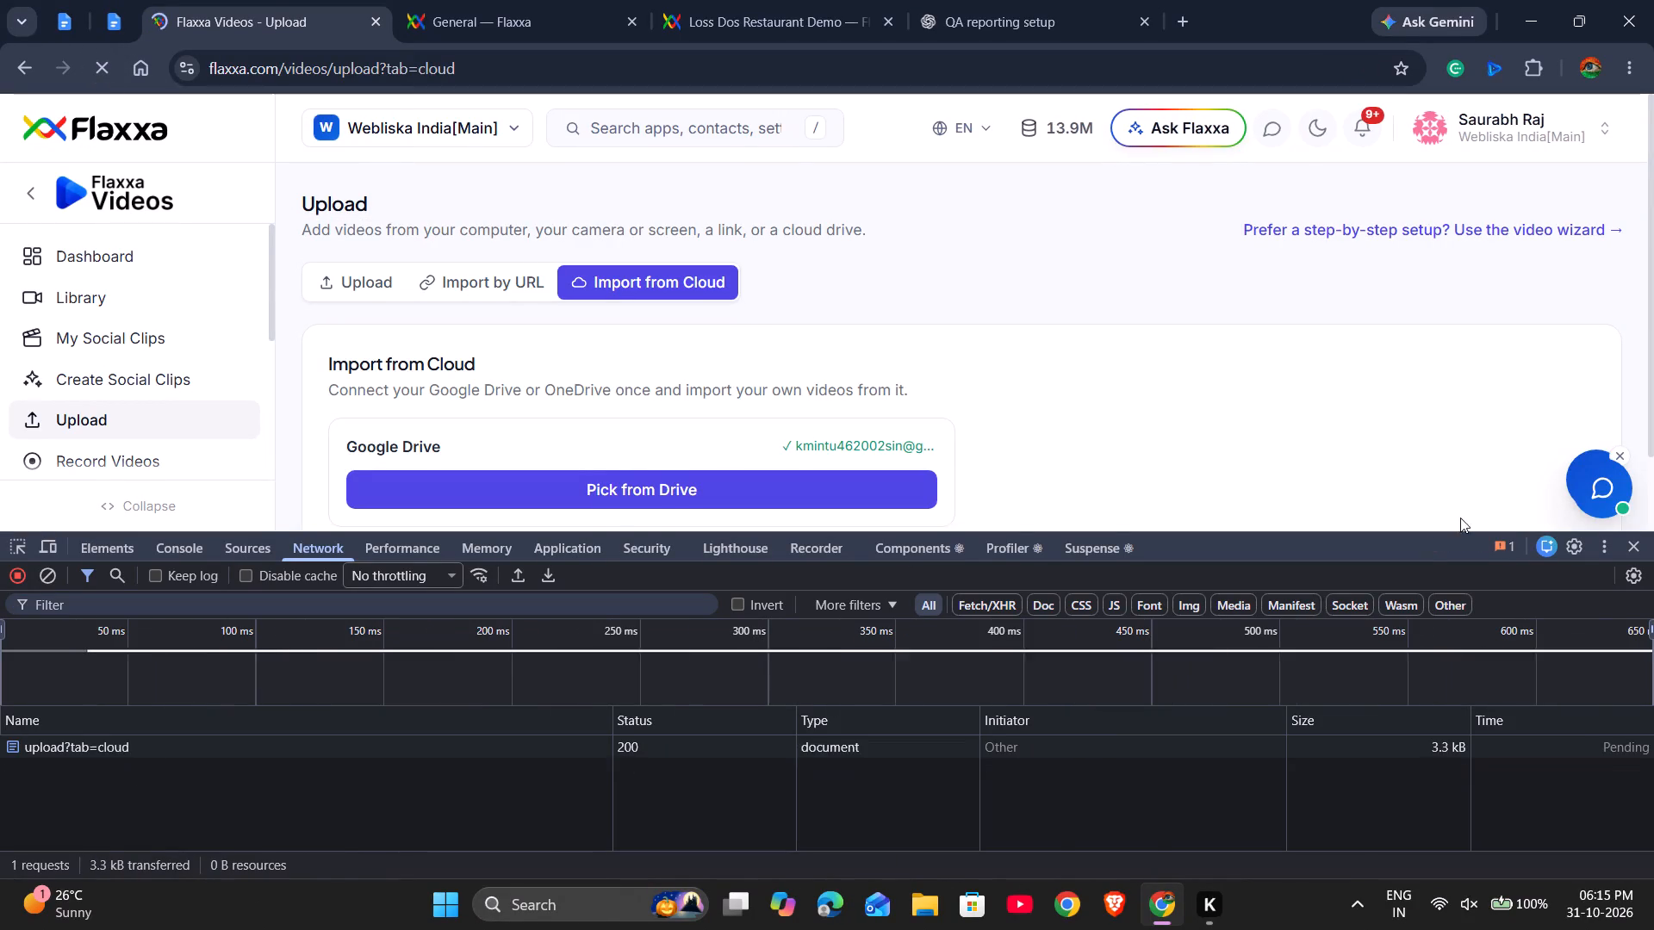
{"action": "left_click", "coordinate": [1639, 545]}
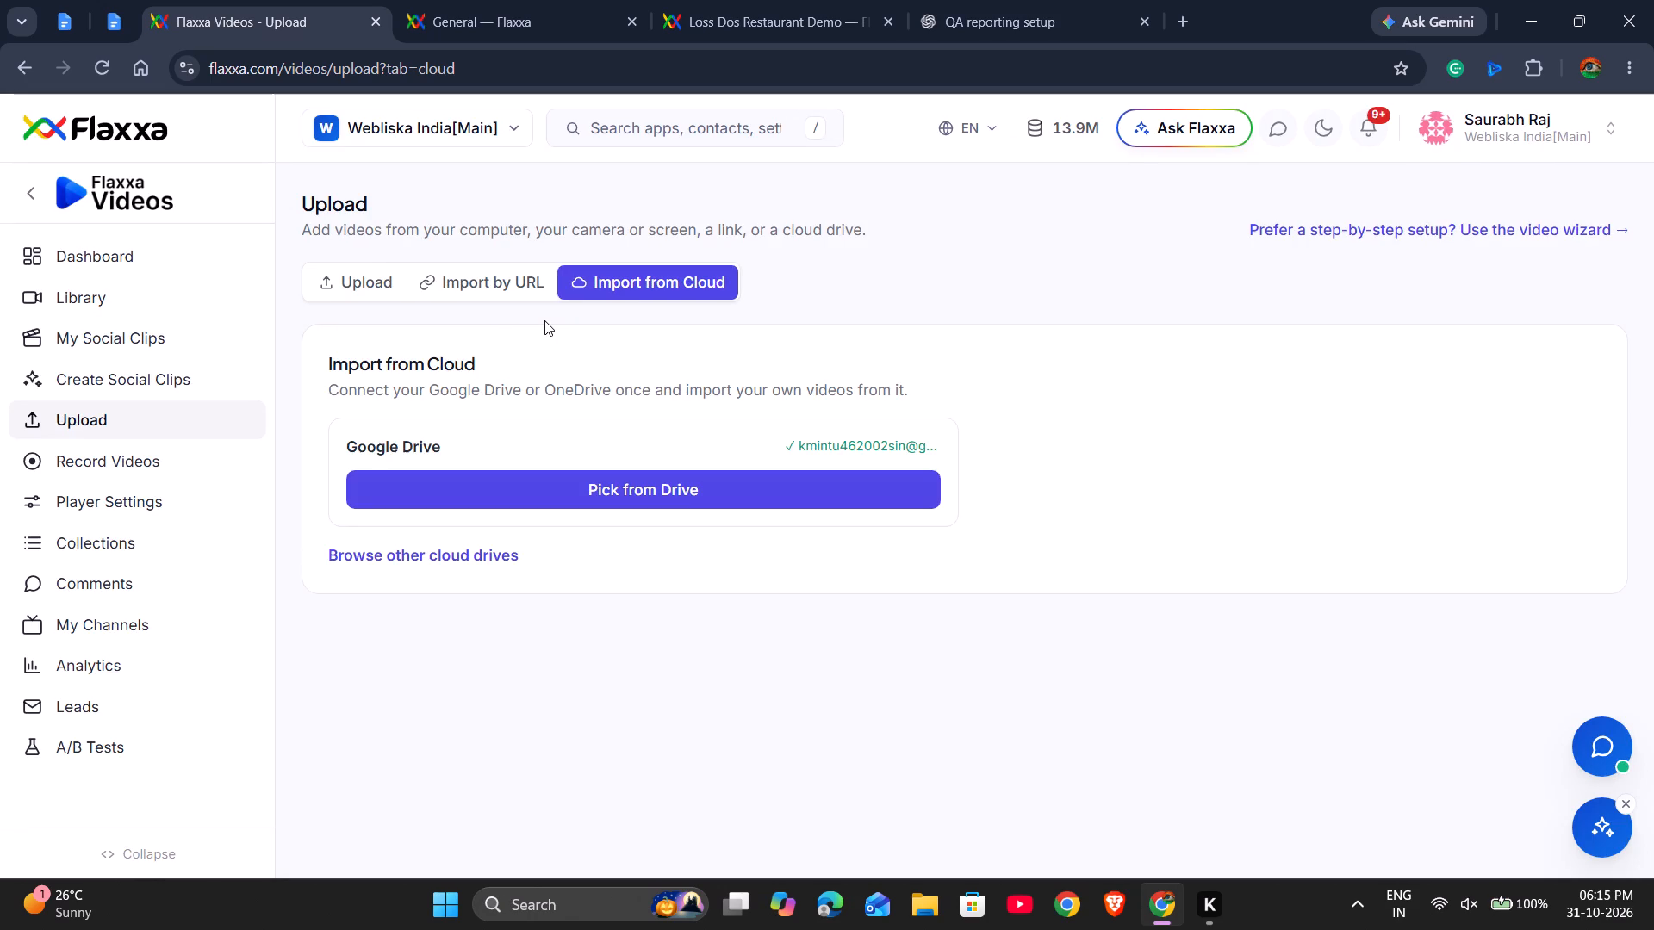
Open the Flaxxa Videos Analytics page to check the views, watch time and completion data.
{"action": "left_click", "coordinate": [111, 652]}
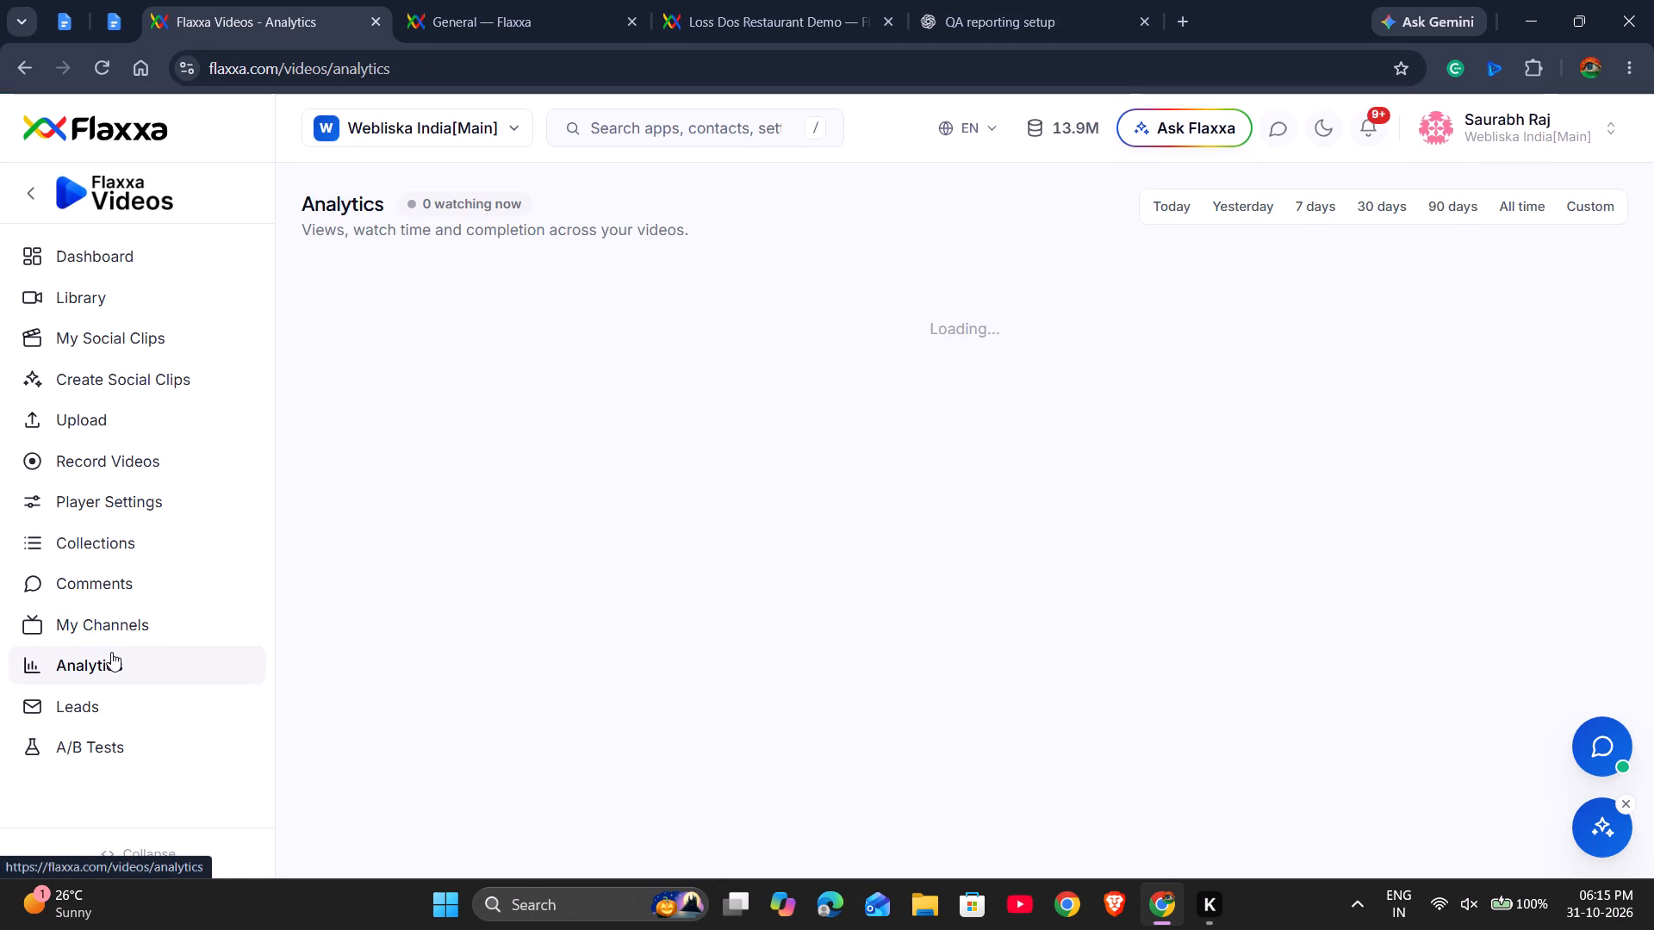
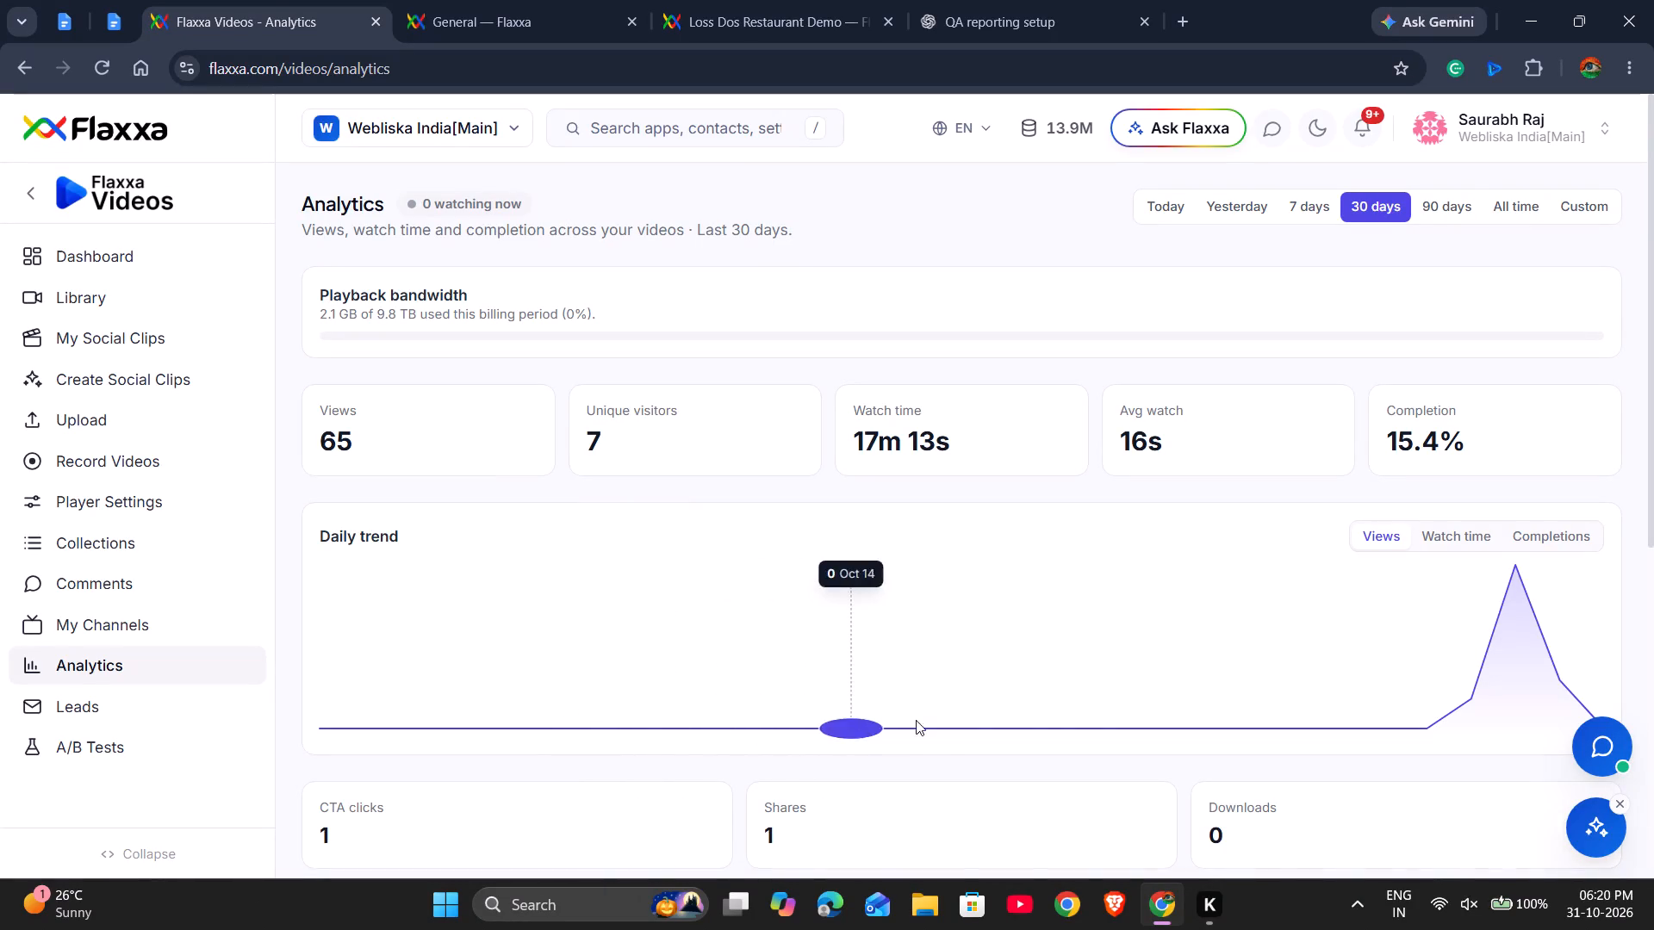
Return to the Flaxxa Videos Upload page to recheck its behaviour.
{"action": "left_click", "coordinate": [91, 412]}
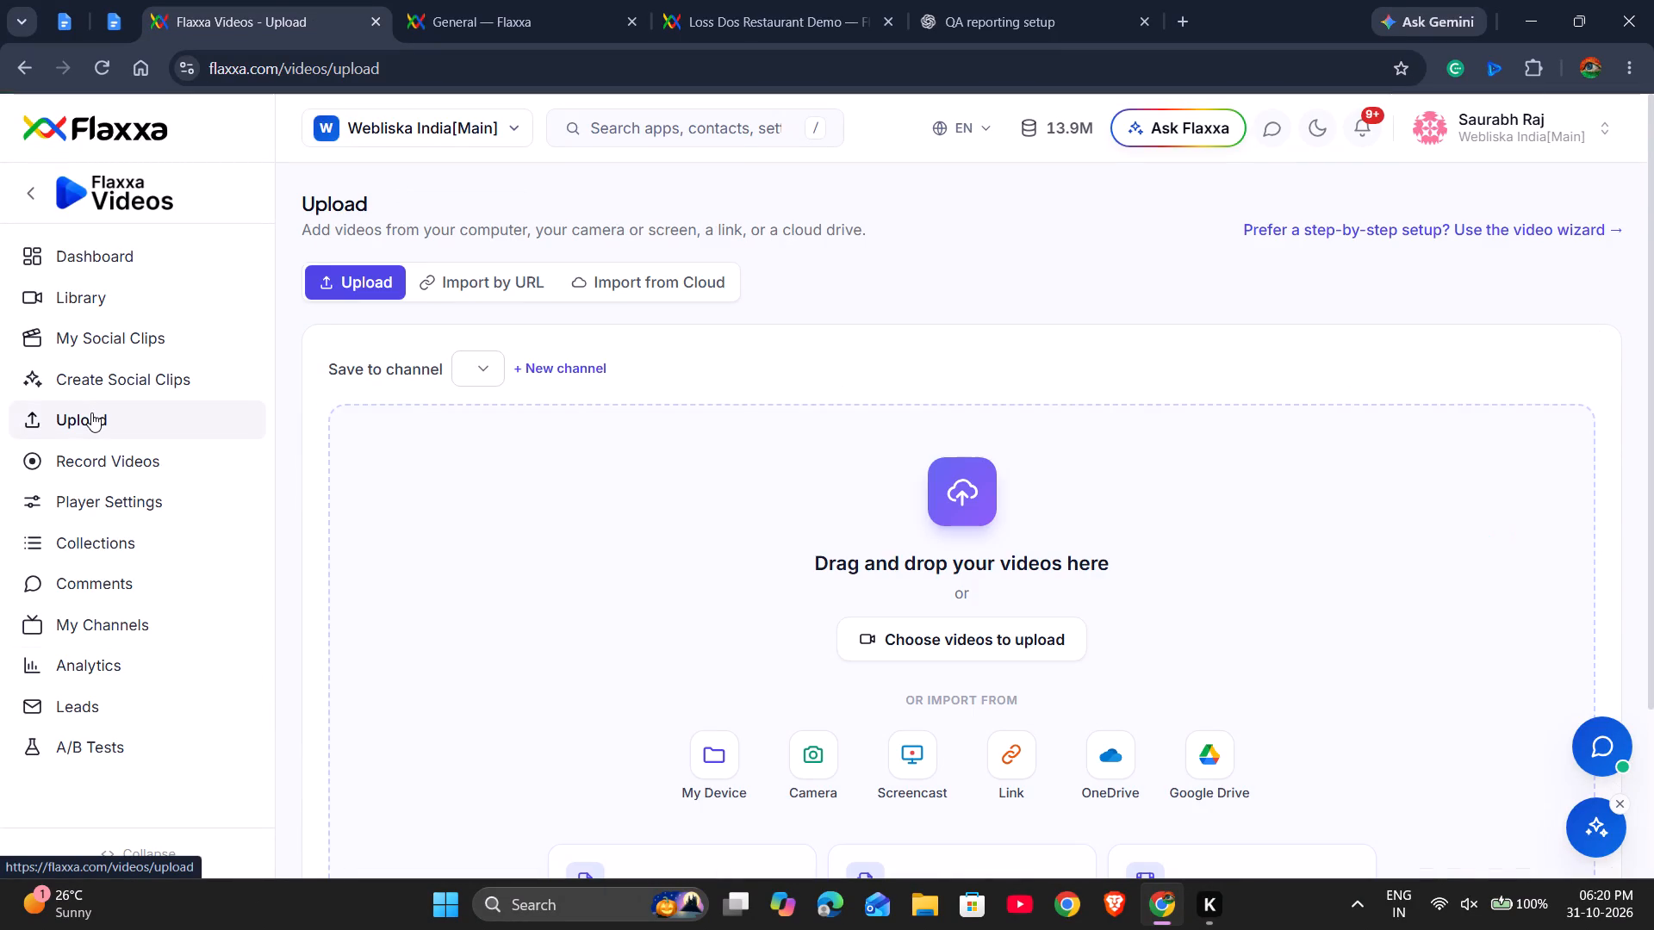
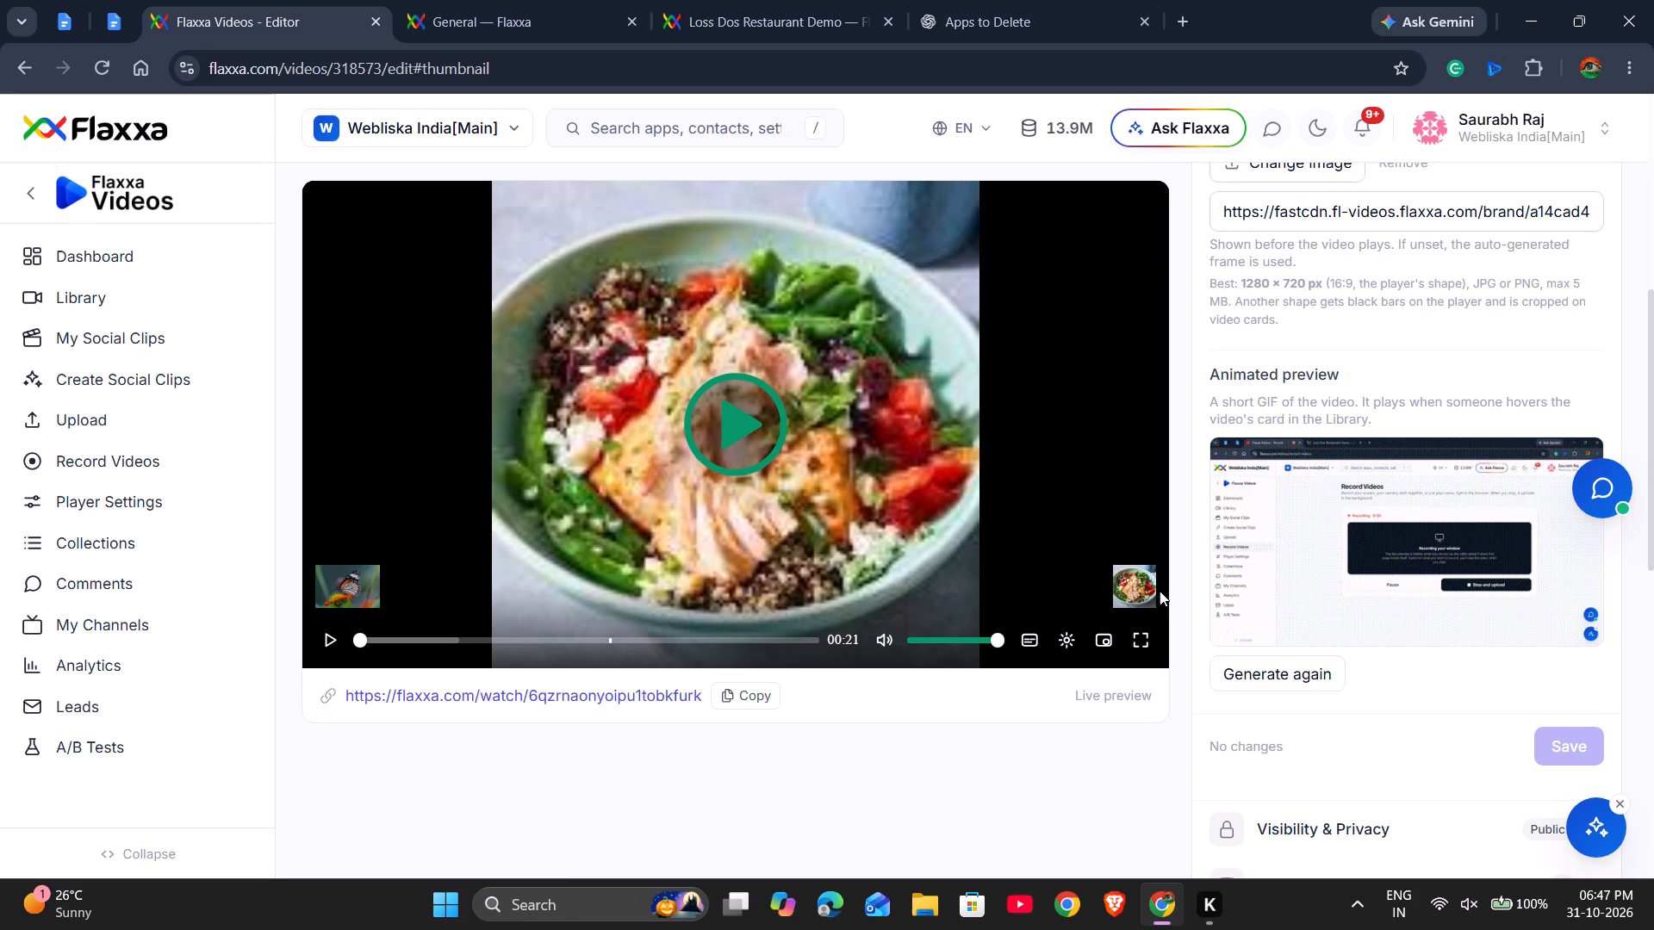
Go back through the Flaxxa Videos bug report to the 30th October, 2026 entries and review SUGGESTION-01 and SUGGESTION-02.
{"action": "left_click", "coordinate": [108, 17]}
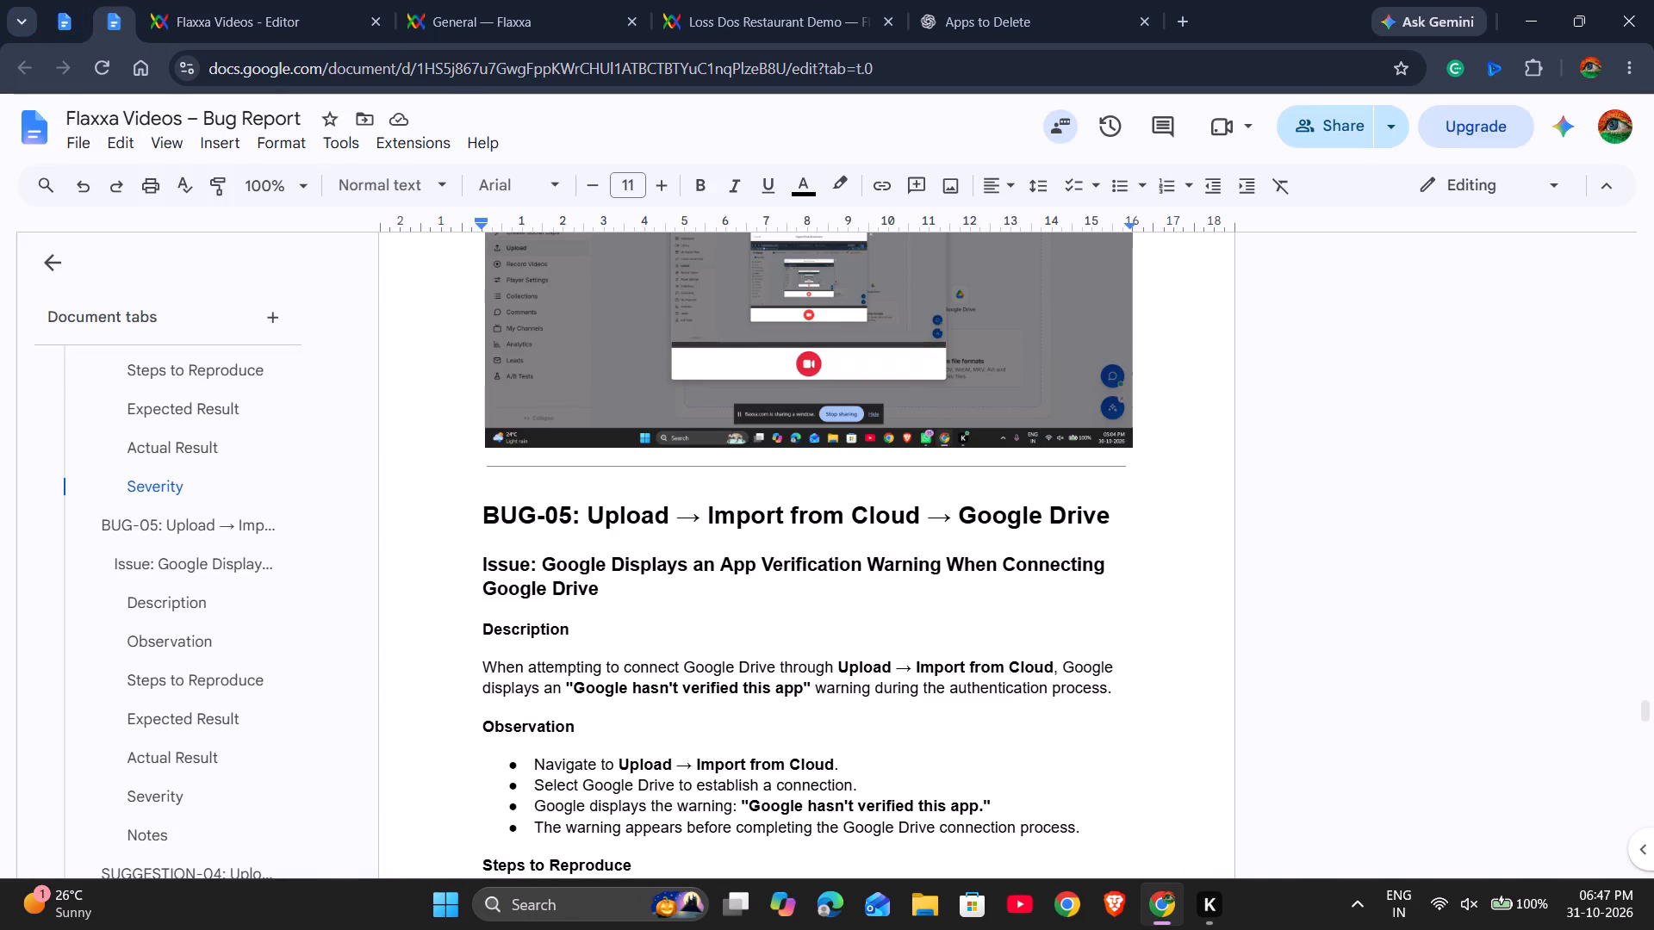
{"action": "scroll", "coordinate": [725, 454], "scroll_direction": "up", "scroll_amount": 6}
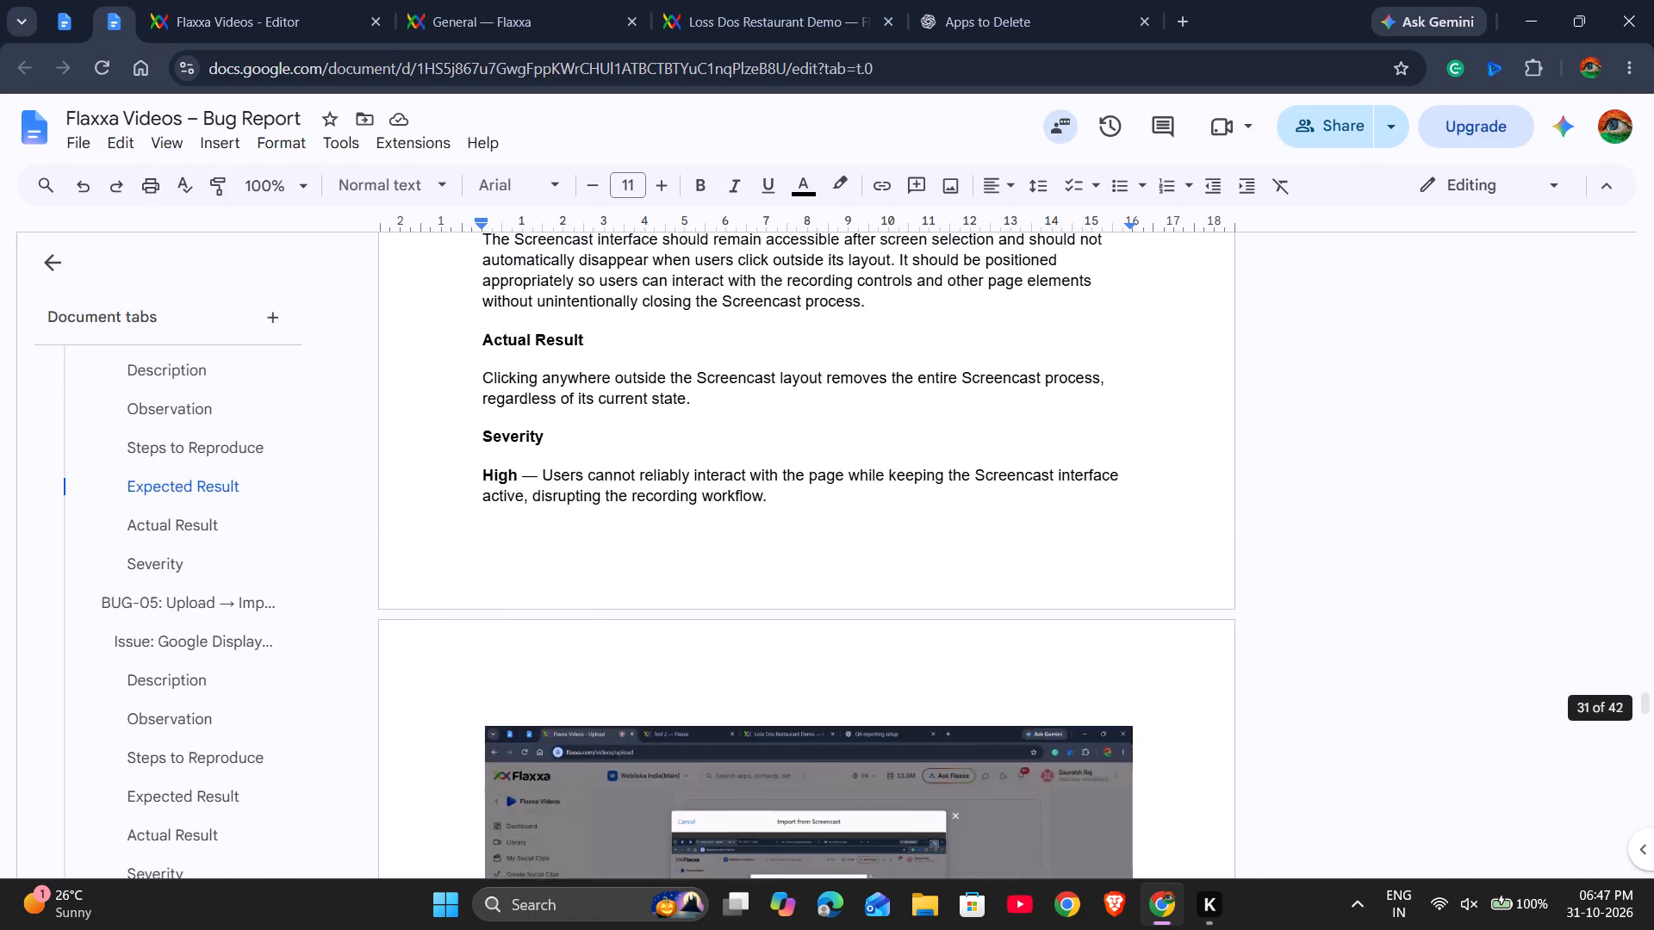
{"action": "scroll", "coordinate": [725, 454], "scroll_direction": "up", "scroll_amount": 17}
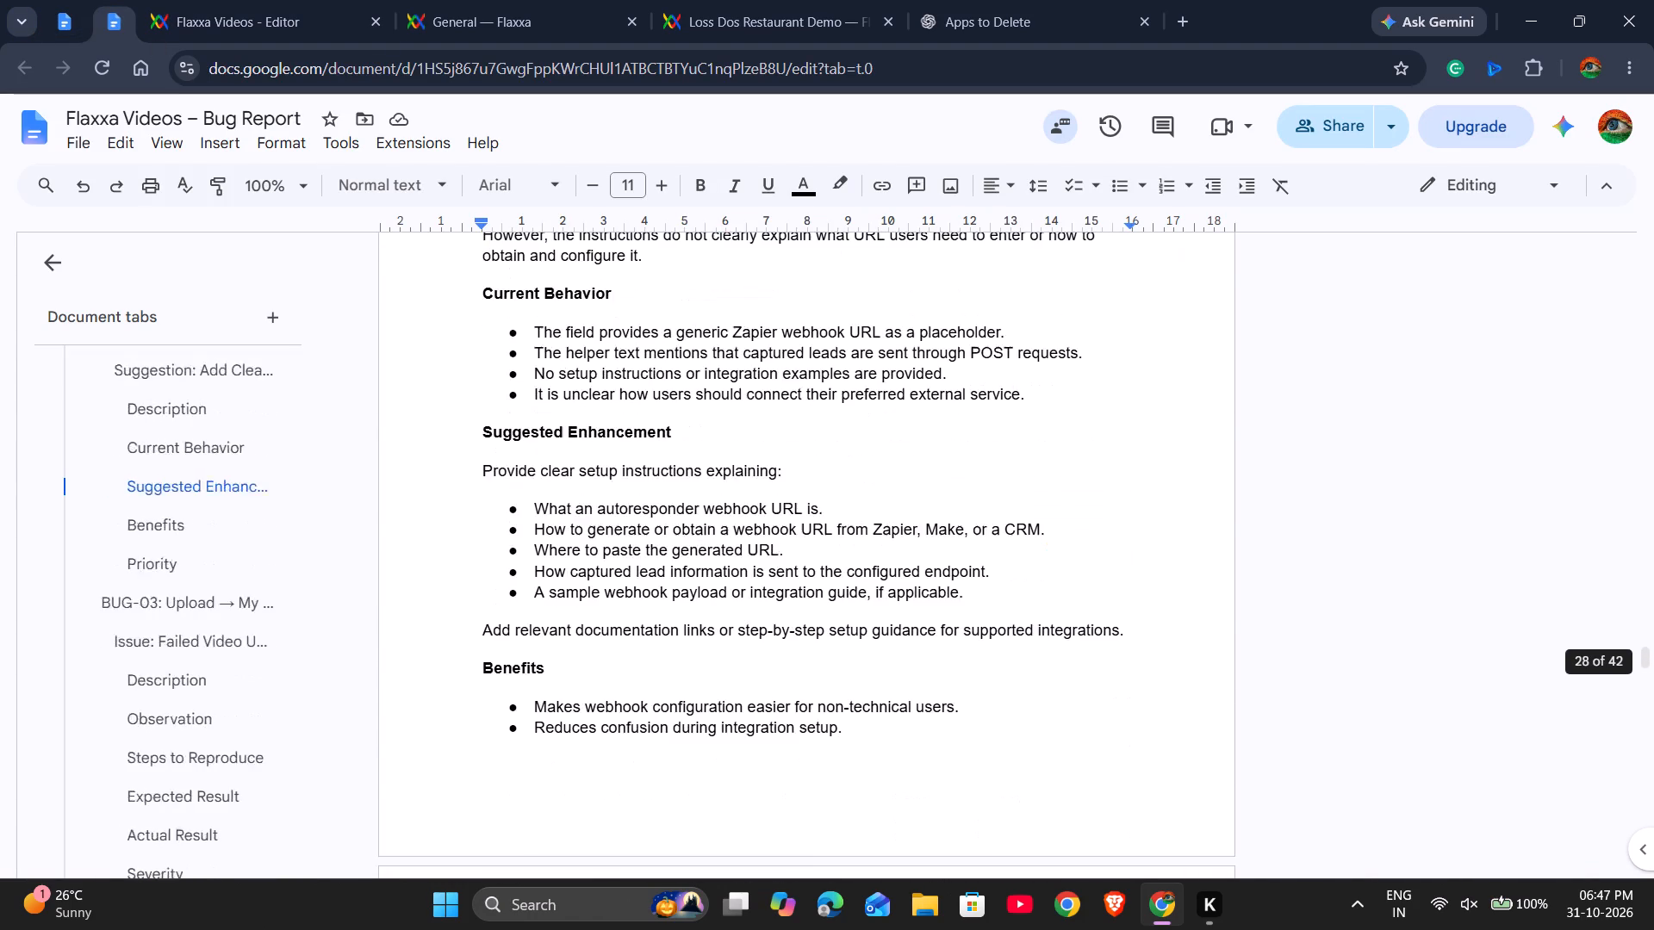
{"action": "scroll", "coordinate": [725, 454], "scroll_direction": "up", "scroll_amount": 11}
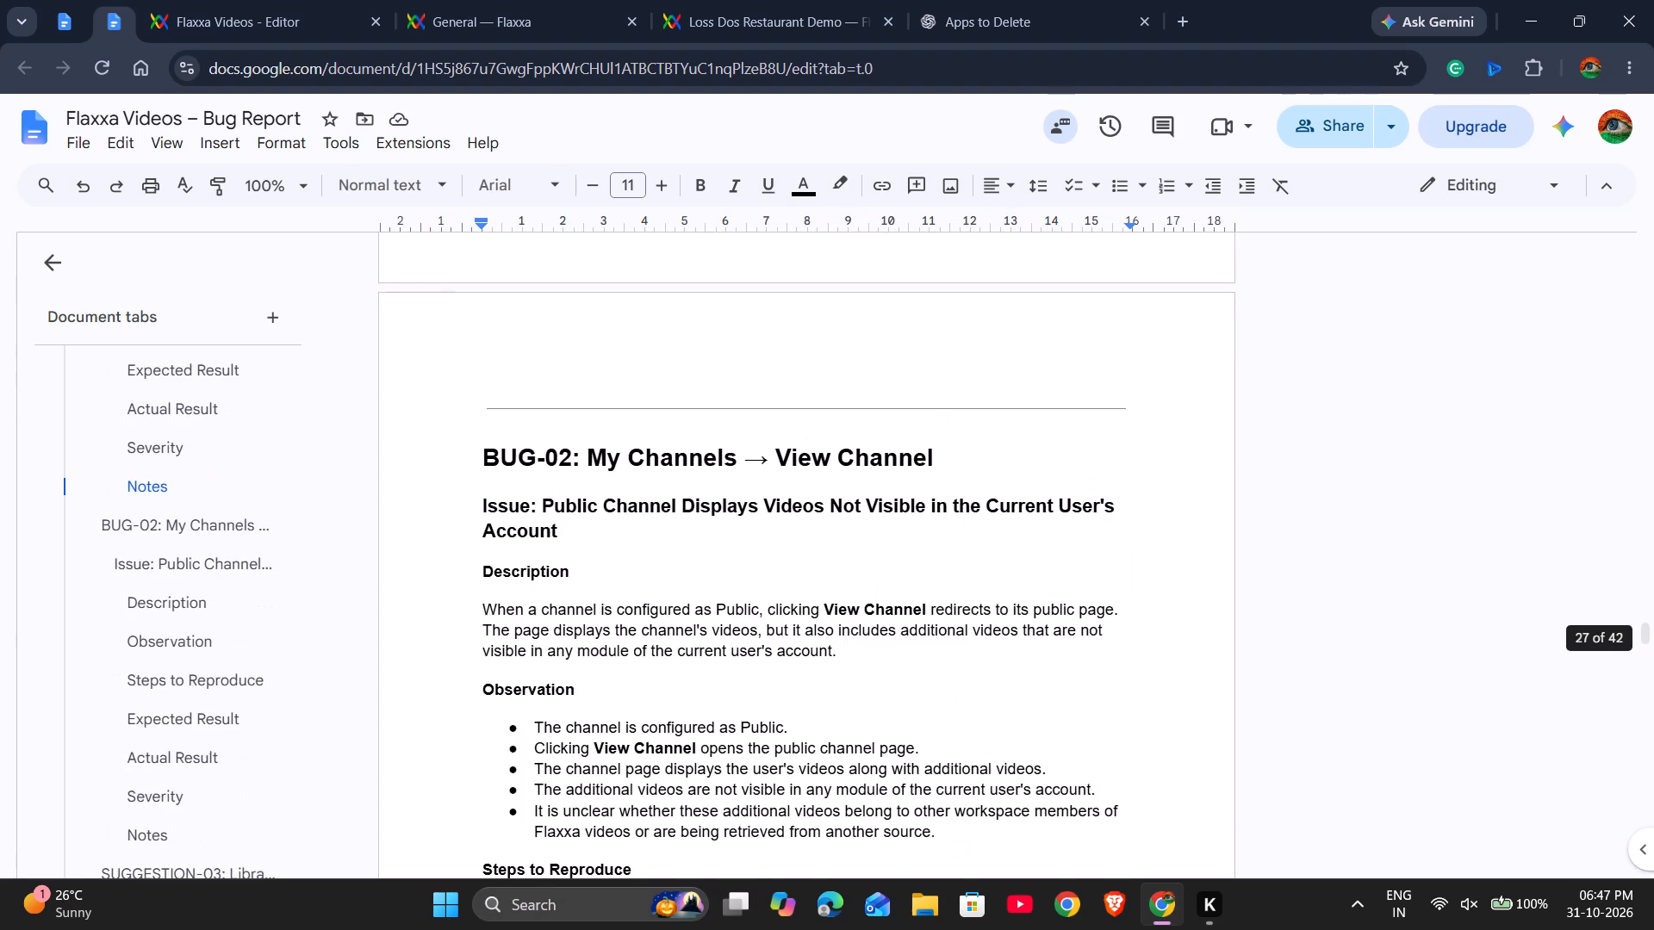
{"action": "scroll", "coordinate": [725, 454], "scroll_direction": "up", "scroll_amount": 8}
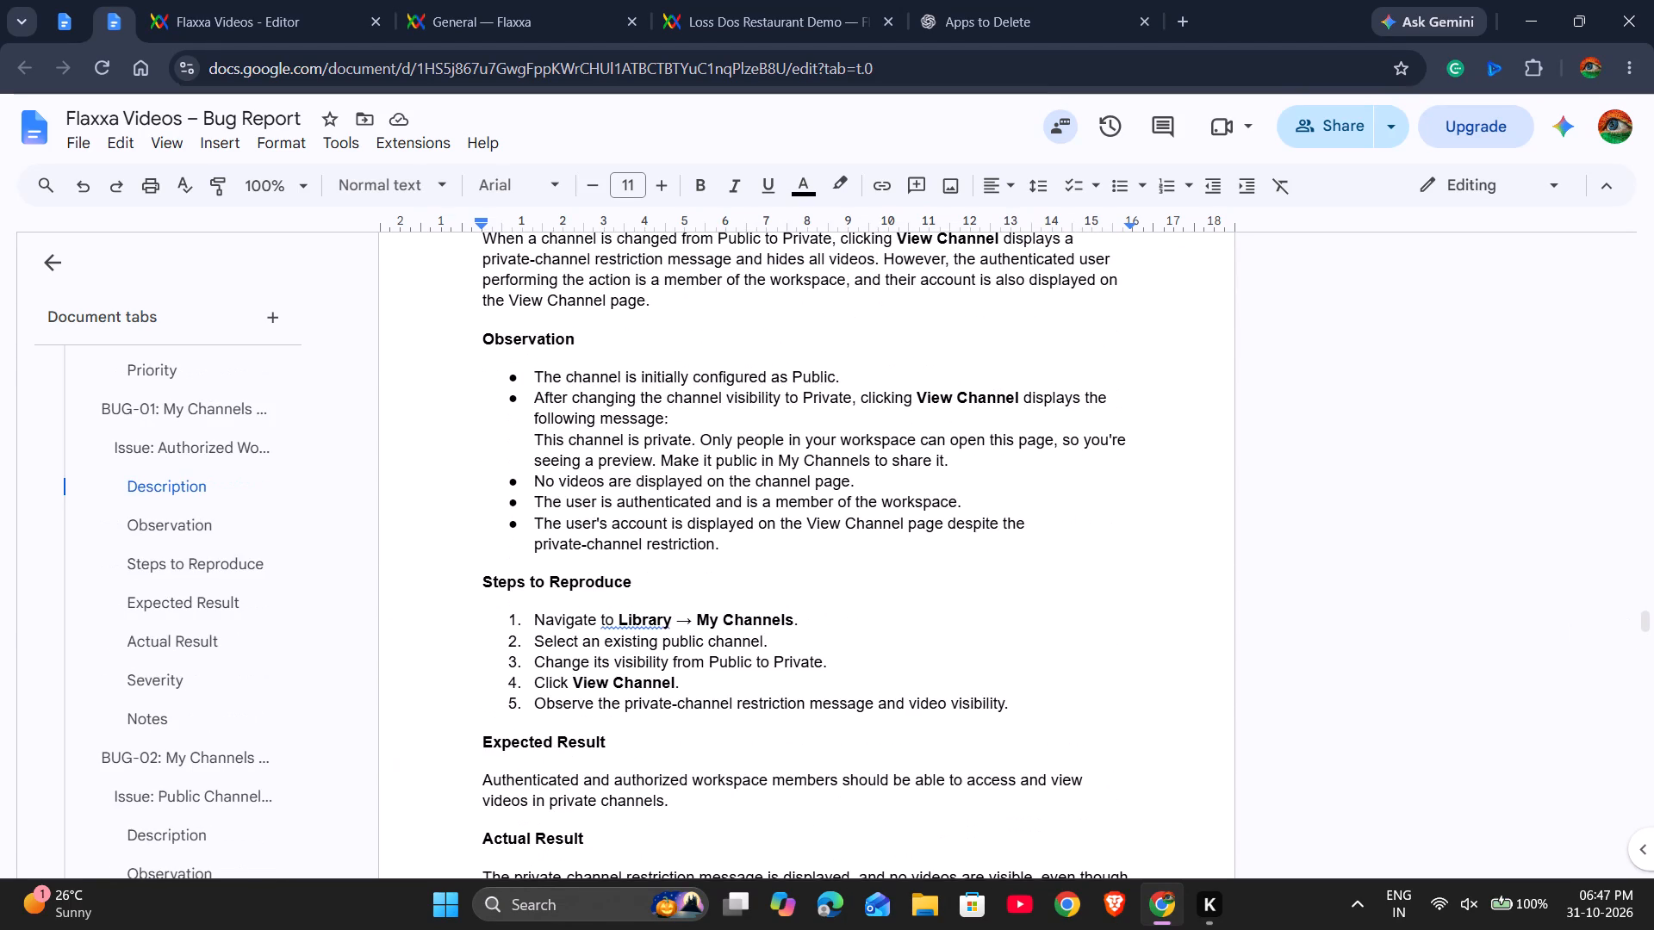
{"action": "scroll", "coordinate": [725, 454], "scroll_direction": "up", "scroll_amount": 6}
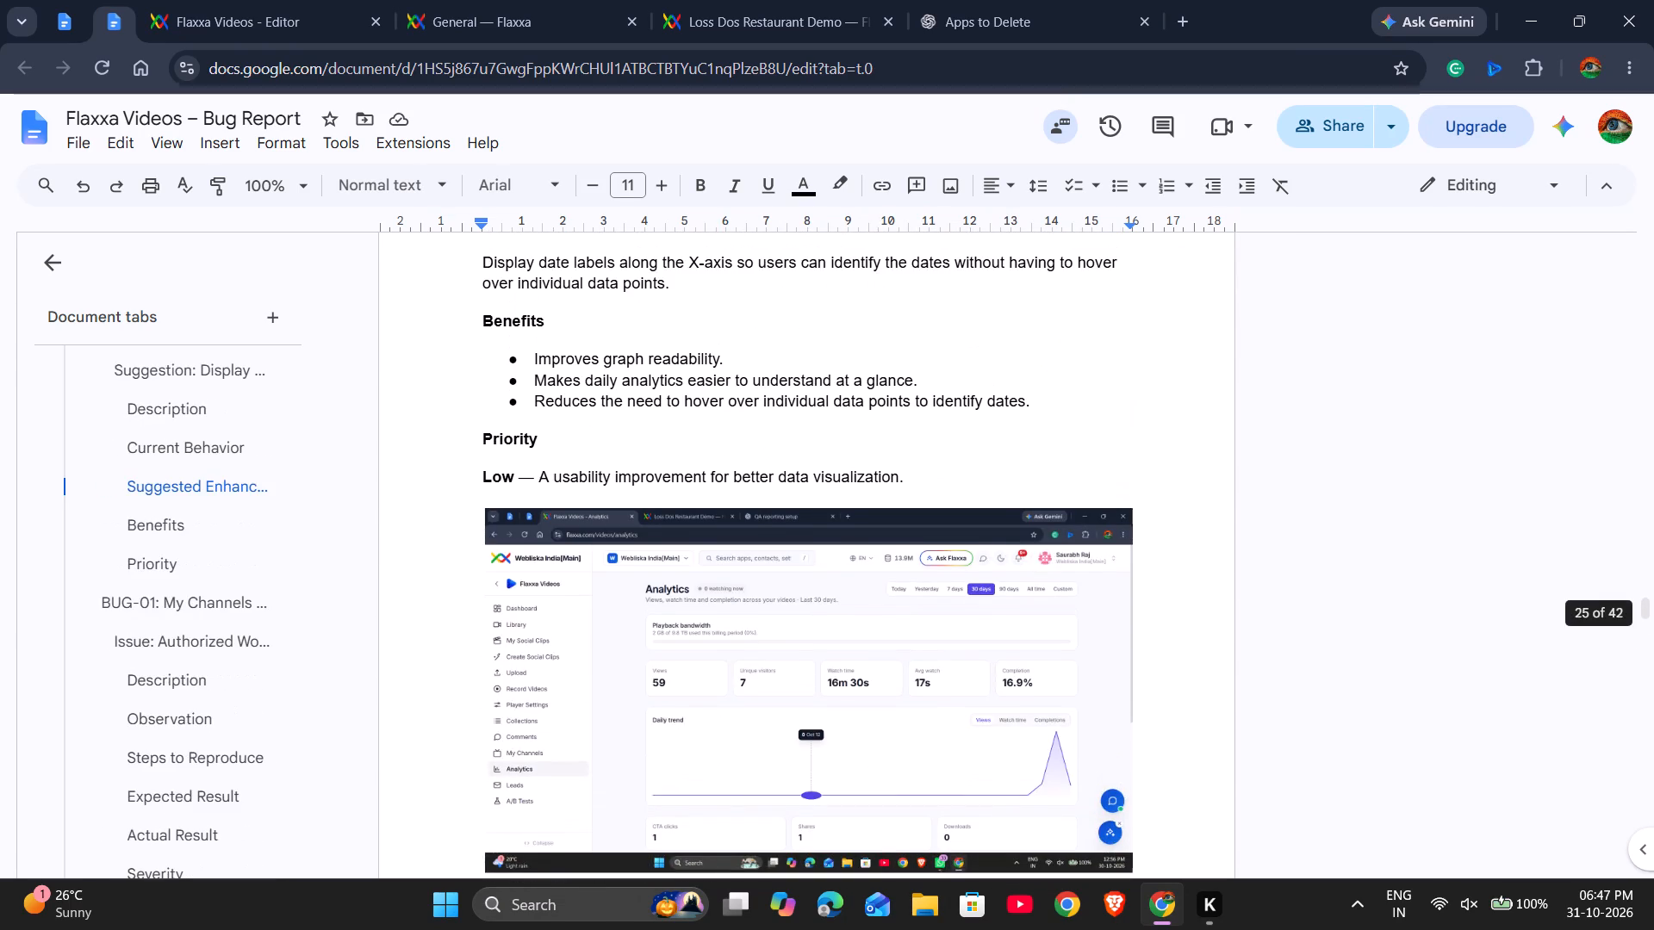
{"action": "scroll", "coordinate": [725, 454], "scroll_direction": "up", "scroll_amount": 6}
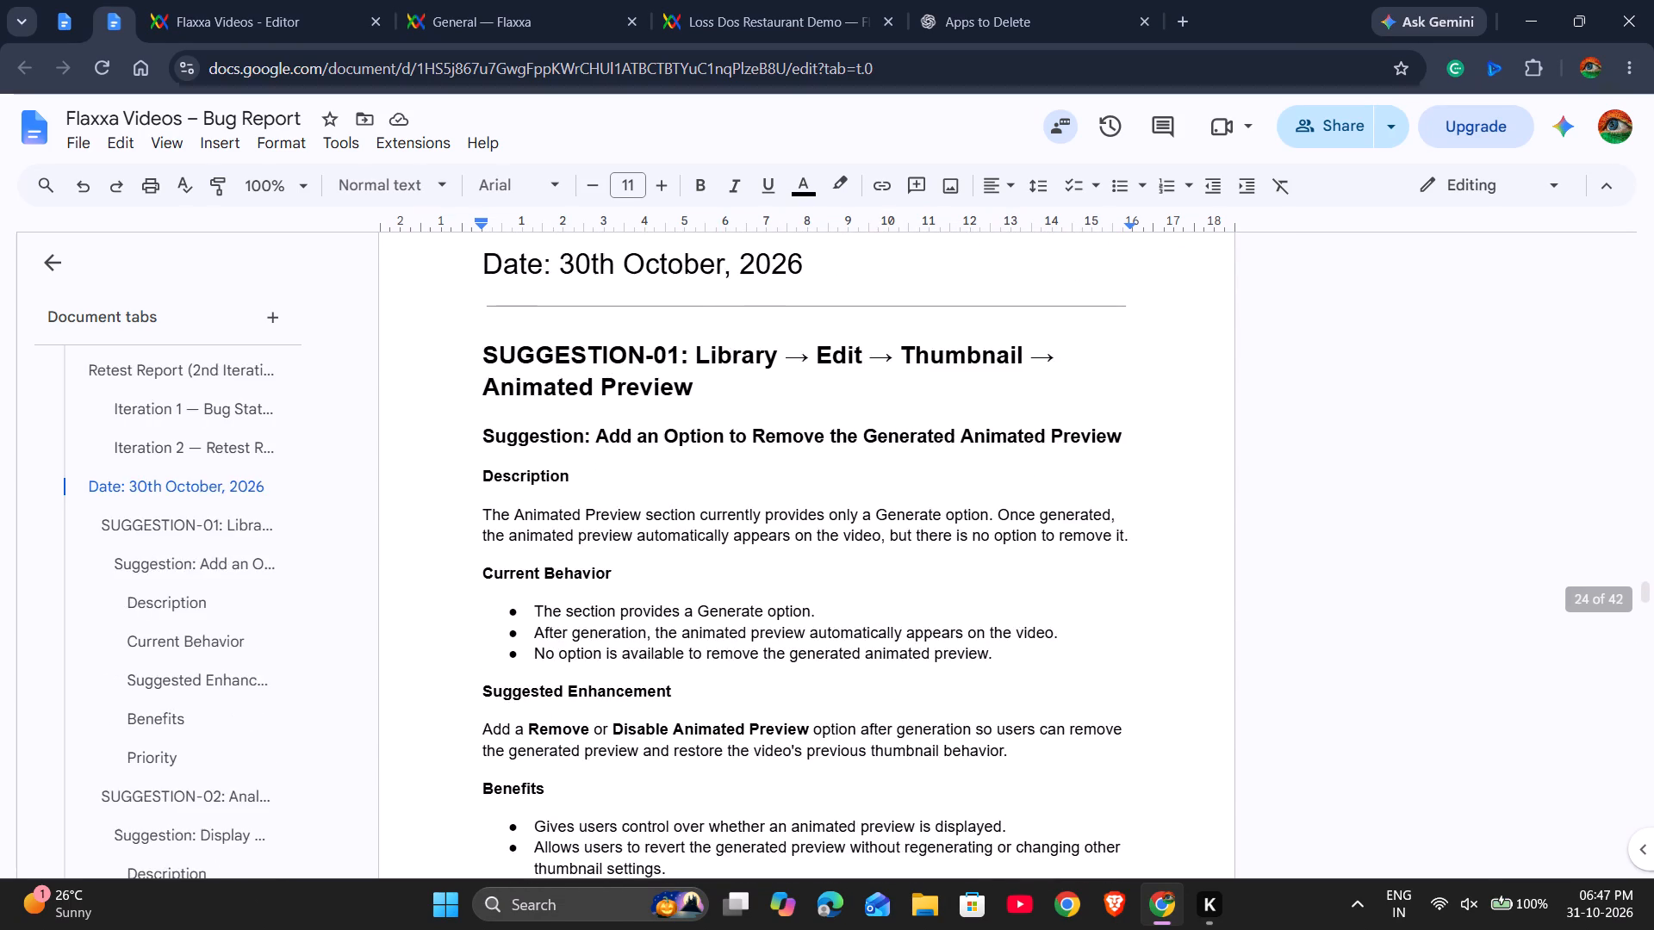
{"action": "scroll", "coordinate": [725, 454], "scroll_direction": "up", "scroll_amount": 3}
{"action": "scroll", "coordinate": [725, 454], "scroll_direction": "down", "scroll_amount": 8}
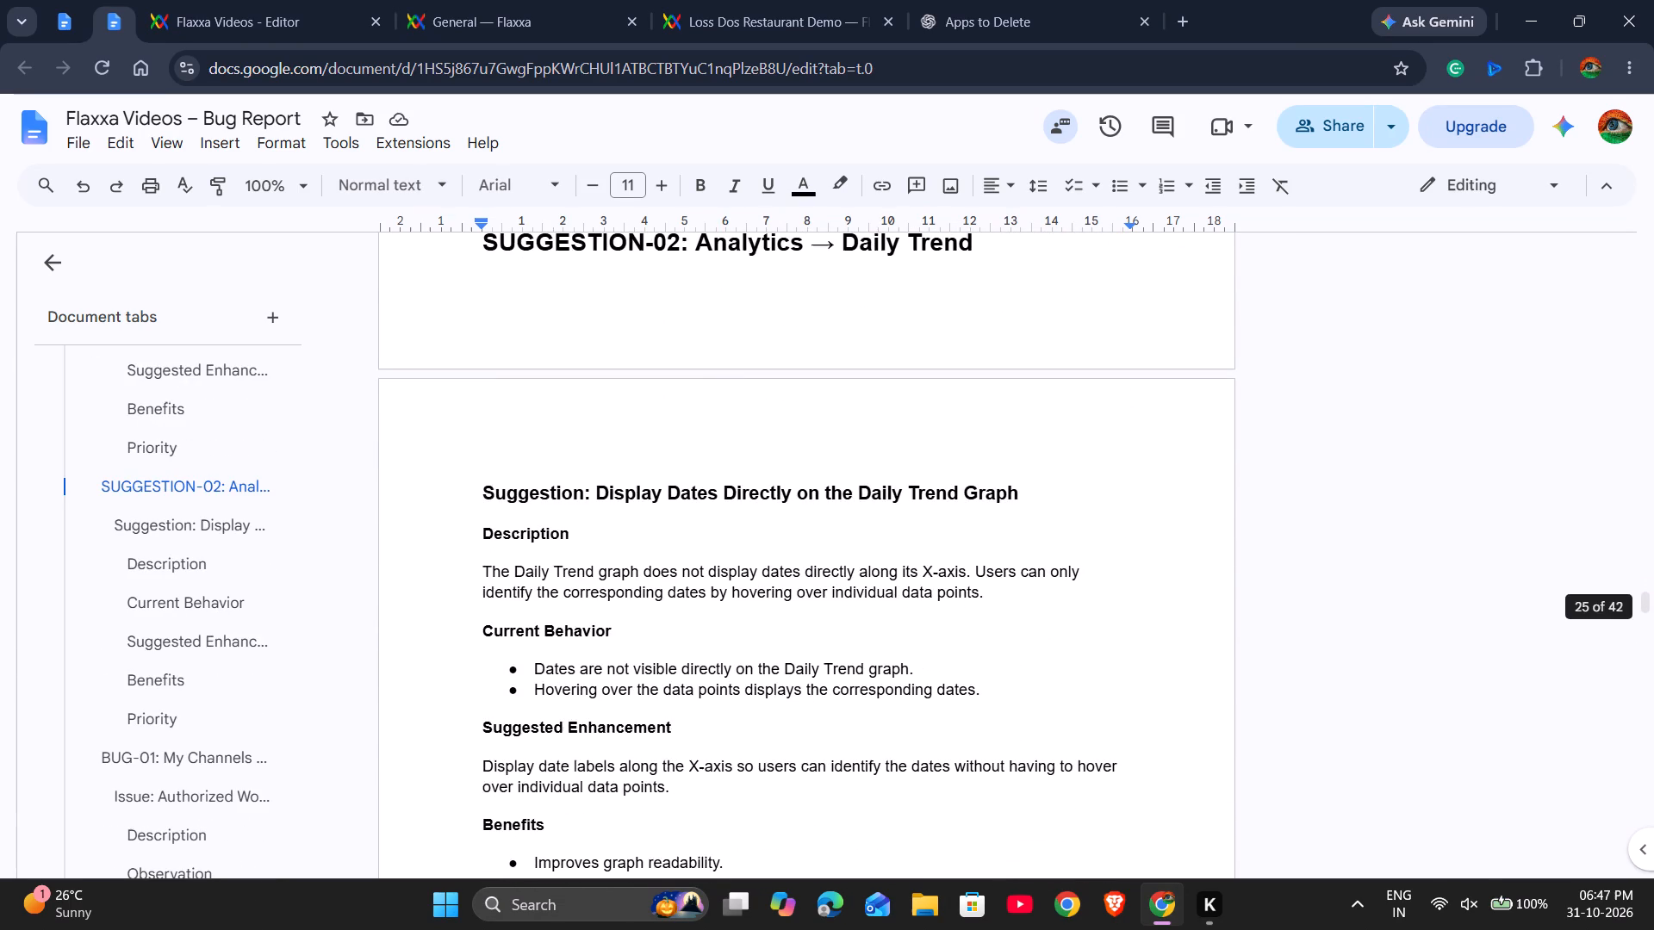
{"action": "scroll", "coordinate": [725, 454], "scroll_direction": "down", "scroll_amount": 1}
Open the Flaxxa Videos Analytics page to check the Daily trend graph for date labels.
{"action": "left_click", "coordinate": [291, 0]}
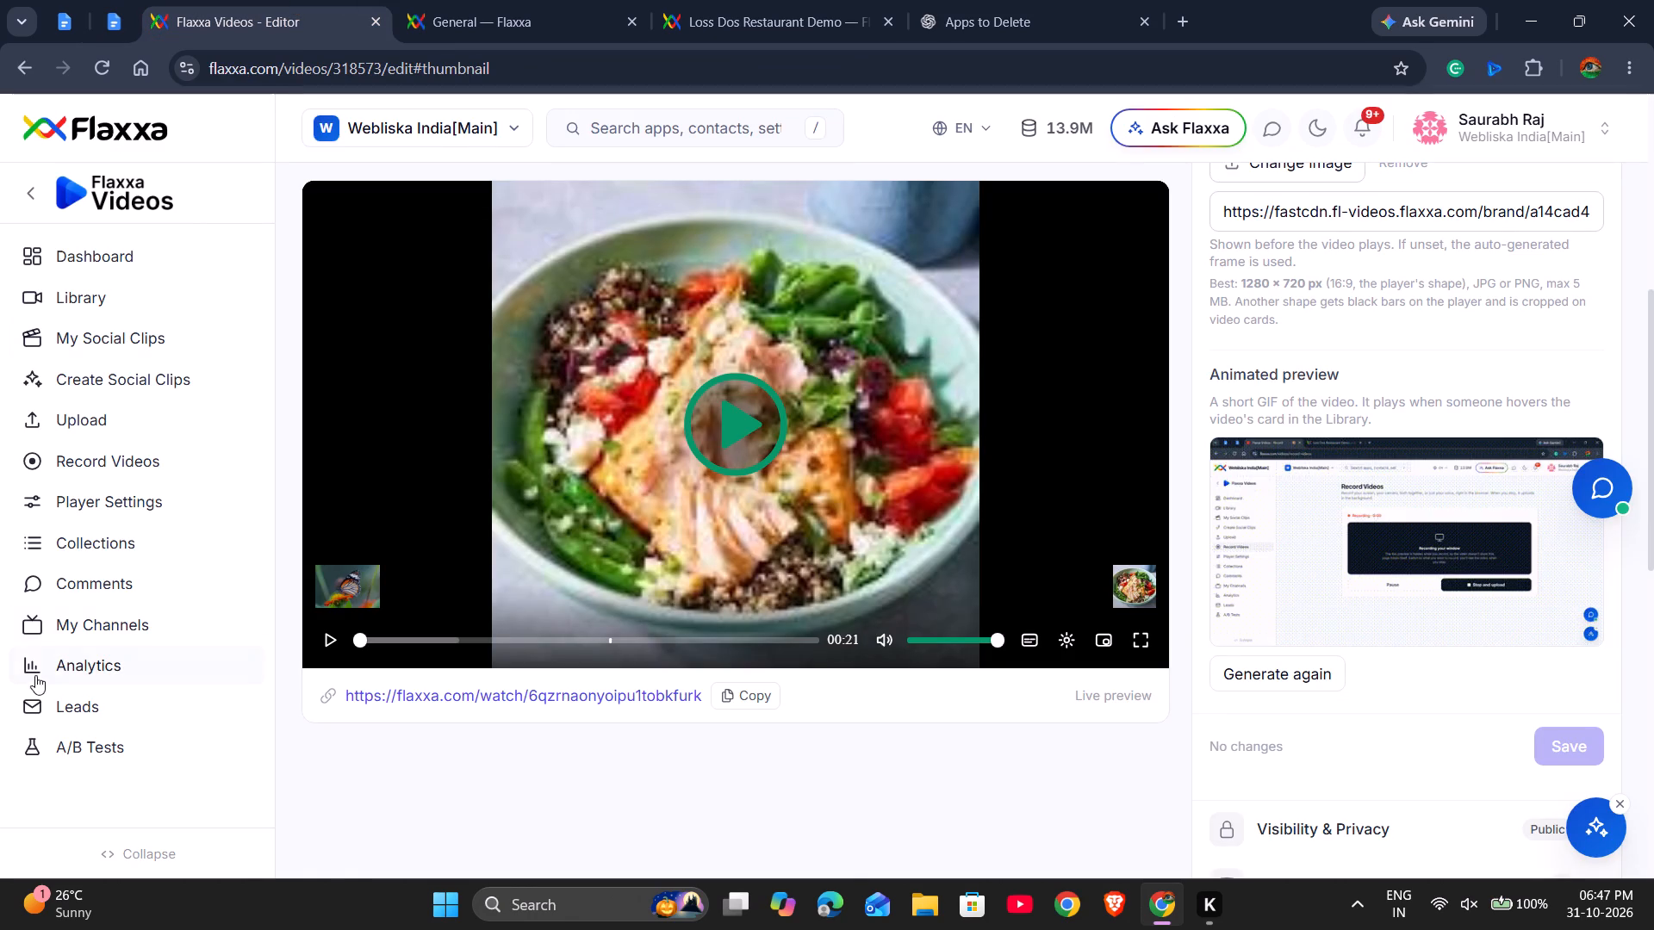
{"action": "left_click", "coordinate": [84, 659]}
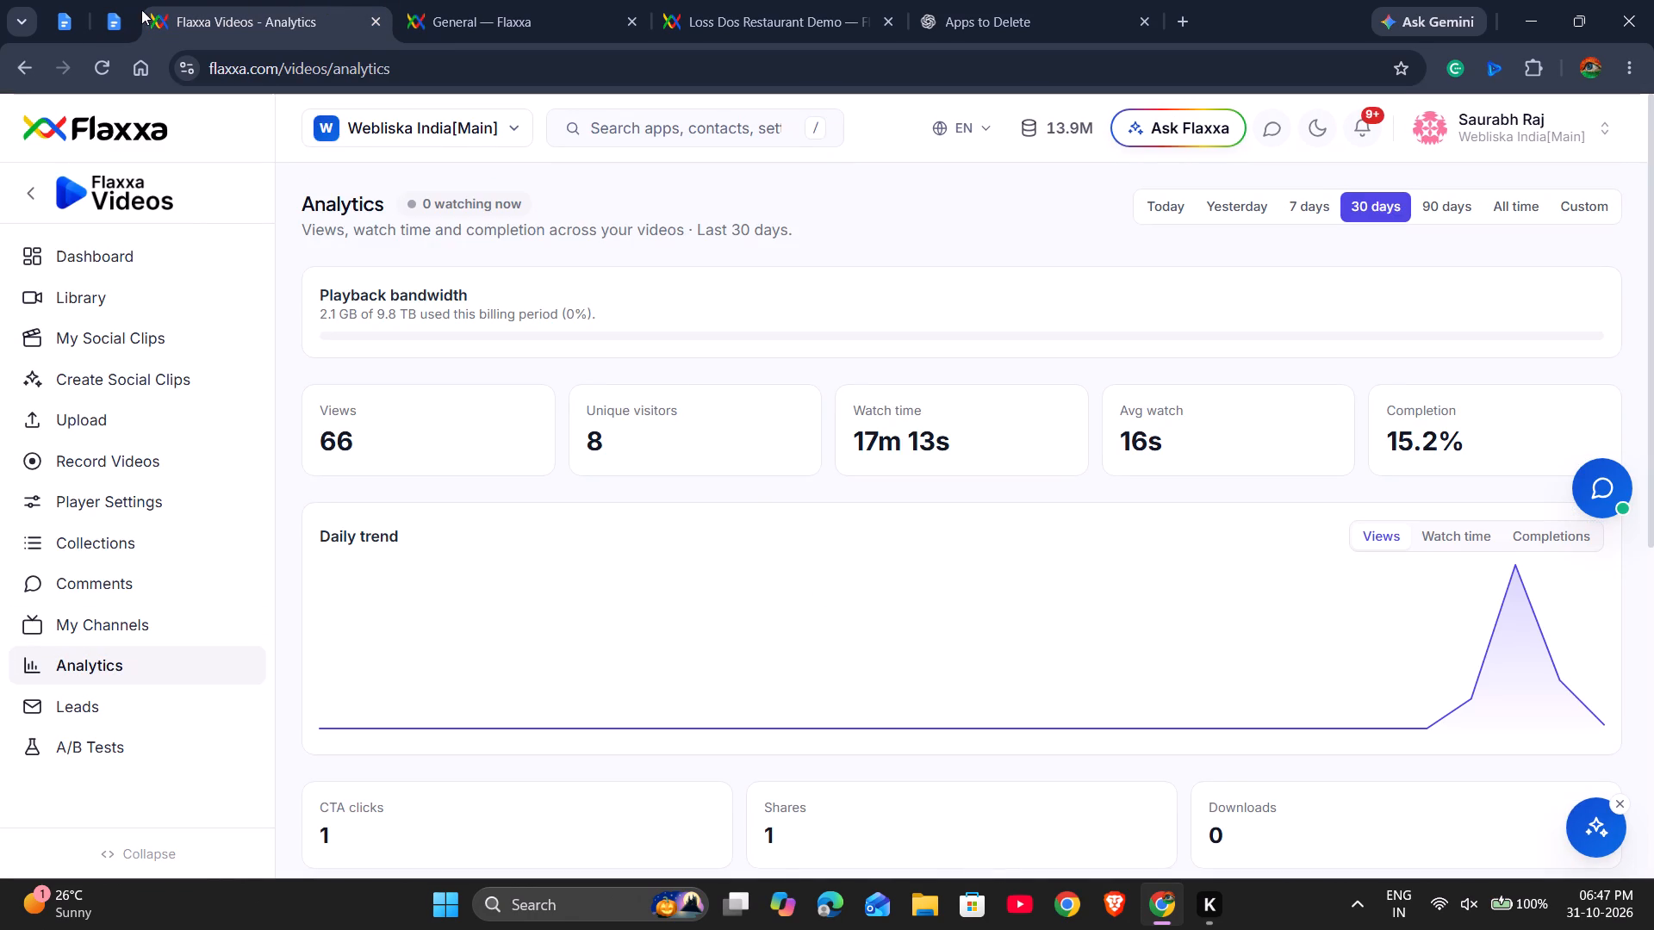
Return to the bug report and read the BUG-01 and BUG-02 entries on My Channels → View Channel.
{"action": "left_click", "coordinate": [108, 19]}
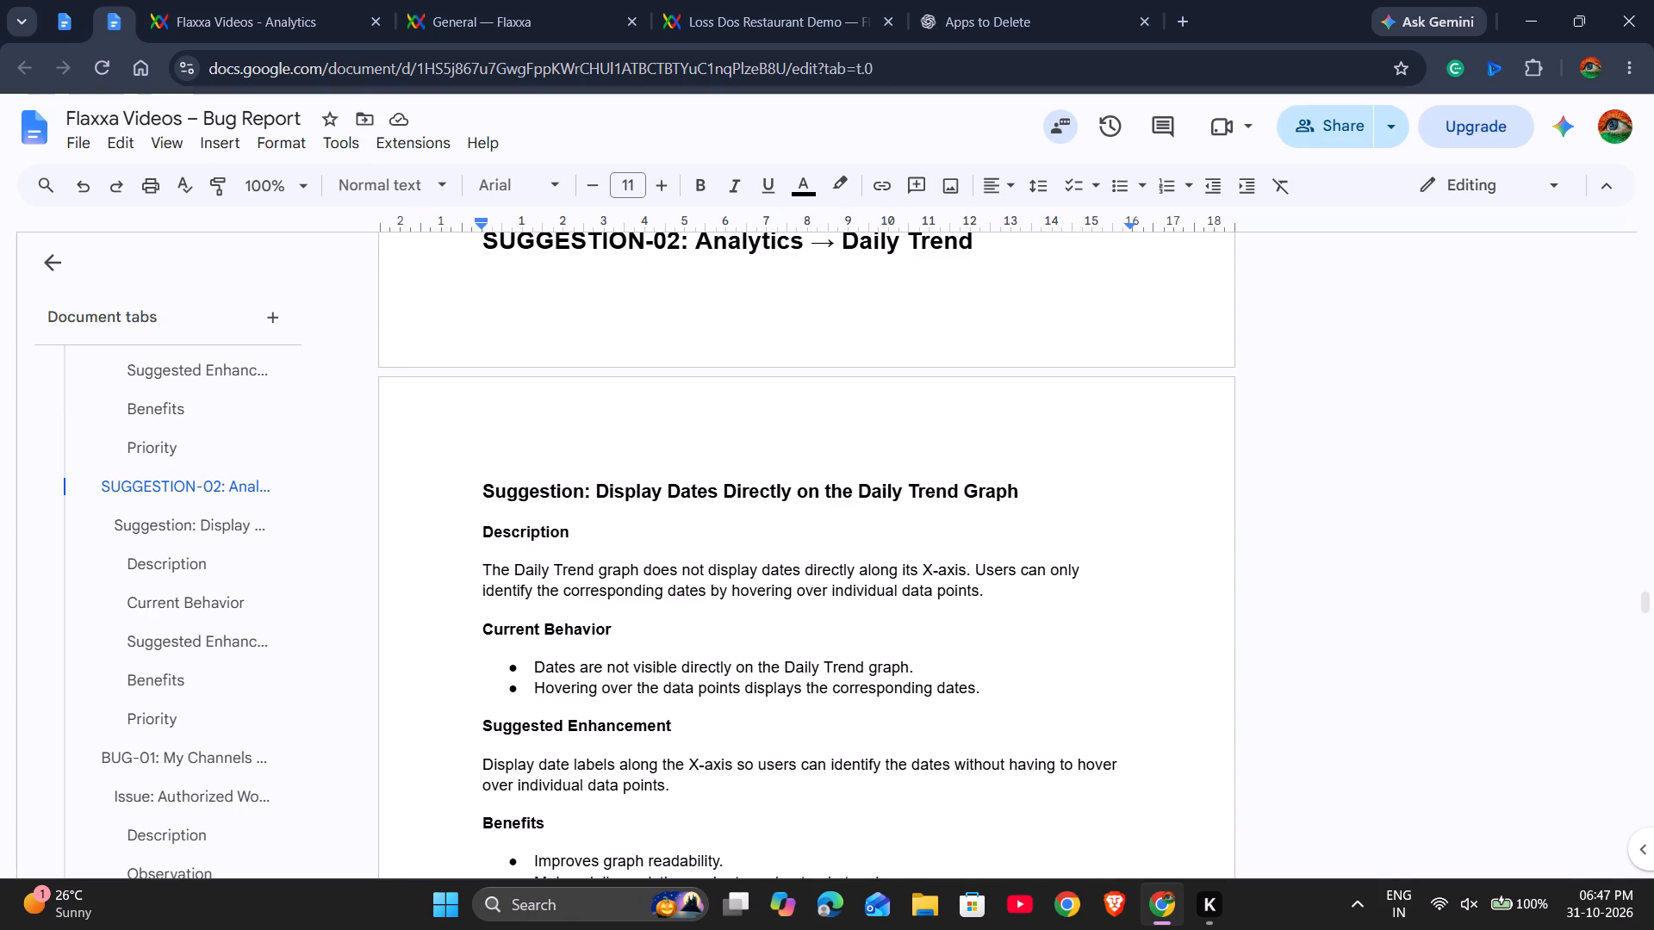
{"action": "scroll", "coordinate": [788, 512], "scroll_direction": "down", "scroll_amount": 8}
{"action": "scroll", "coordinate": [788, 512], "scroll_direction": "up", "scroll_amount": 1}
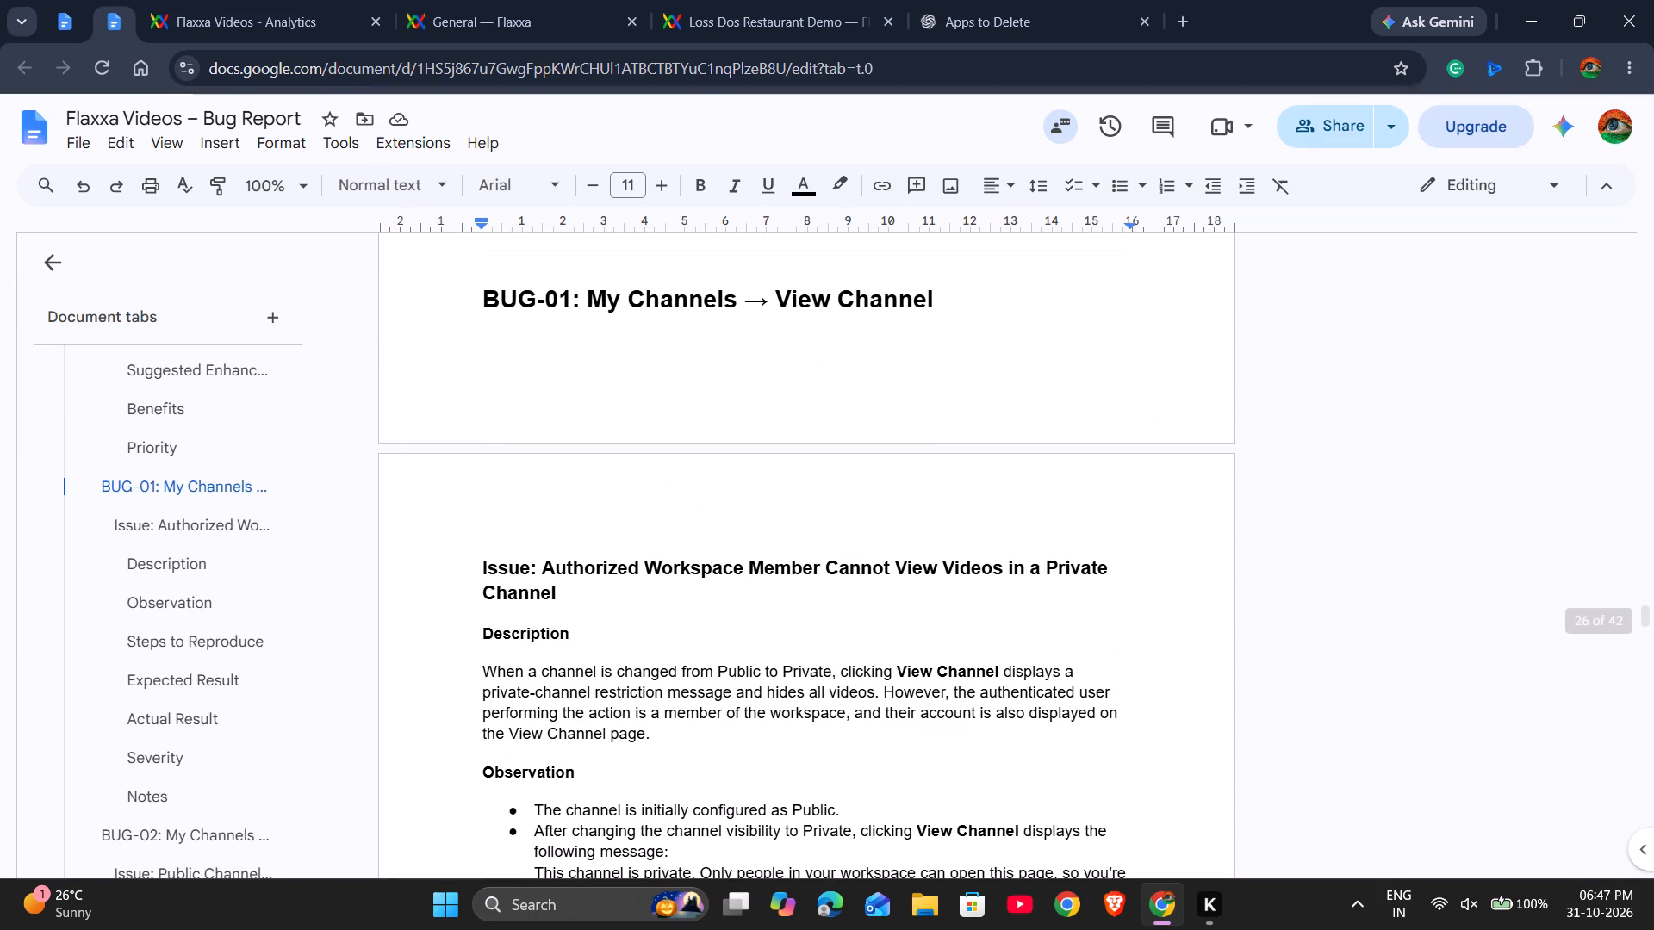
{"action": "scroll", "coordinate": [788, 512], "scroll_direction": "down", "scroll_amount": 5}
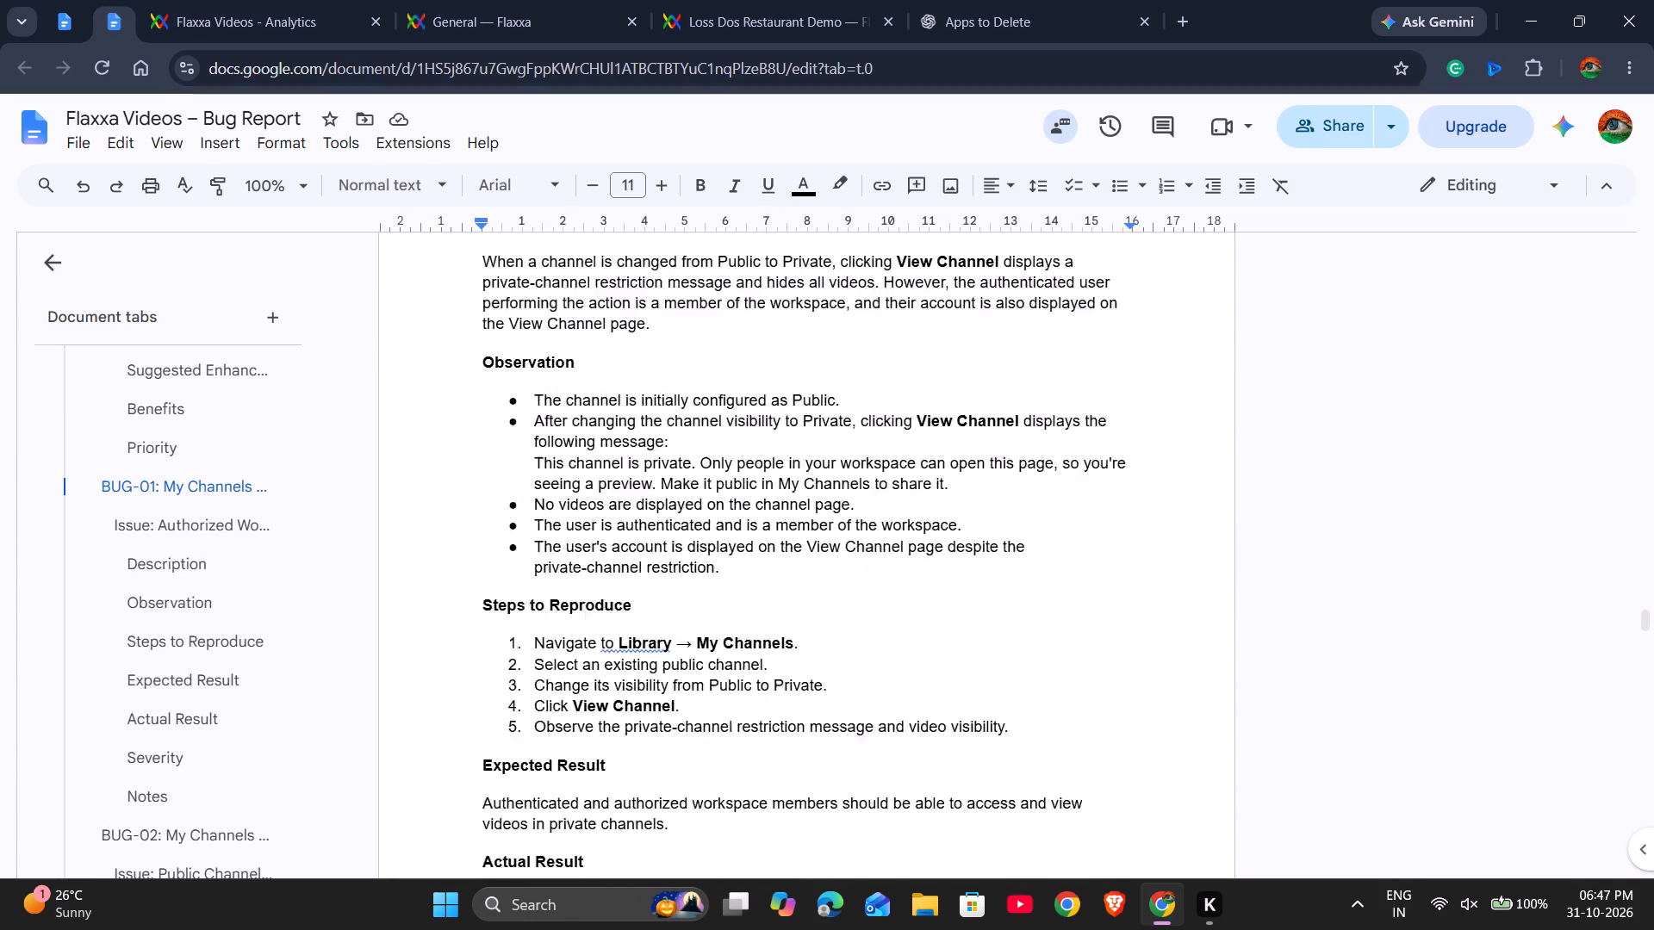
{"action": "scroll", "coordinate": [788, 512], "scroll_direction": "down", "scroll_amount": 5}
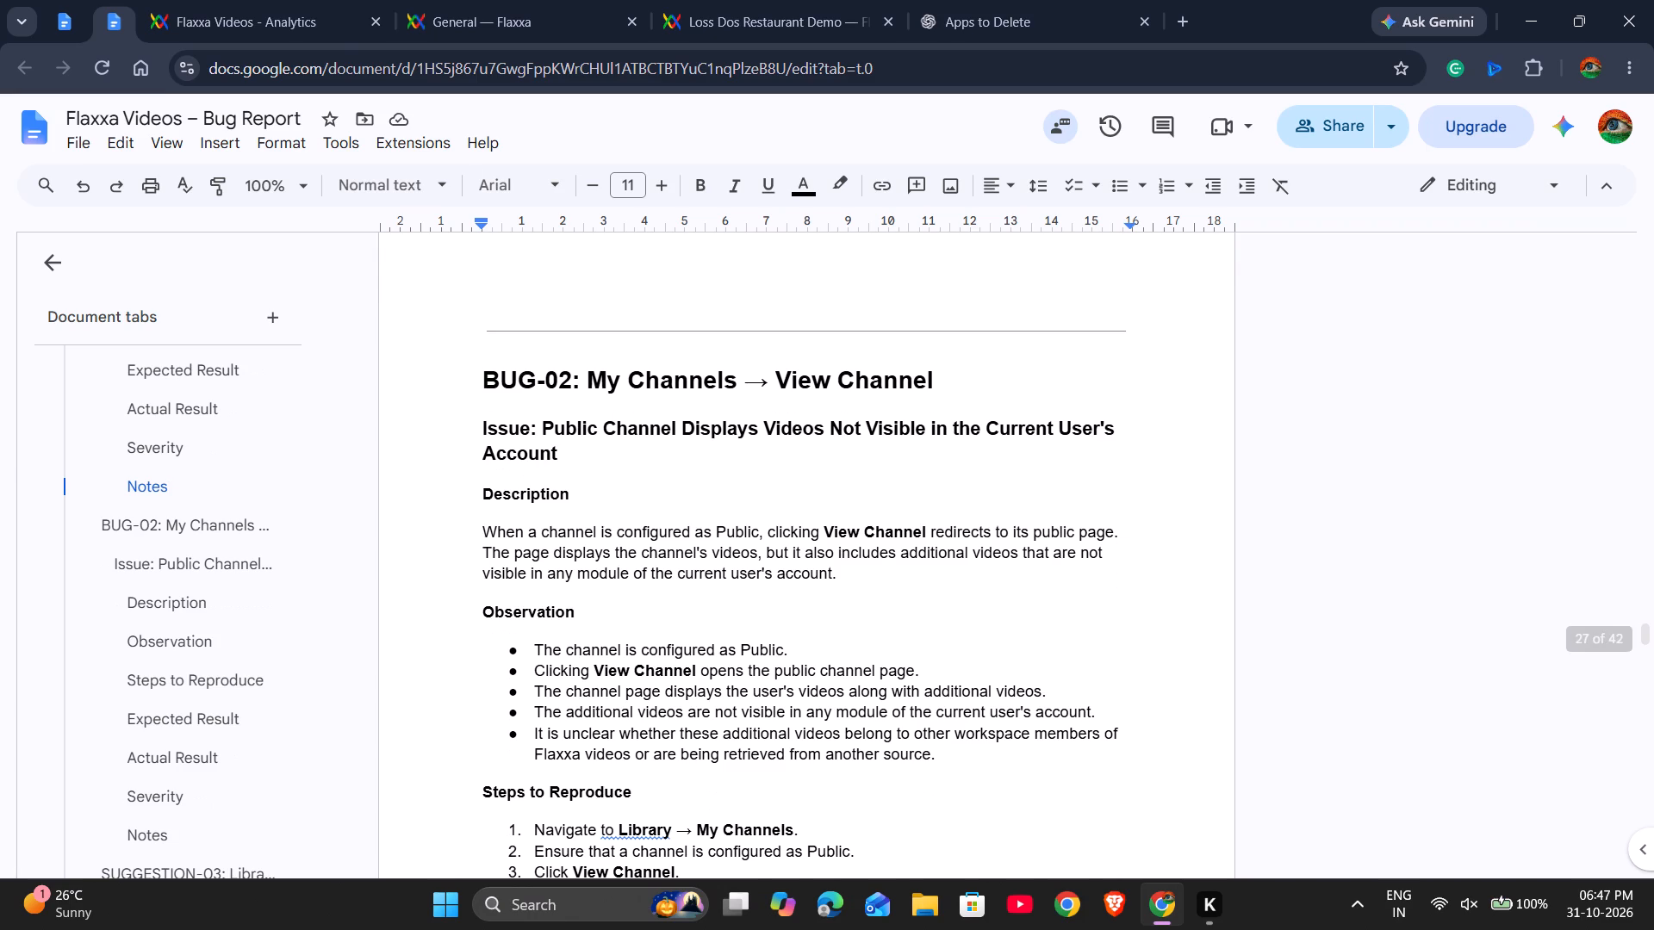
Check the General channel's public page from My Channels in Flaxxa Videos, then close both open General channel pages.
{"action": "left_click", "coordinate": [266, 0]}
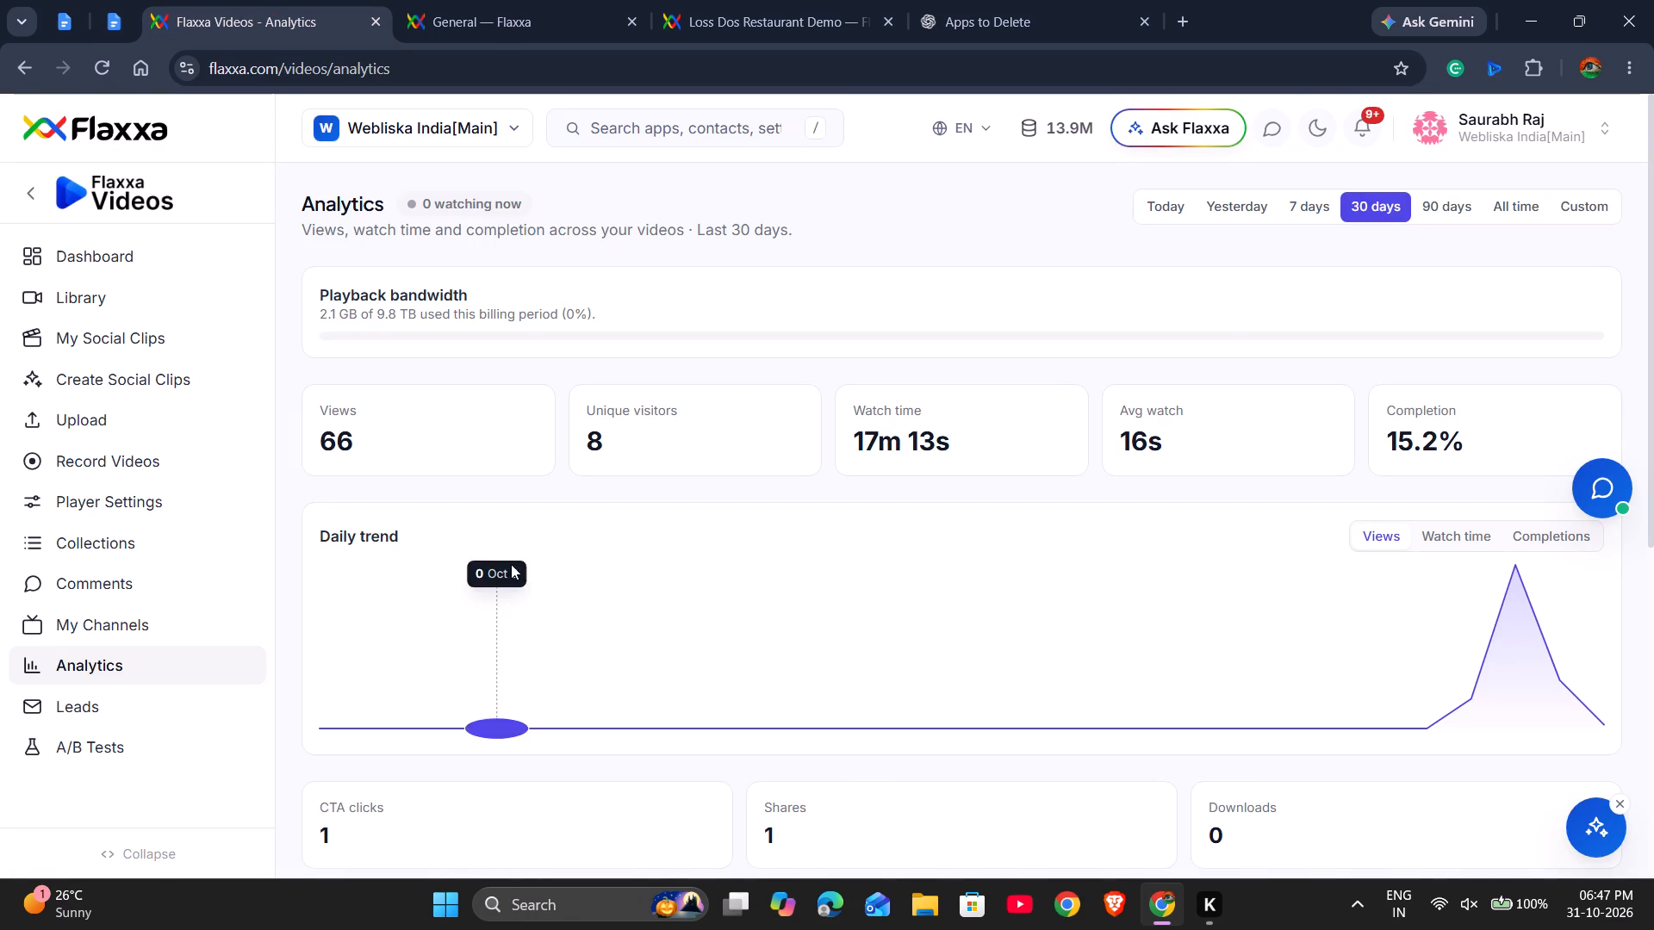
{"action": "left_click", "coordinate": [149, 624]}
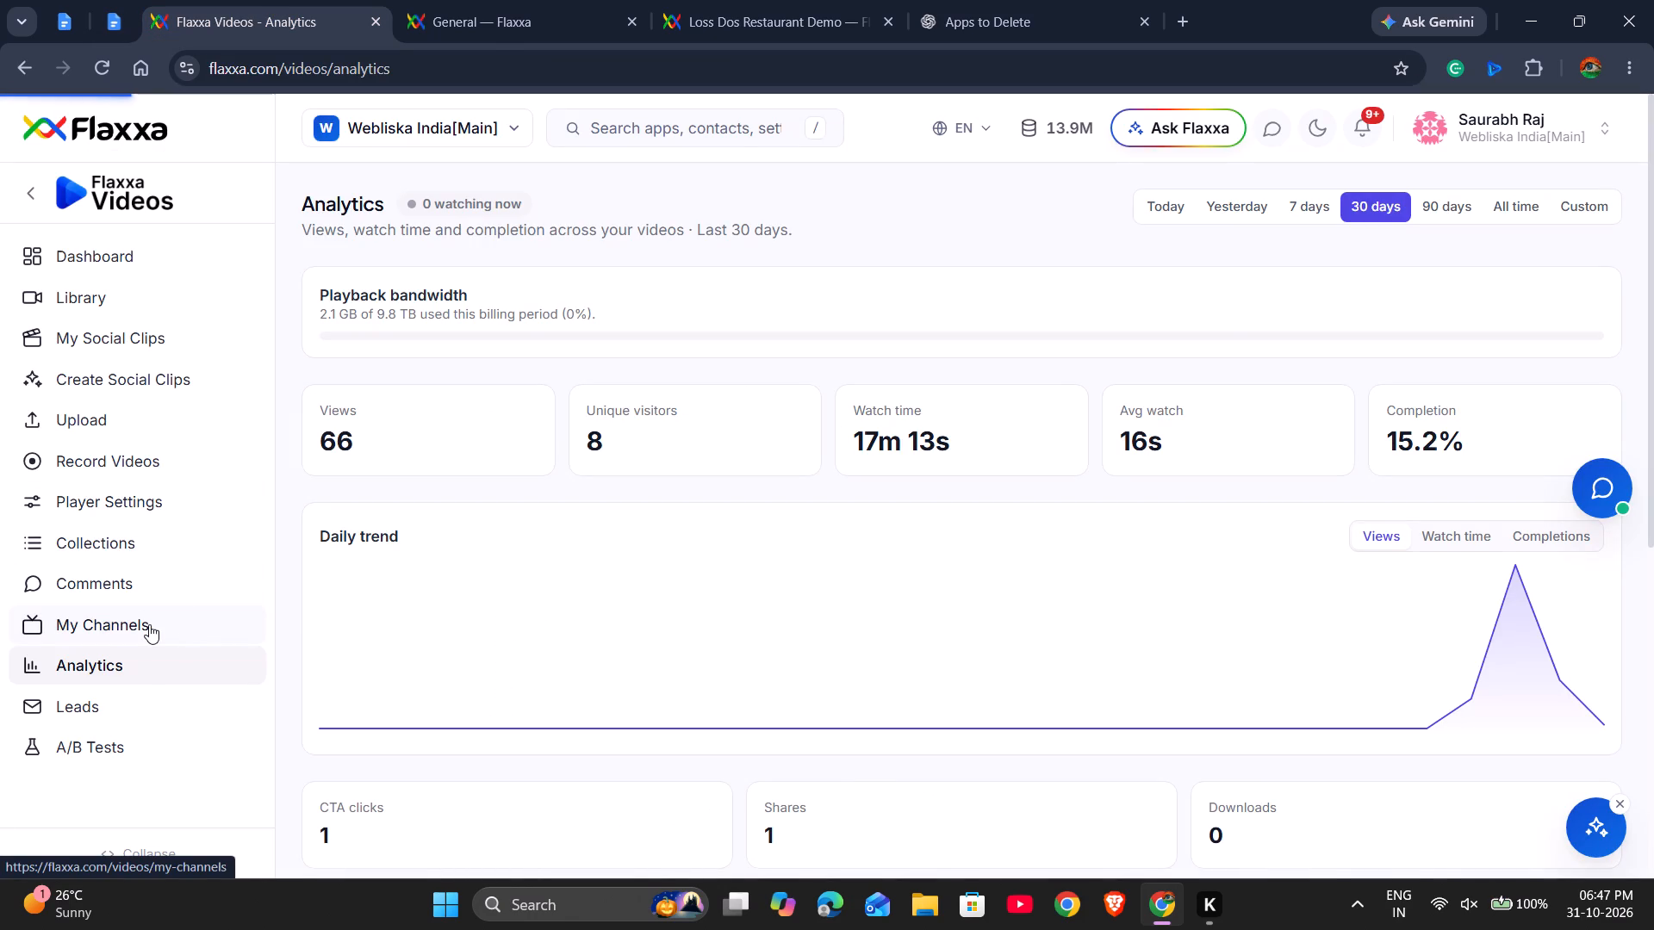
{"action": "scroll", "coordinate": [1007, 617], "scroll_direction": "down", "scroll_amount": 3}
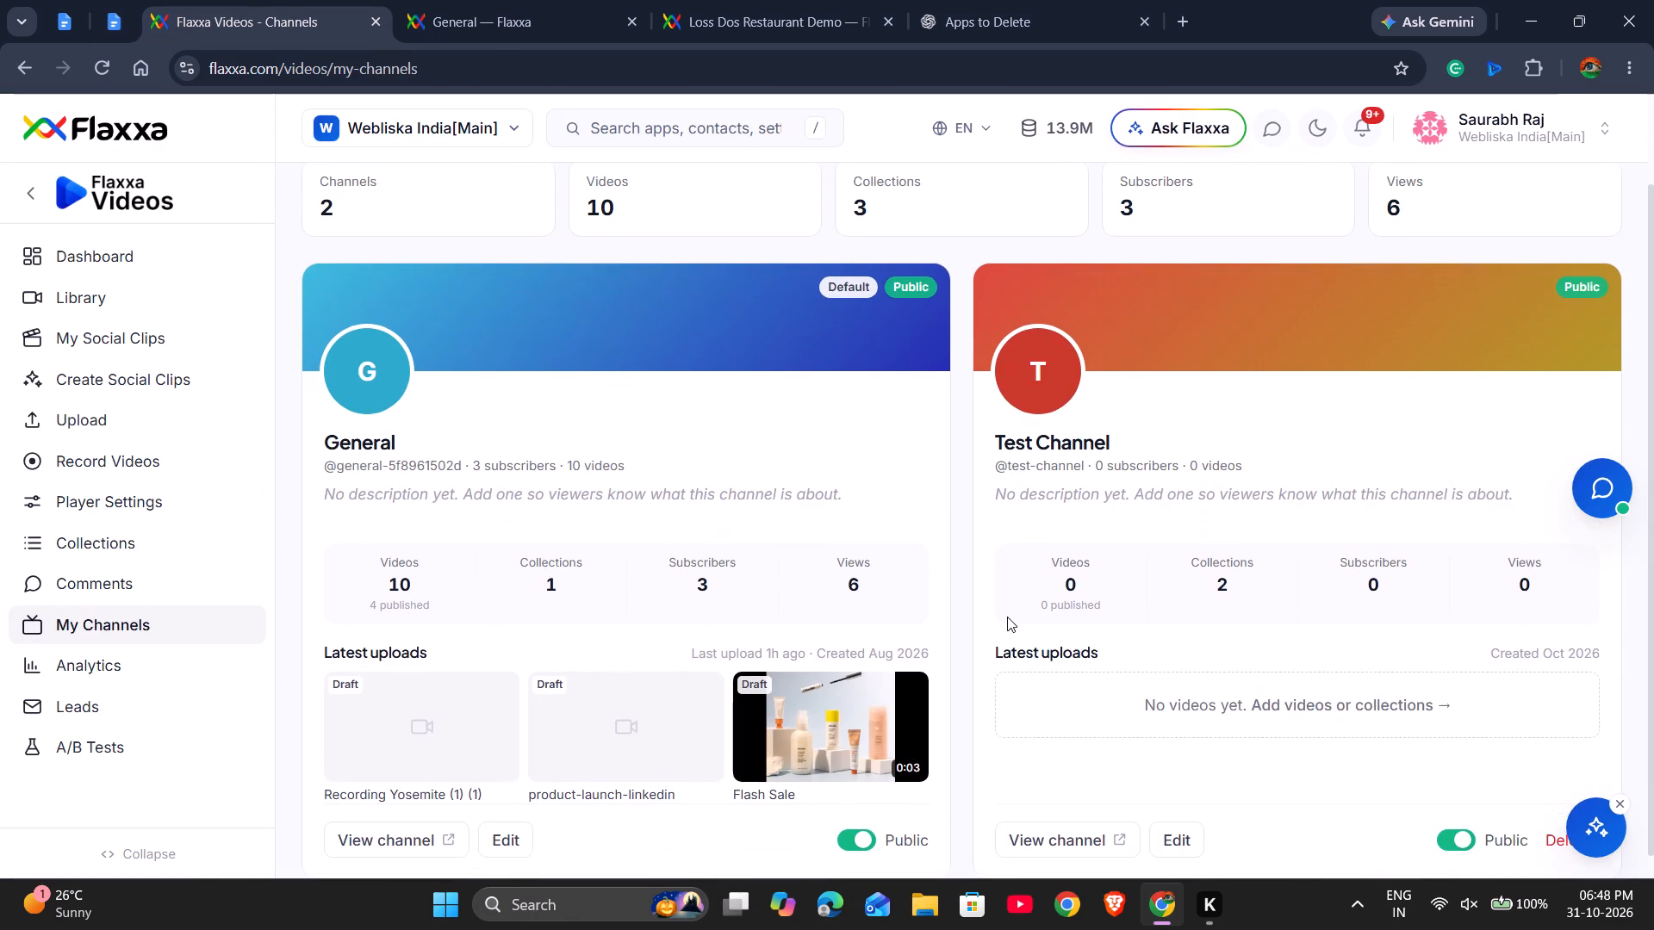
{"action": "scroll", "coordinate": [1007, 617], "scroll_direction": "down", "scroll_amount": 3}
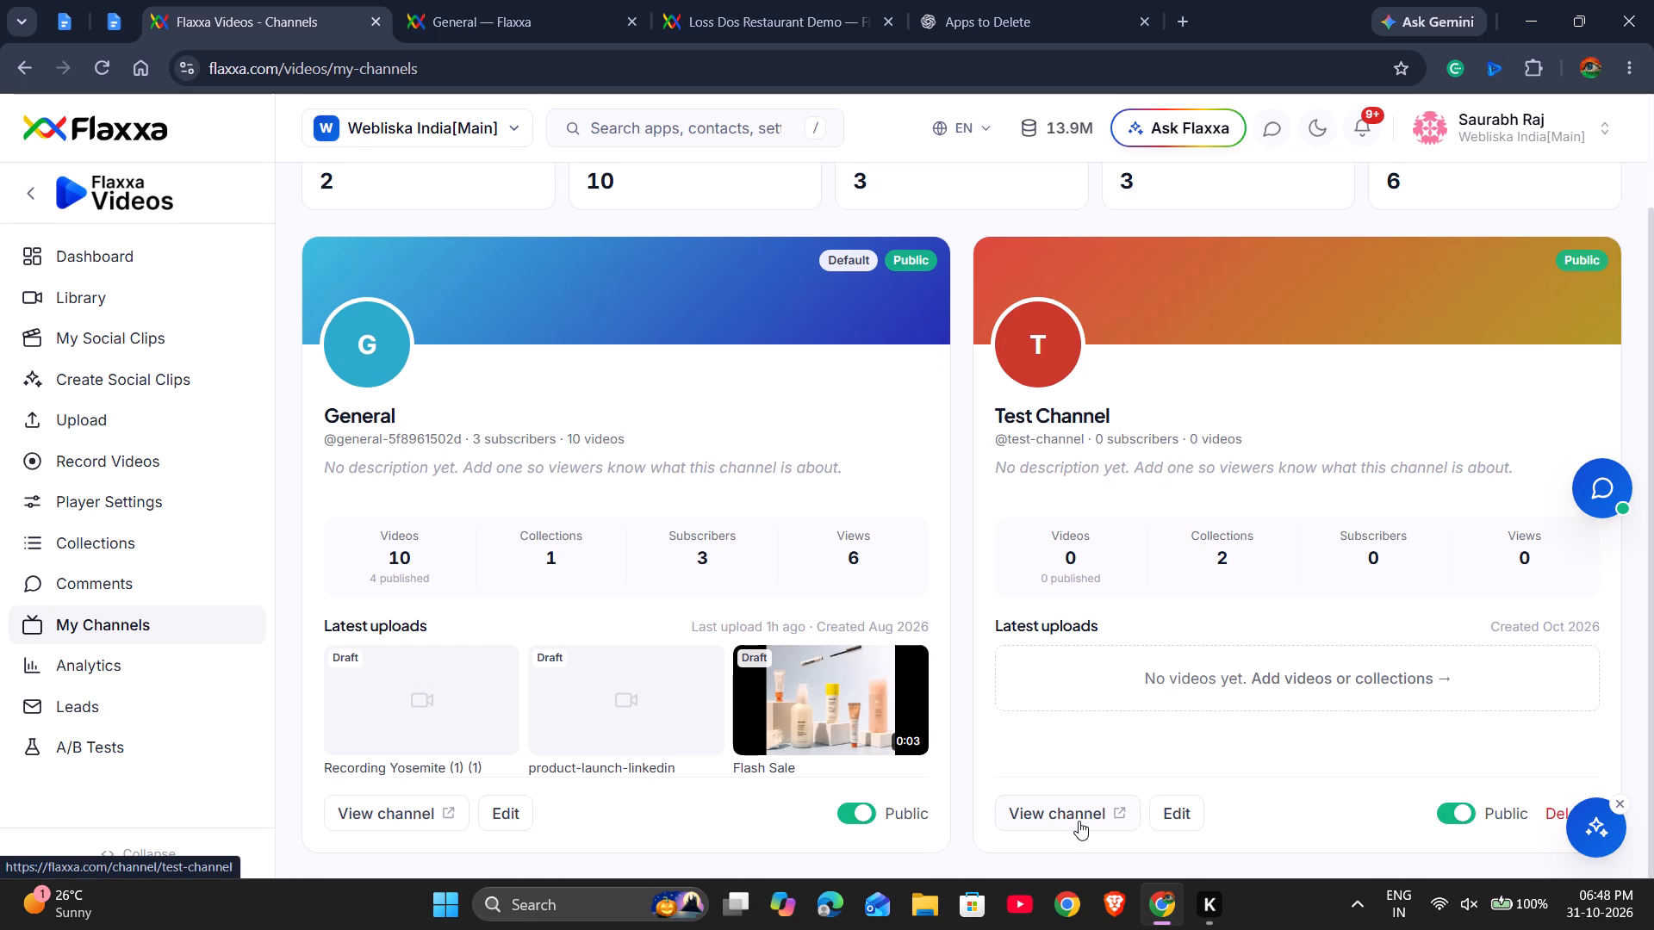
{"action": "left_click", "coordinate": [382, 813]}
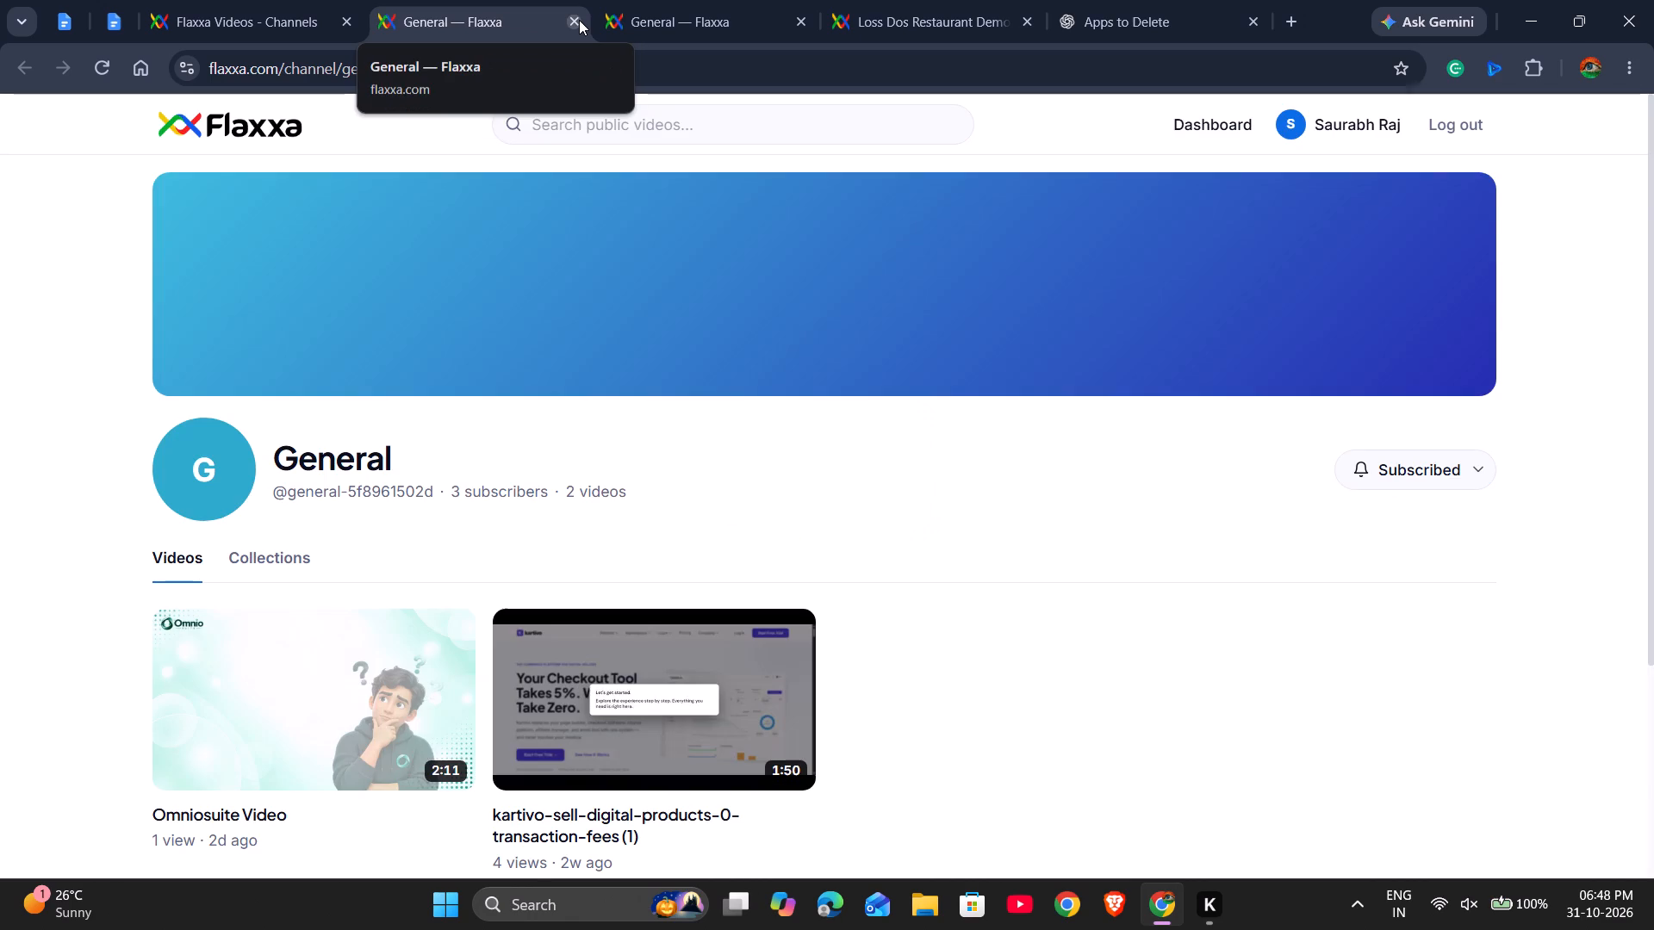
{"action": "left_click", "coordinate": [579, 20]}
{"action": "left_click", "coordinate": [579, 20]}
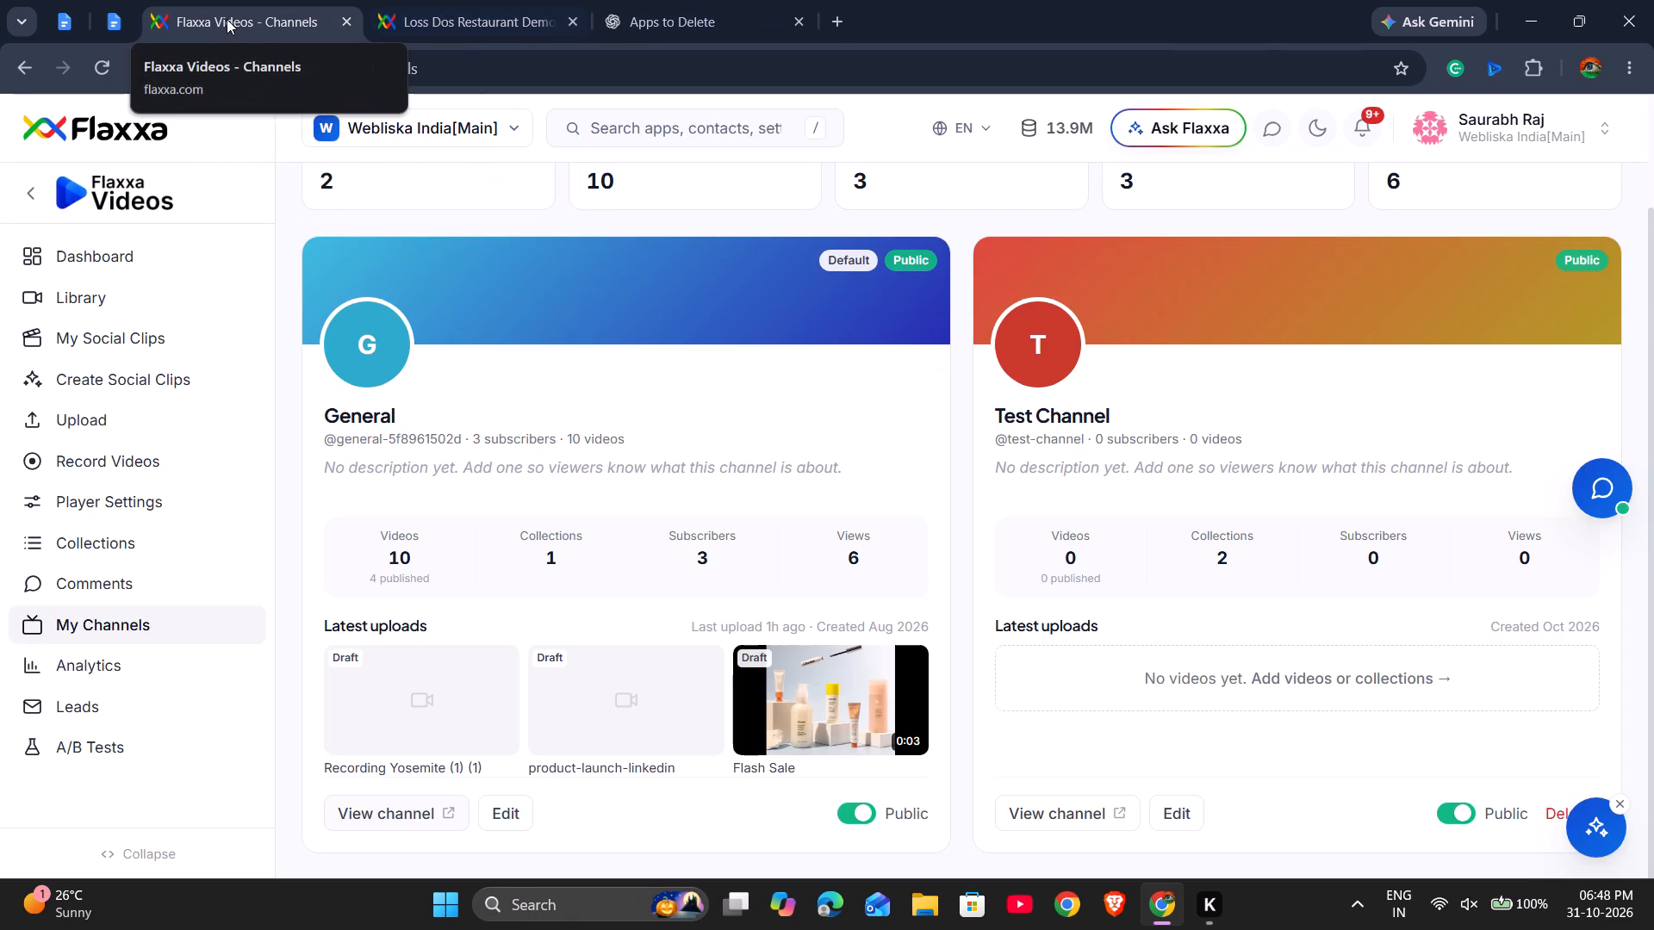
Read SUGGESTION-03 on the Autoresponder Webhook instructions in the bug report.
{"action": "left_click", "coordinate": [114, 22]}
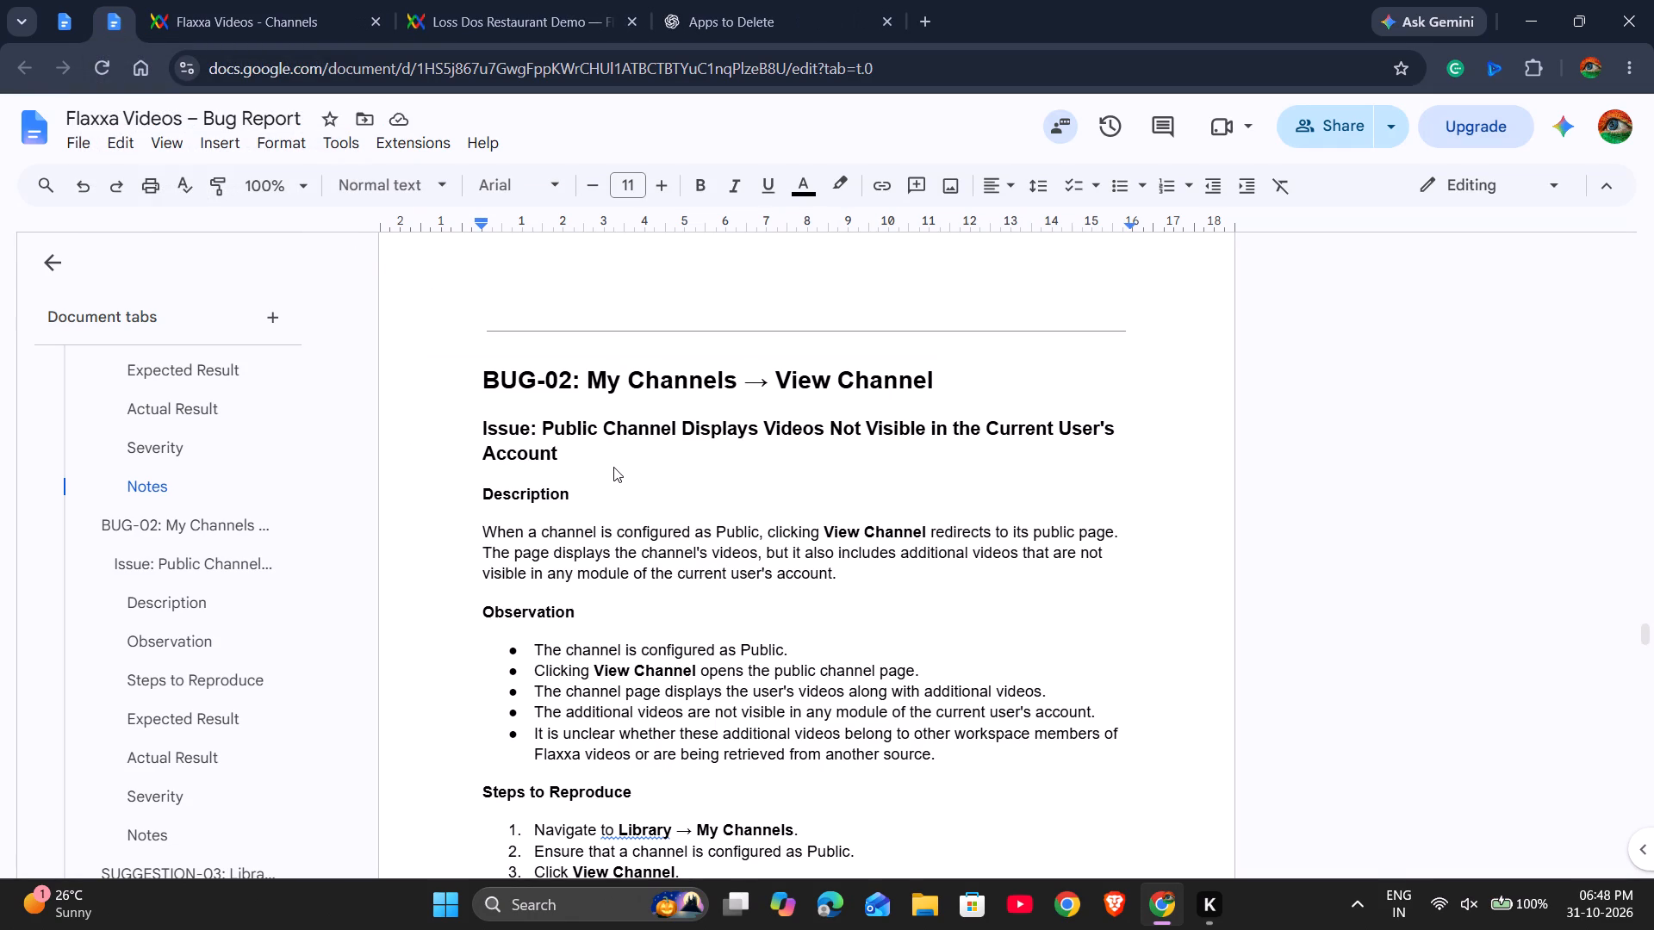
{"action": "scroll", "coordinate": [737, 679], "scroll_direction": "down", "scroll_amount": 11}
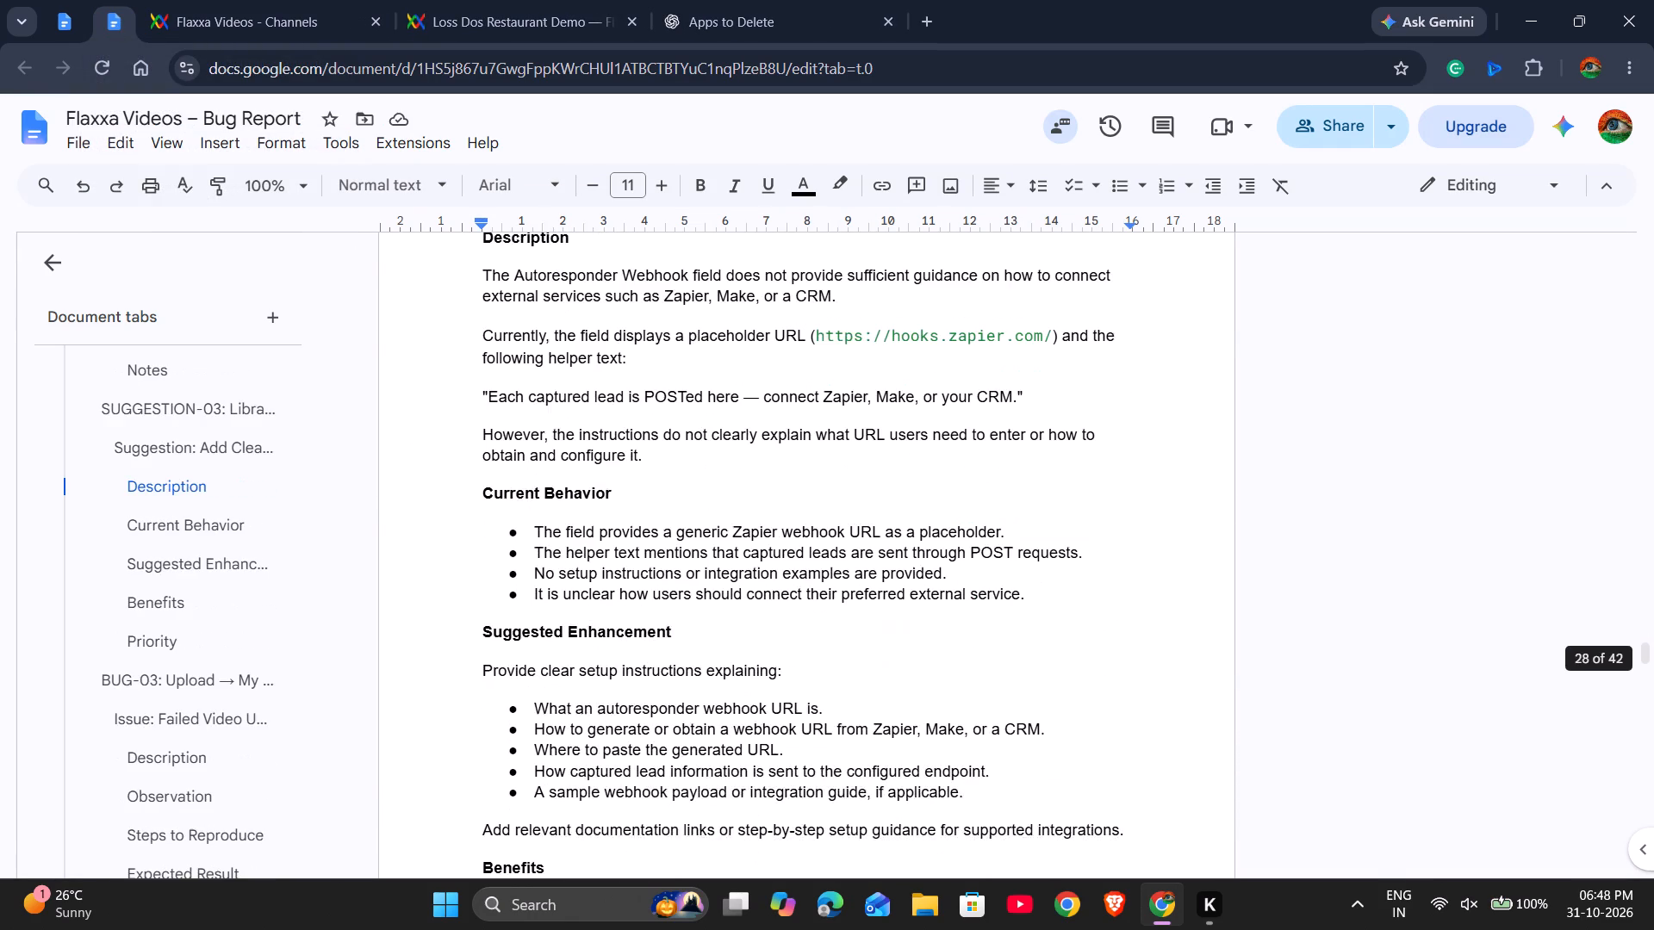
{"action": "scroll", "coordinate": [737, 679], "scroll_direction": "up", "scroll_amount": 2}
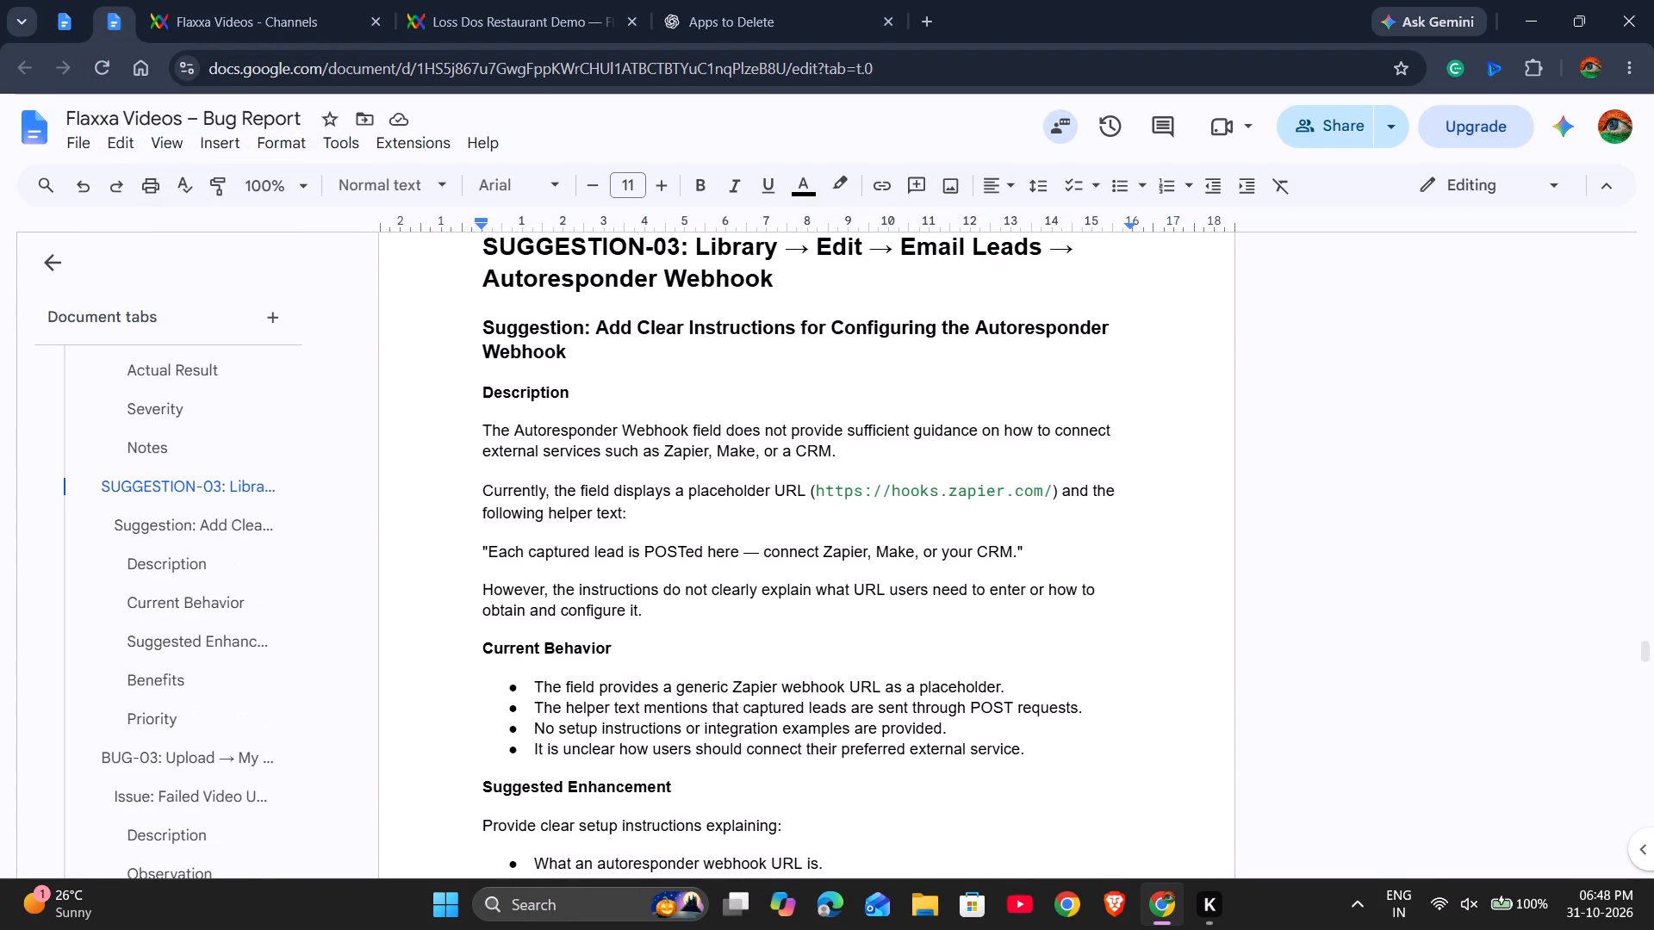
Open the Library video "Recording Oct 30, 2026, 12:19 PM" in the Flaxxa Videos editor.
{"action": "left_click", "coordinate": [323, 26]}
{"action": "left_click", "coordinate": [116, 287]}
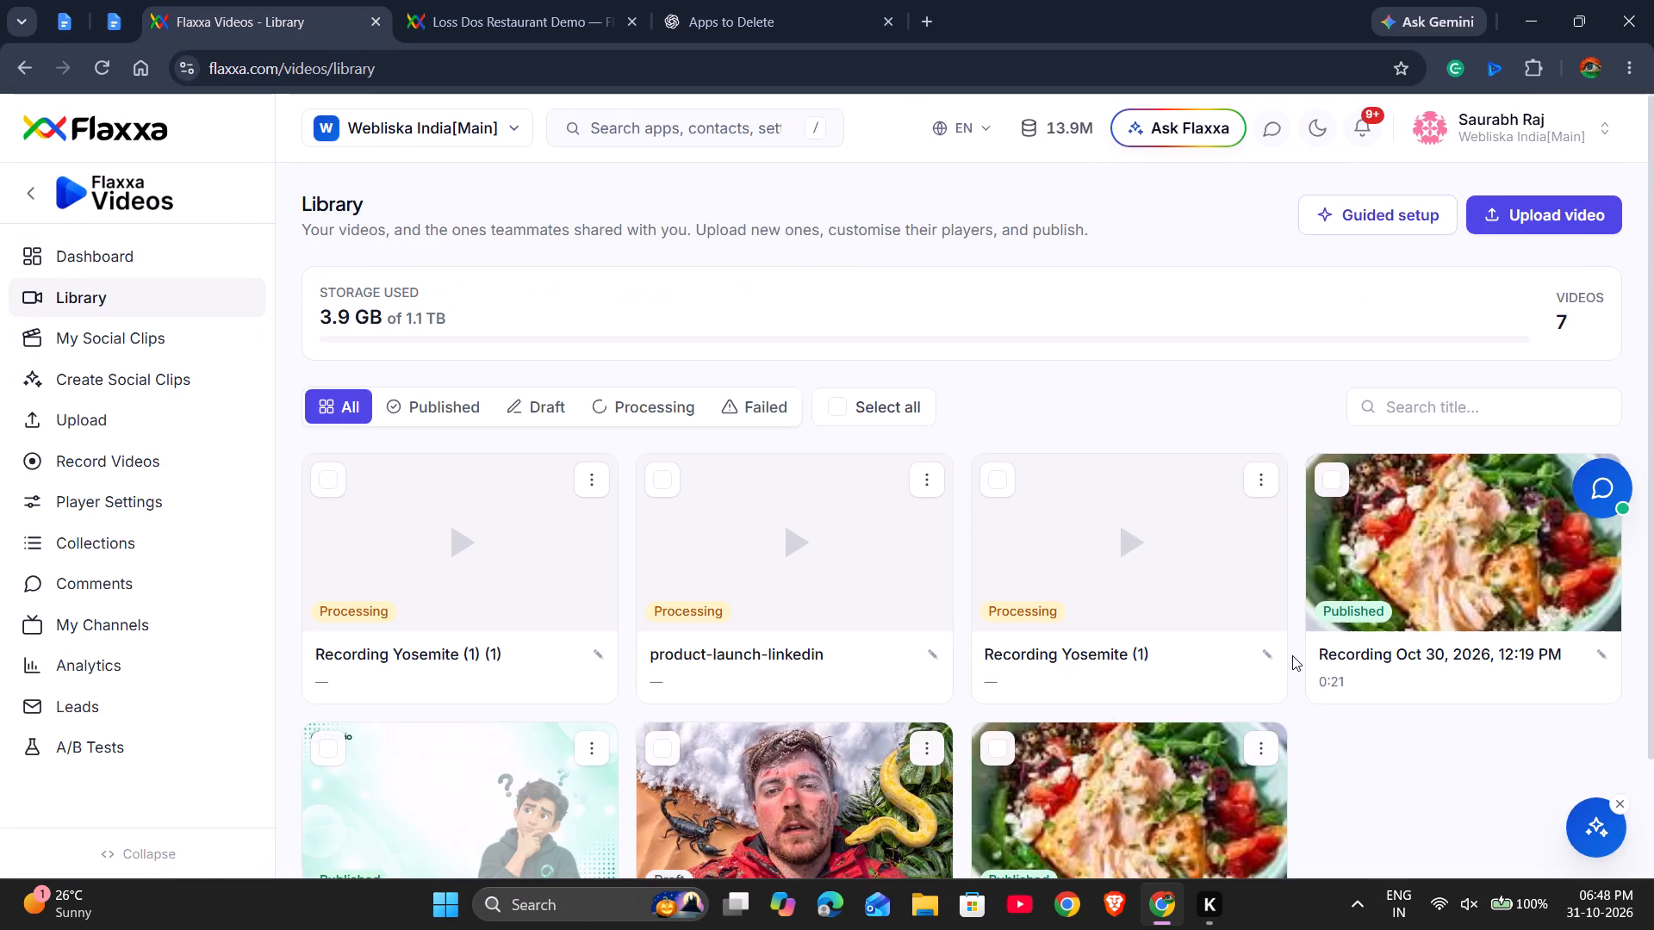
{"action": "scroll", "coordinate": [1519, 520], "scroll_direction": "down", "scroll_amount": 1}
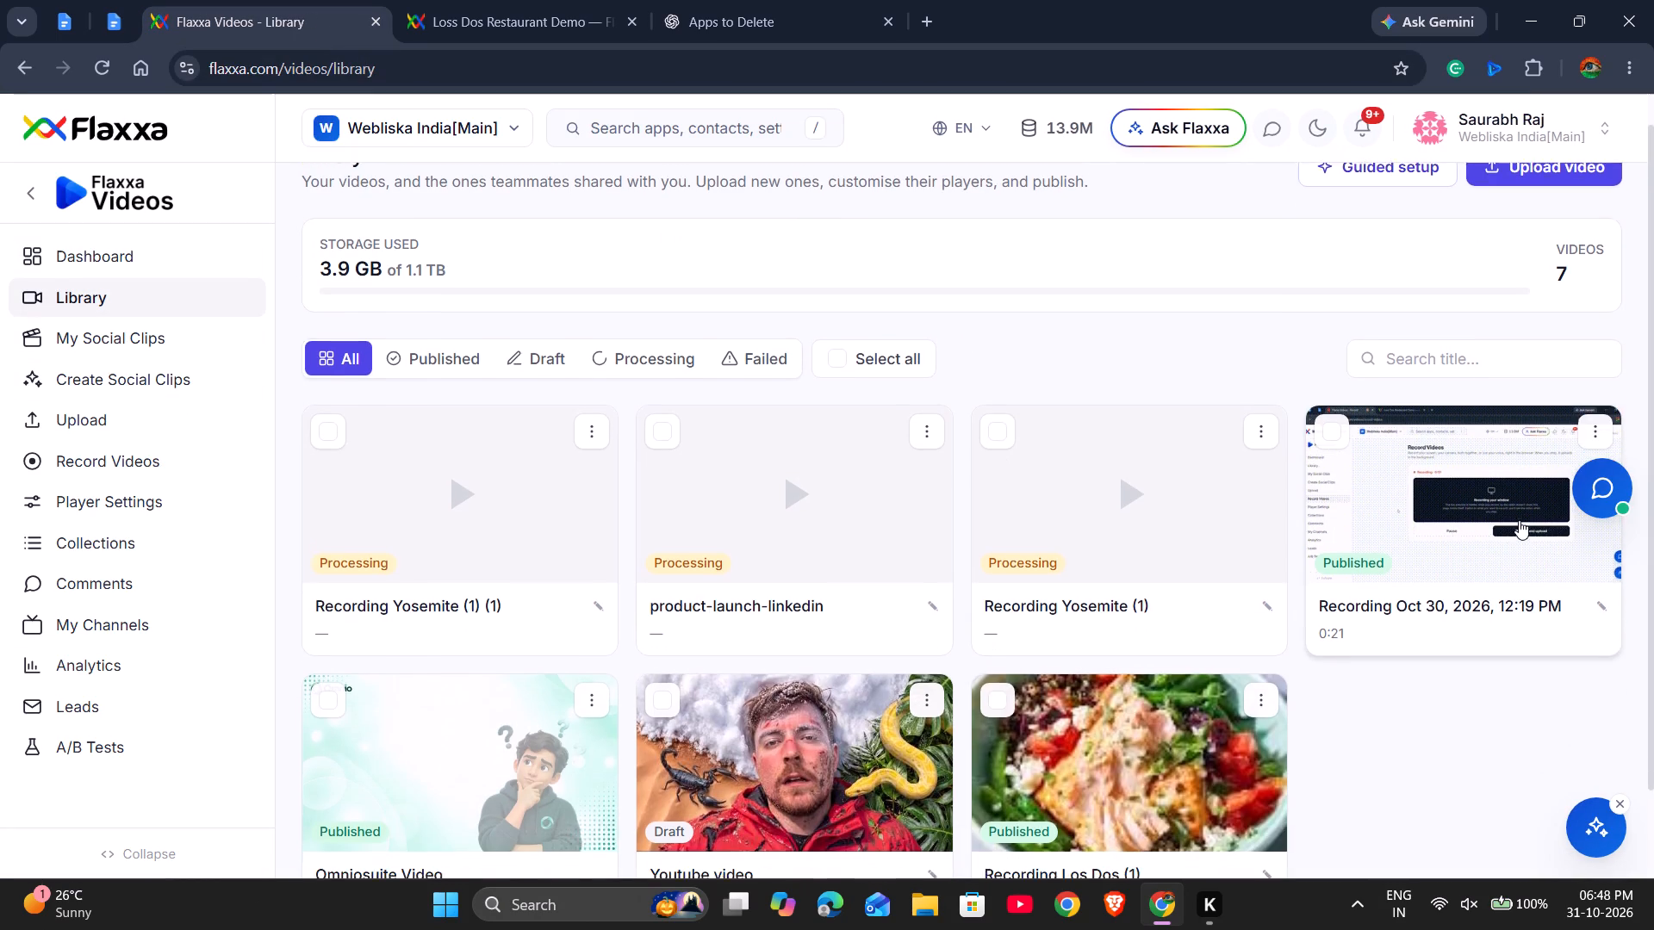
{"action": "scroll", "coordinate": [1519, 520], "scroll_direction": "down", "scroll_amount": 1}
{"action": "left_click", "coordinate": [1592, 369]}
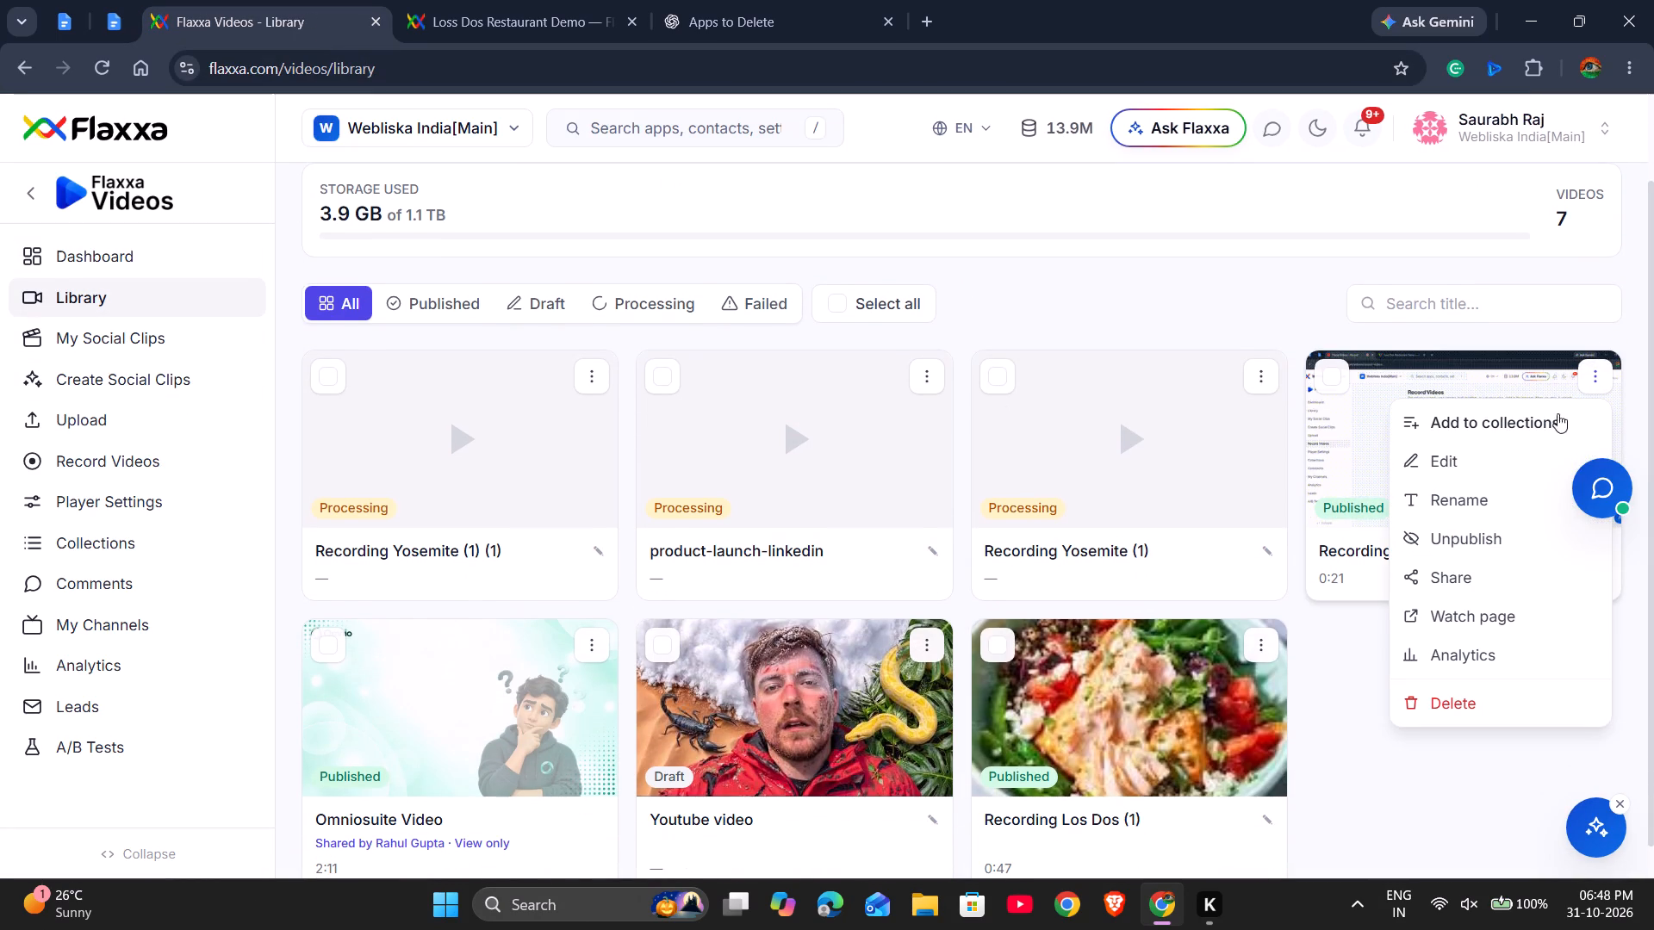
{"action": "left_click", "coordinate": [1495, 457]}
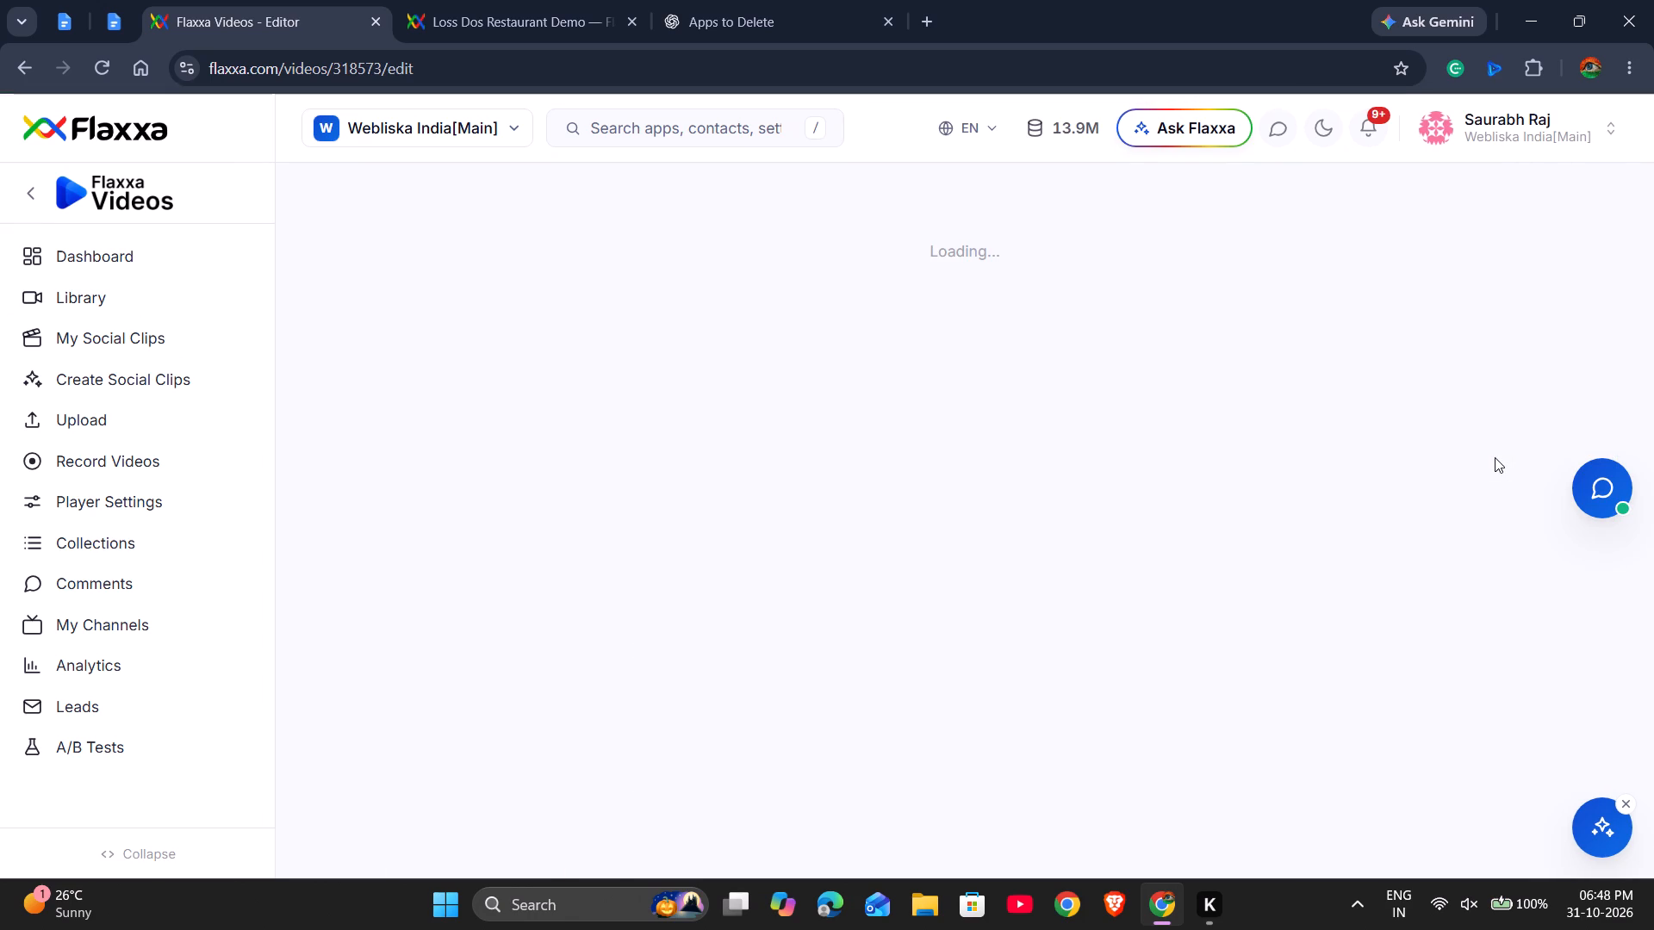
Expand the video's Email Leads settings and examine them, including the Autoresponder webhook field and its helper text.
{"action": "scroll", "coordinate": [1396, 619], "scroll_direction": "down", "scroll_amount": 14}
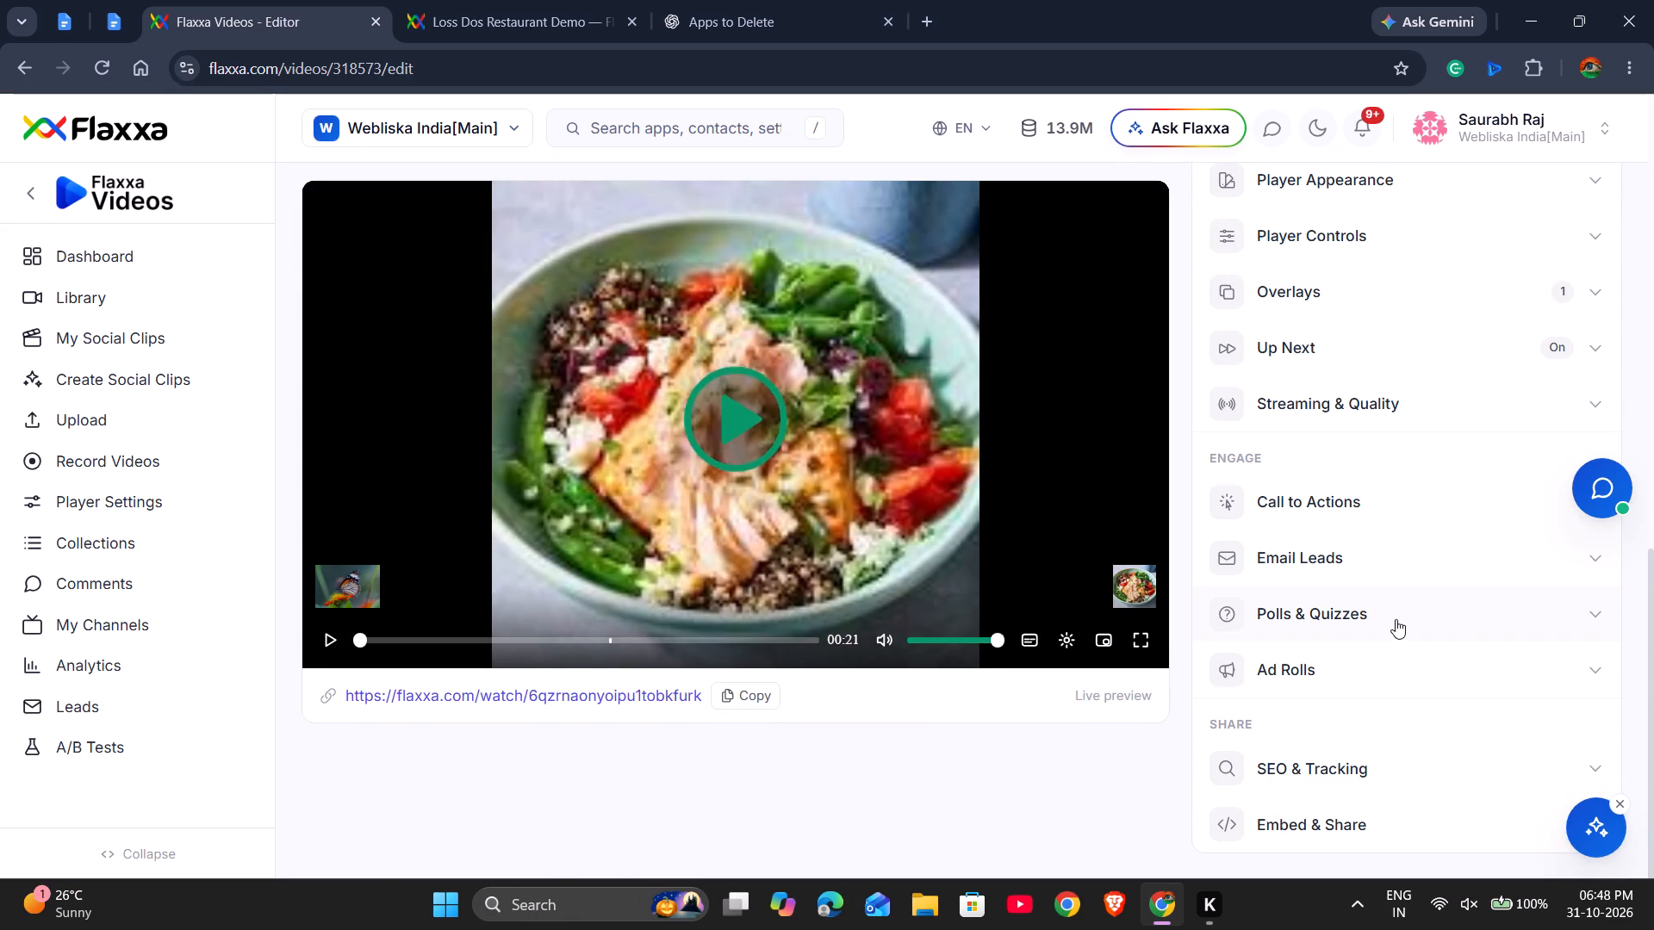
{"action": "left_click", "coordinate": [1373, 556]}
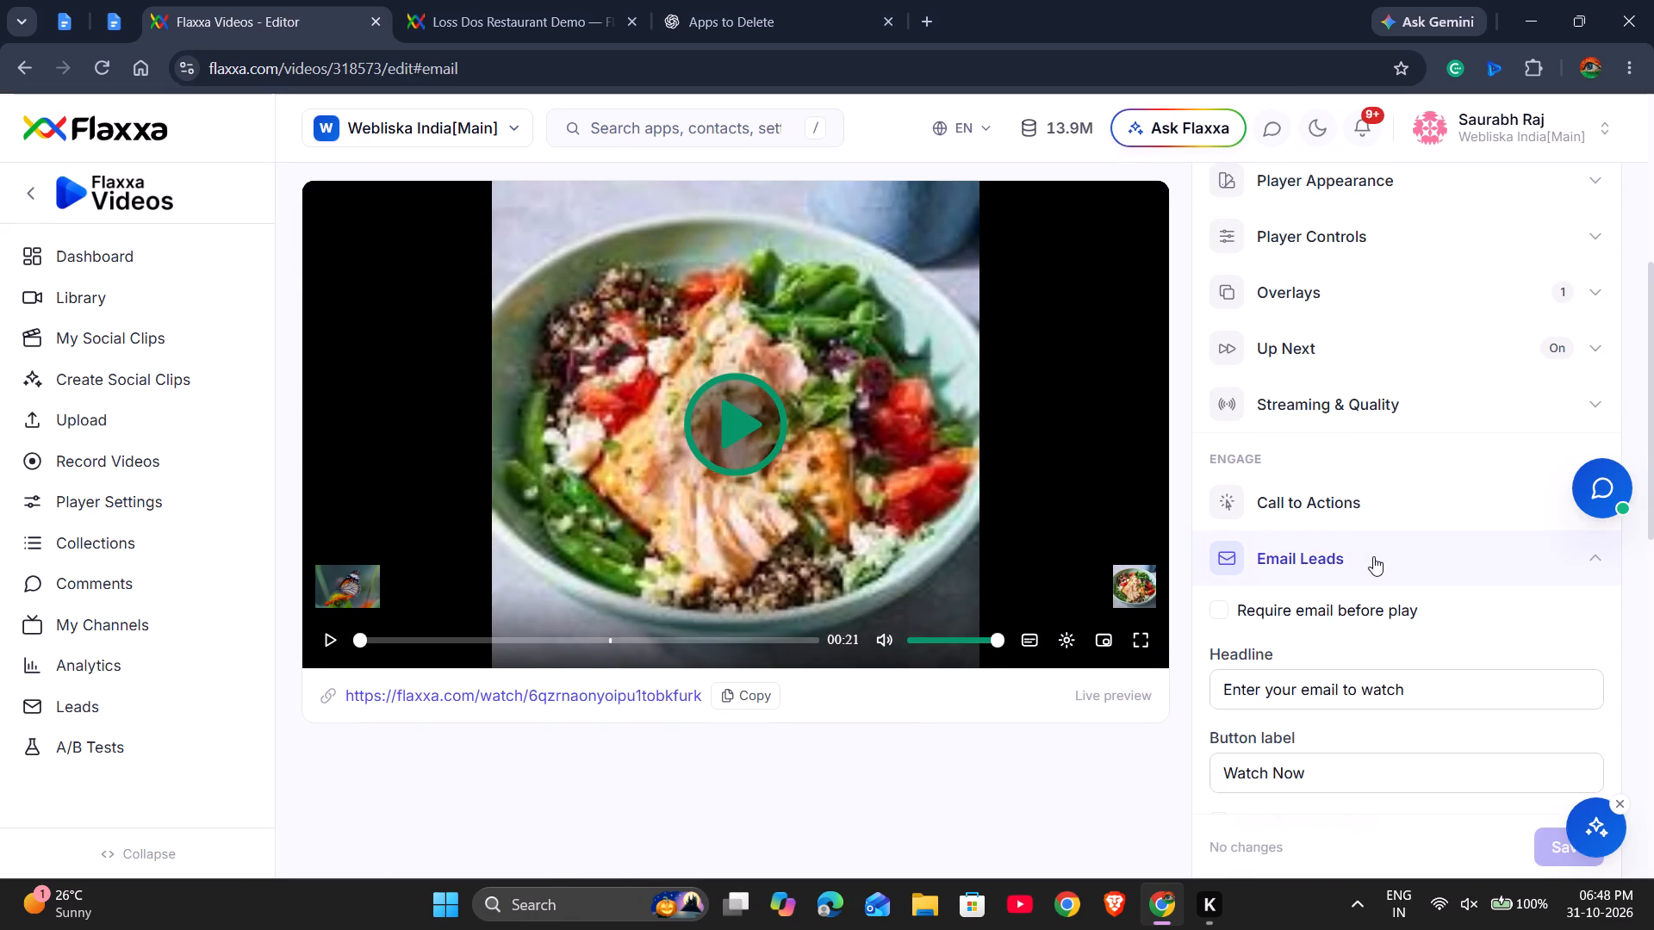
{"action": "scroll", "coordinate": [1373, 556], "scroll_direction": "down", "scroll_amount": 5}
{"action": "scroll", "coordinate": [1373, 556], "scroll_direction": "up", "scroll_amount": 1}
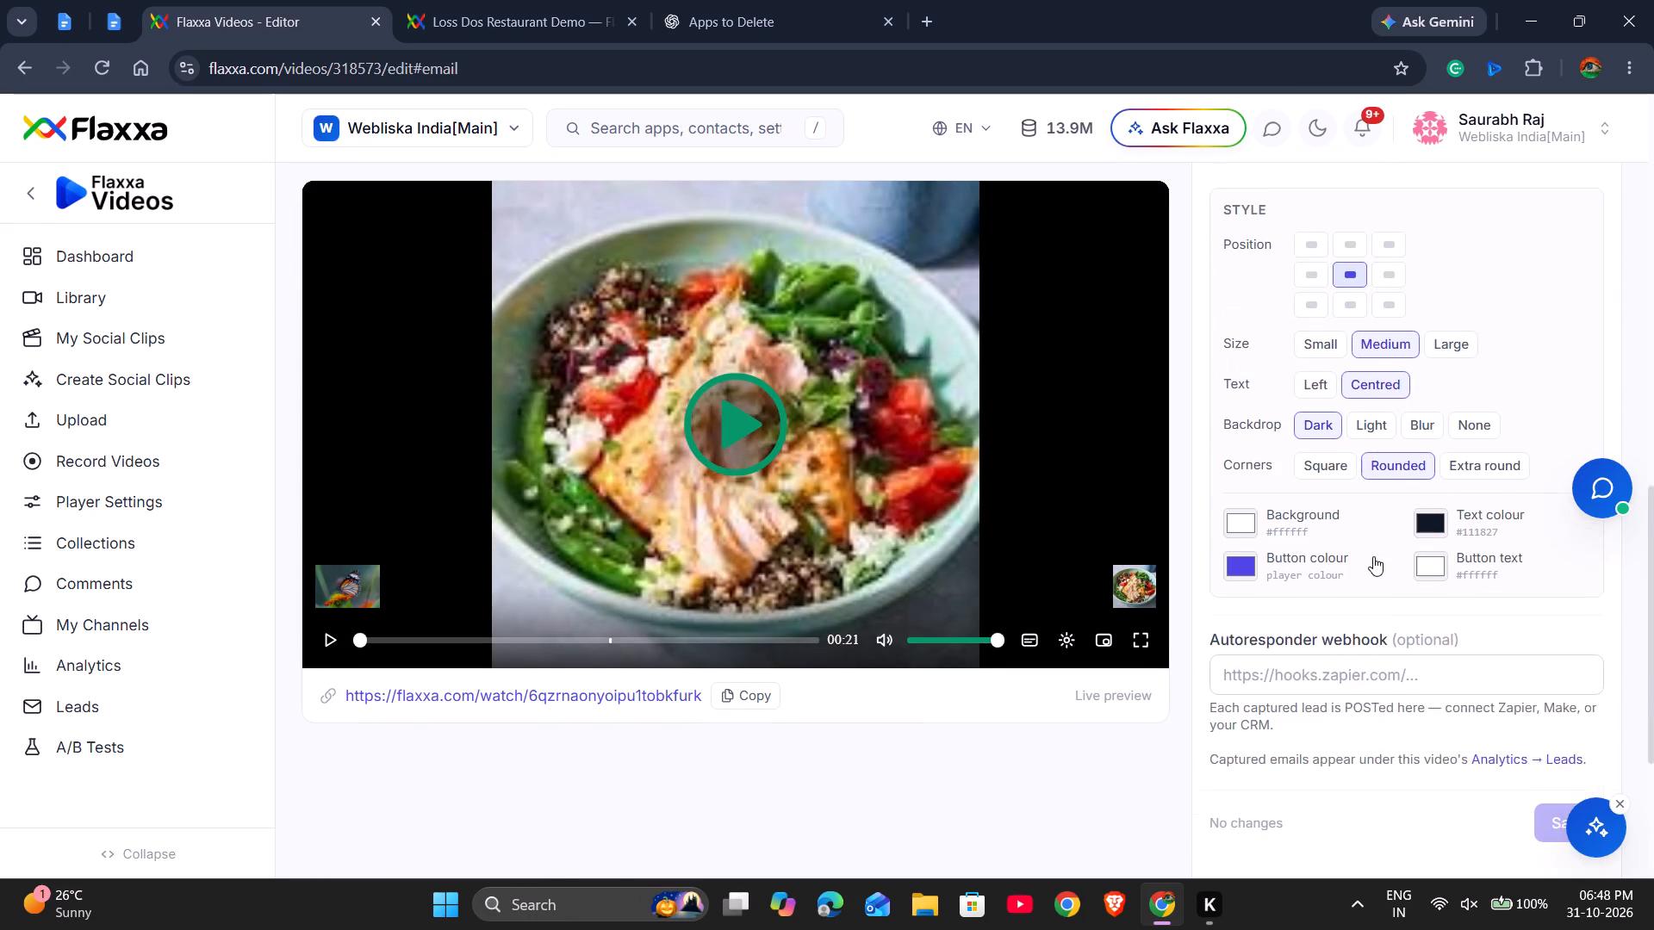
{"action": "scroll", "coordinate": [1373, 556], "scroll_direction": "up", "scroll_amount": 2}
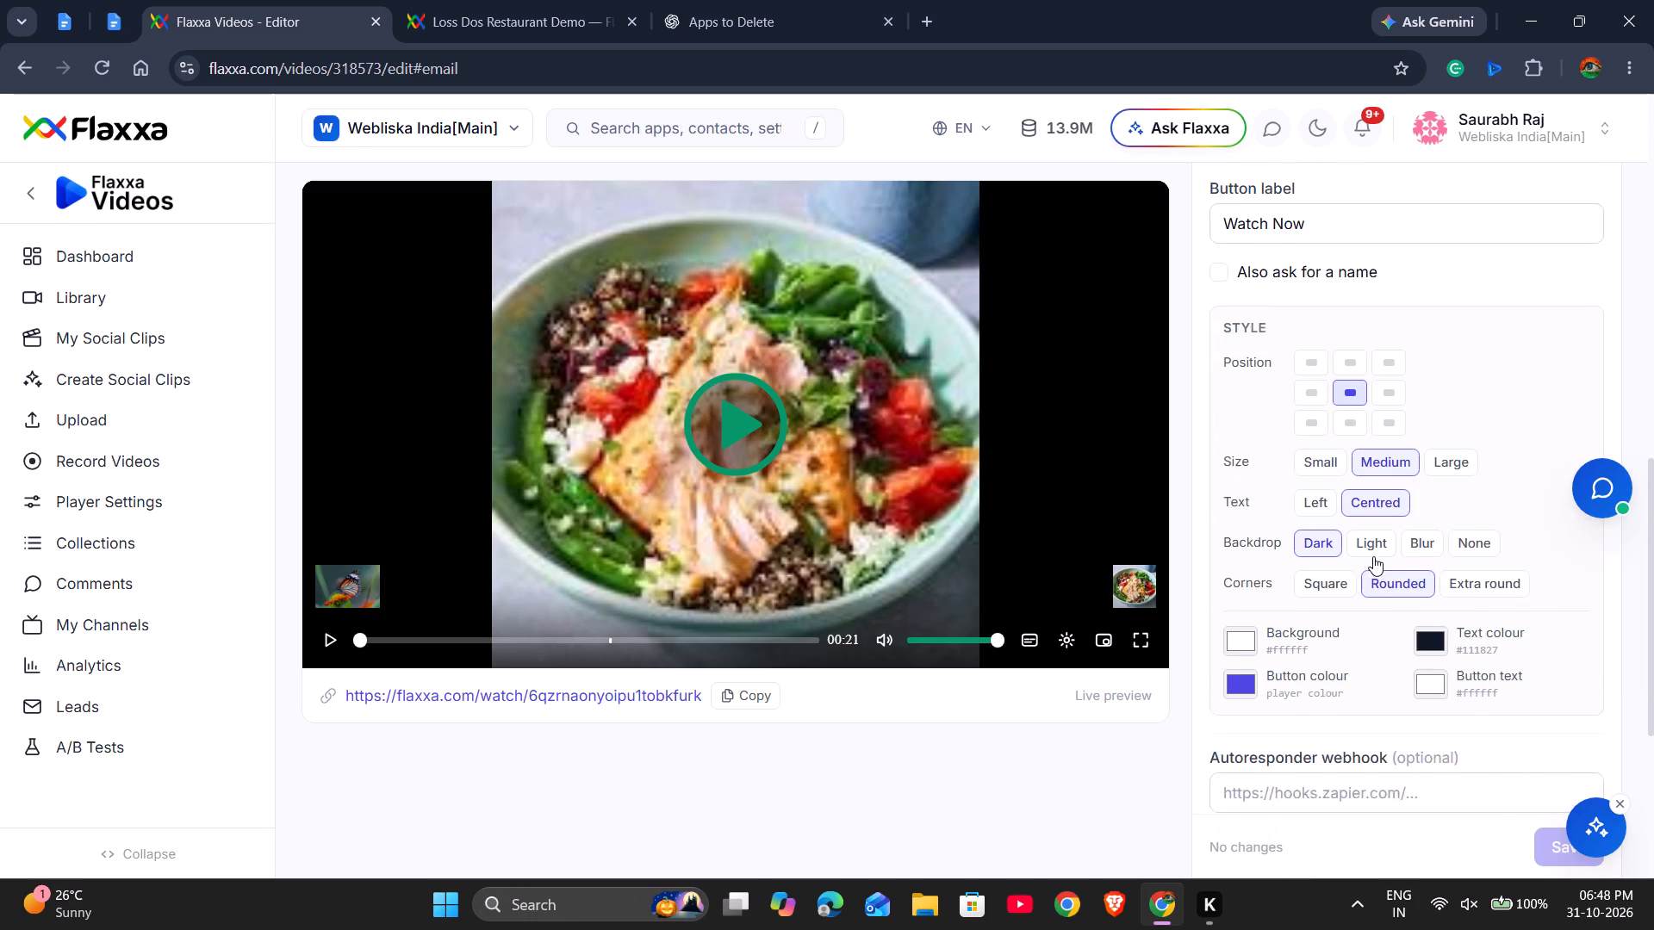
{"action": "scroll", "coordinate": [1373, 556], "scroll_direction": "up", "scroll_amount": 1}
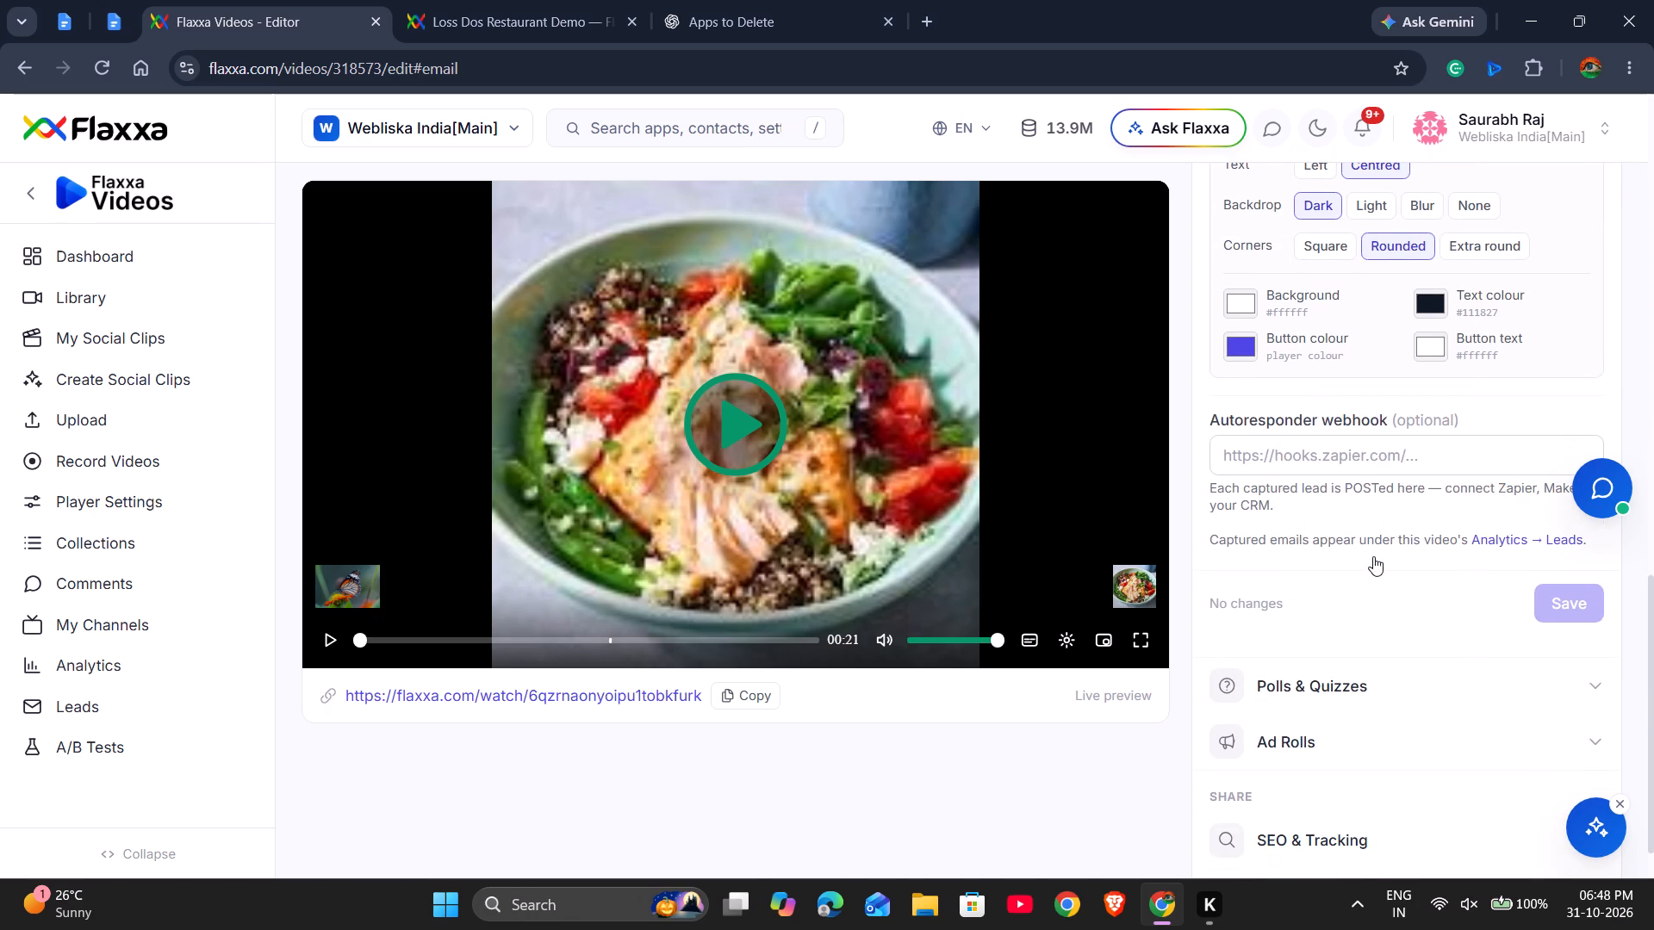
{"action": "scroll", "coordinate": [1373, 556], "scroll_direction": "up", "scroll_amount": 2}
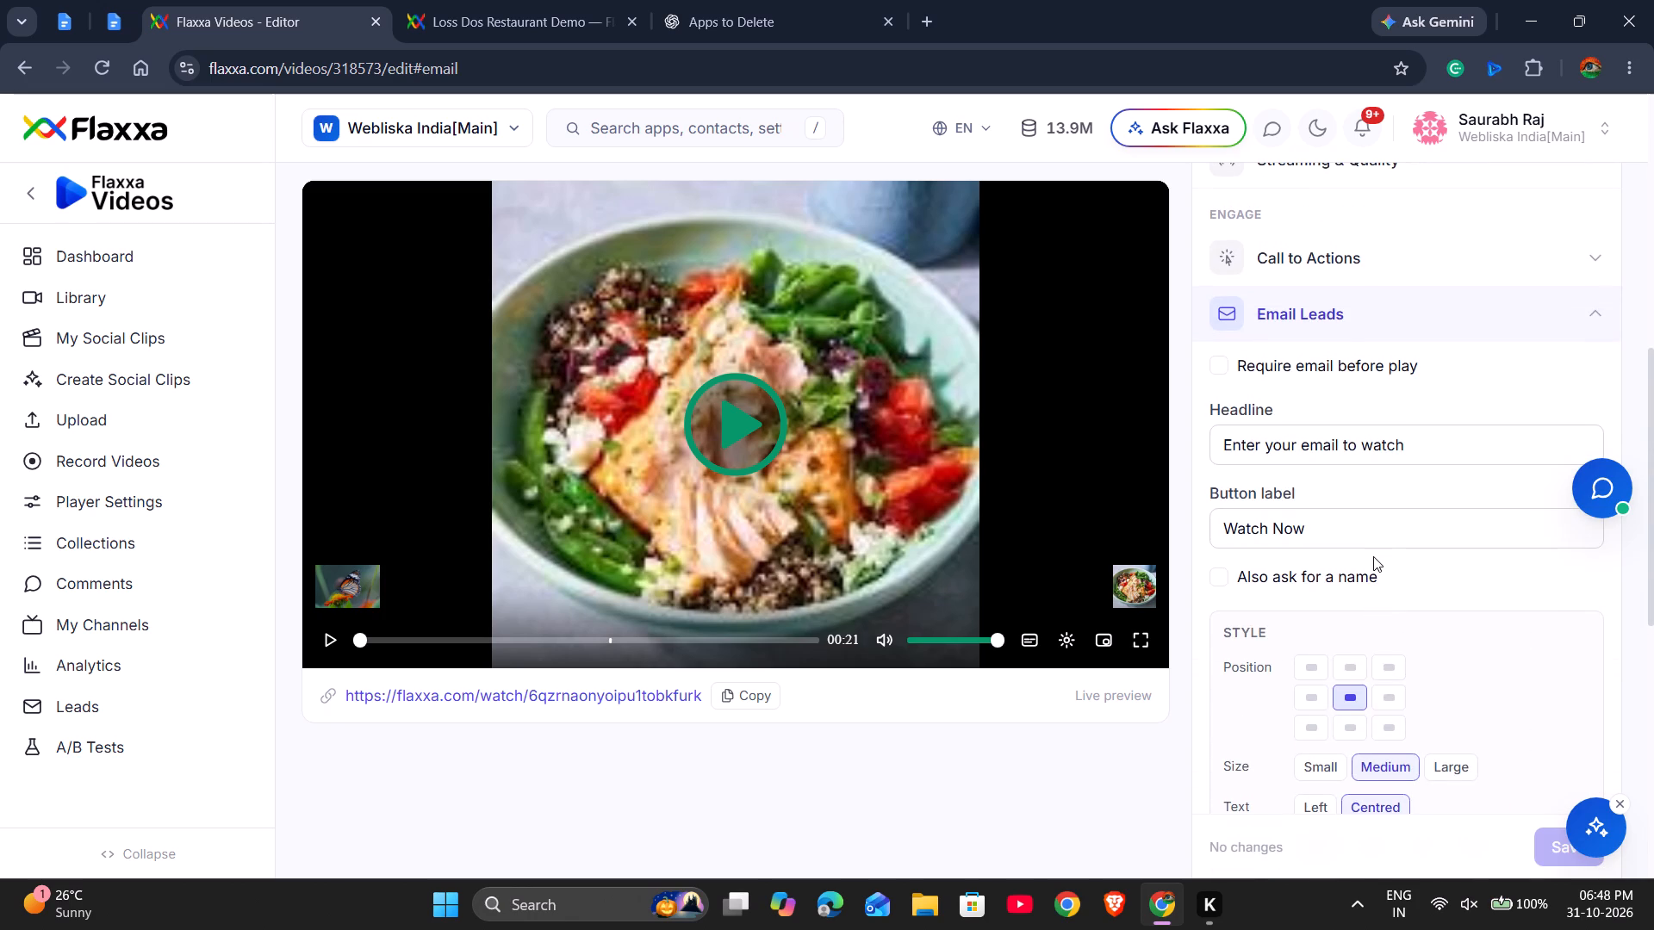
Enable Require email before play in the Email Leads settings.
{"action": "left_click", "coordinate": [1219, 357]}
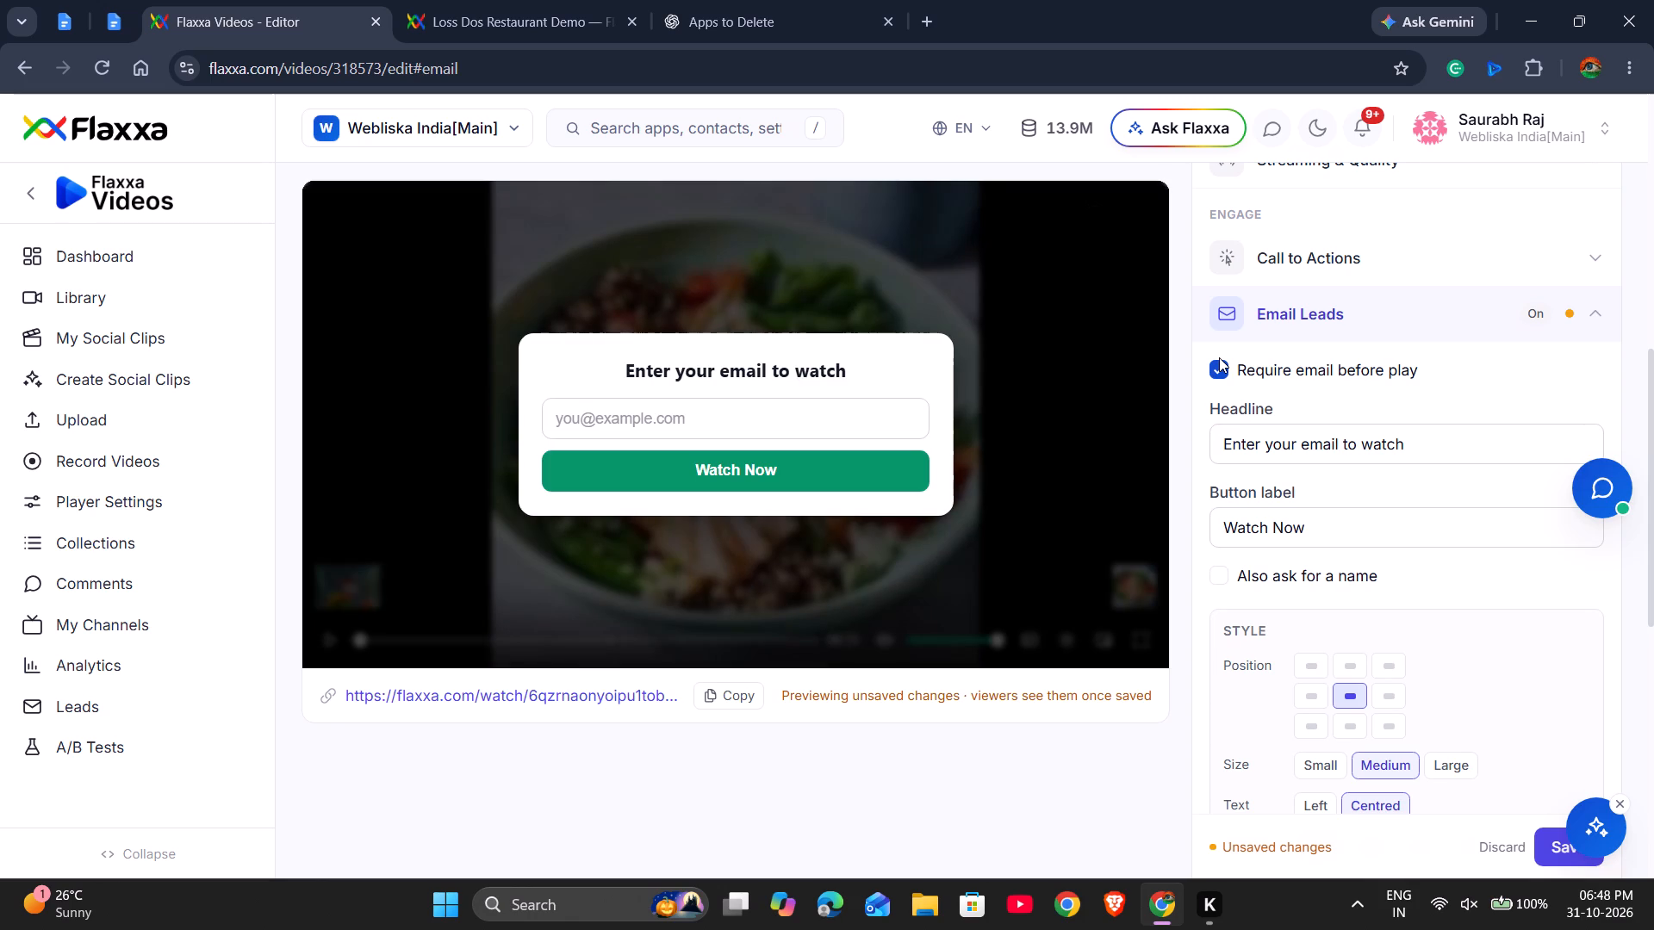
Turn off Require email before play in the video's Email Leads settings.
{"action": "left_click", "coordinate": [1219, 357]}
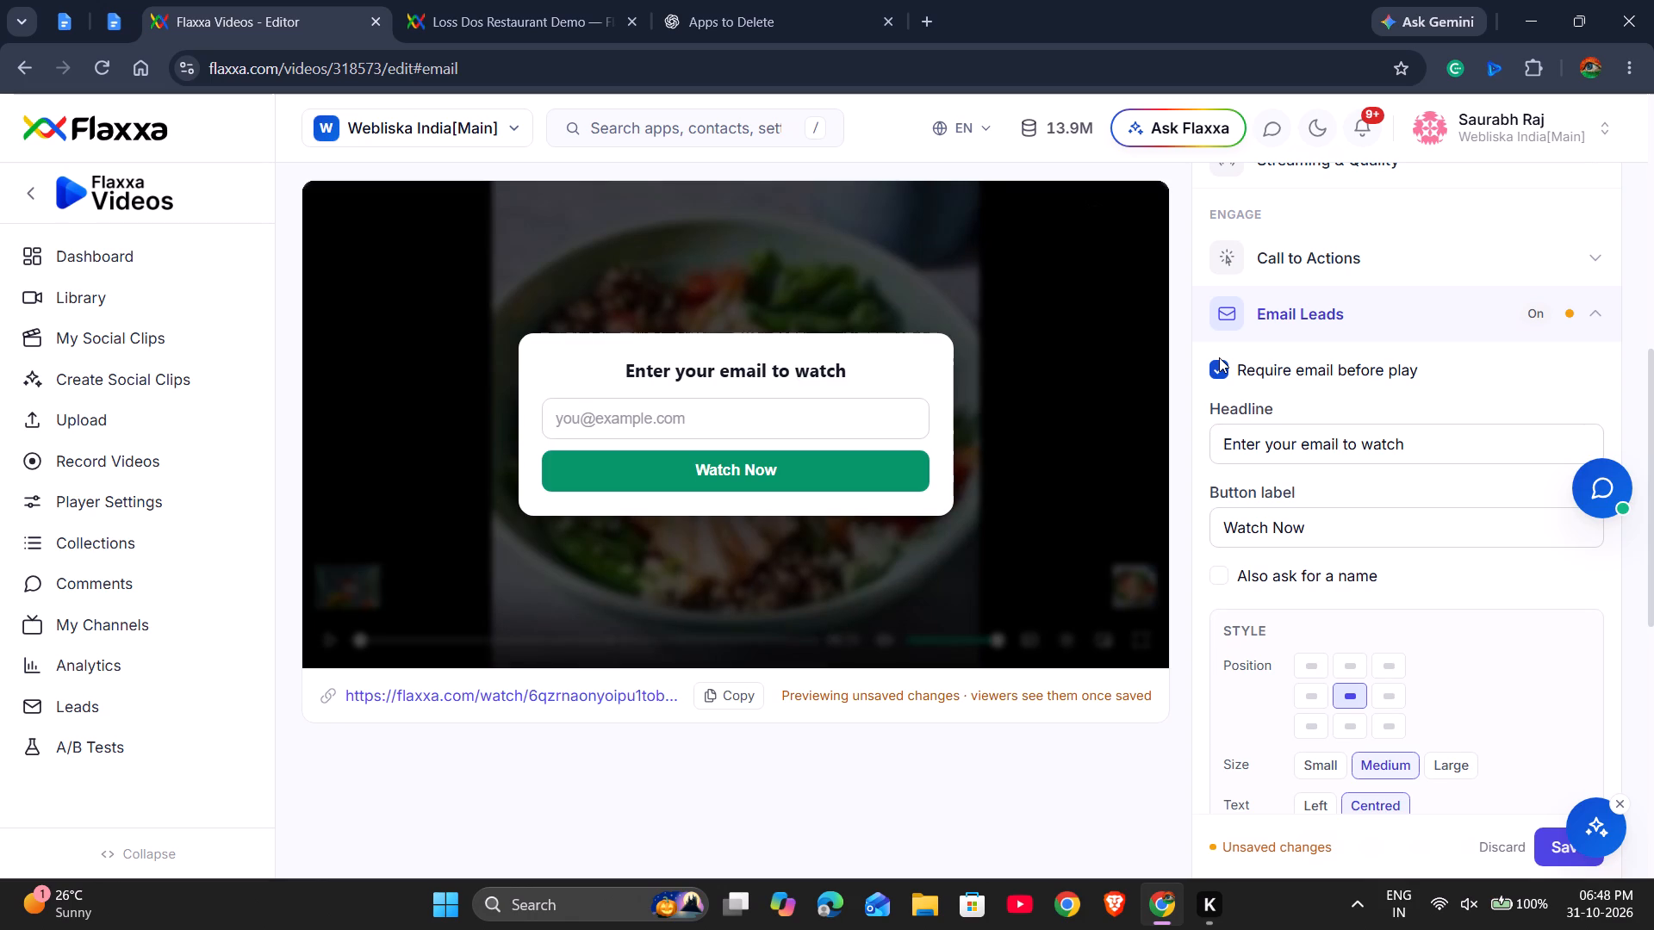
{"action": "left_click", "coordinate": [1220, 371]}
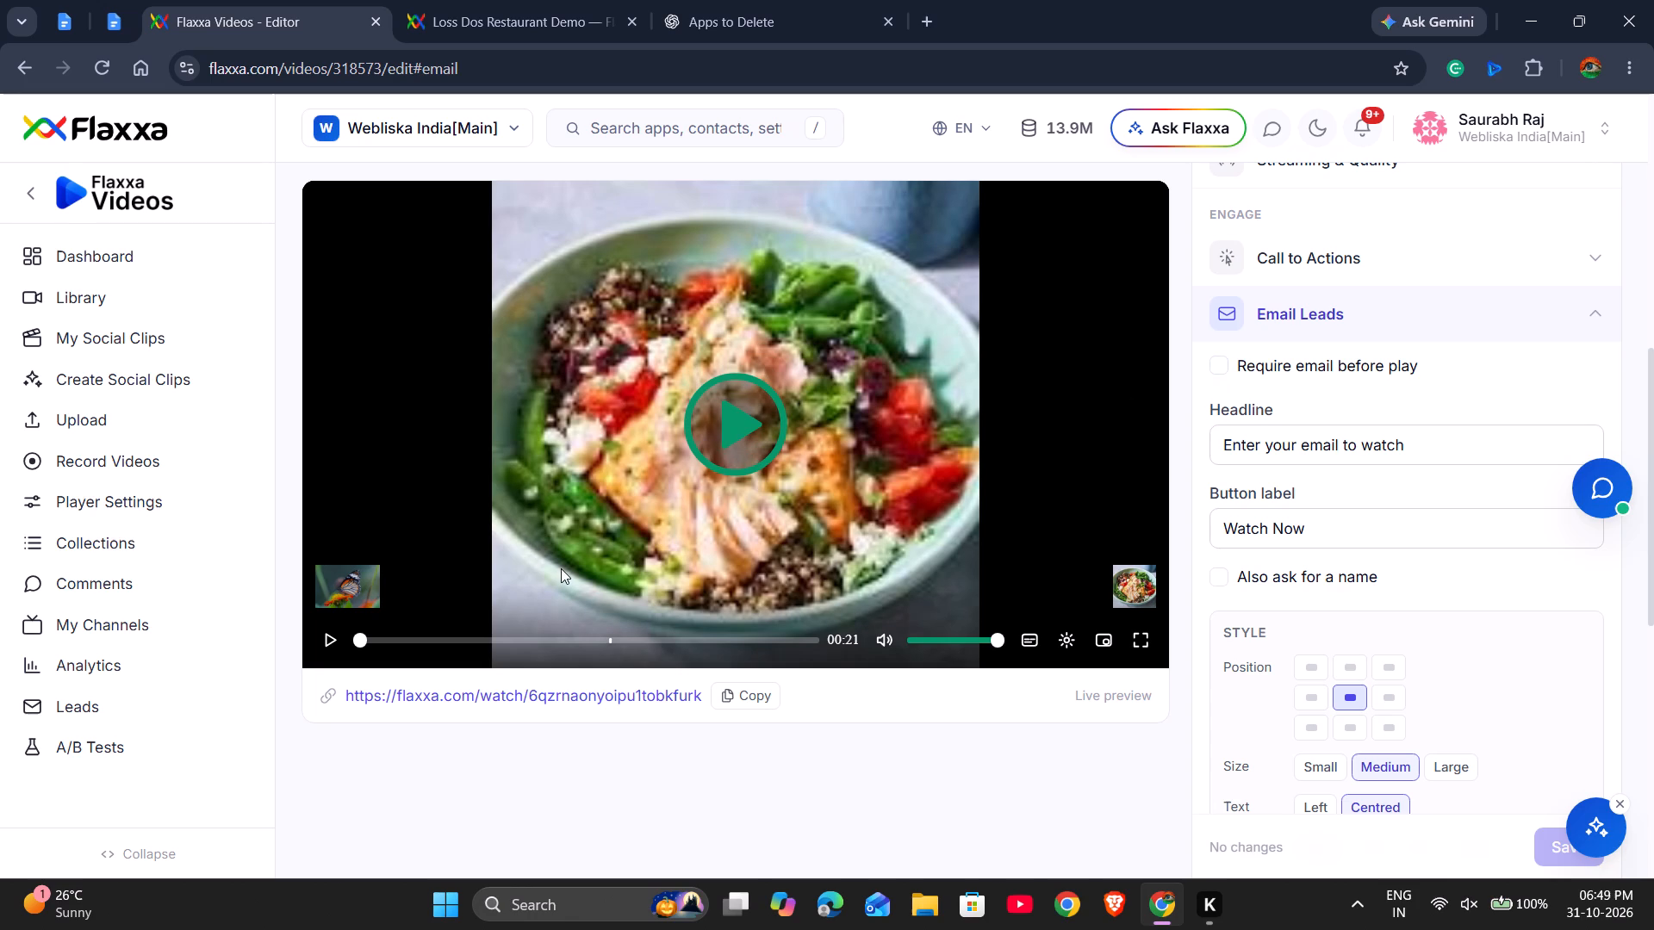
Read BUG-03 on the failed video upload from My Device in the Flaxxa Videos bug report.
{"action": "left_click", "coordinate": [128, 15]}
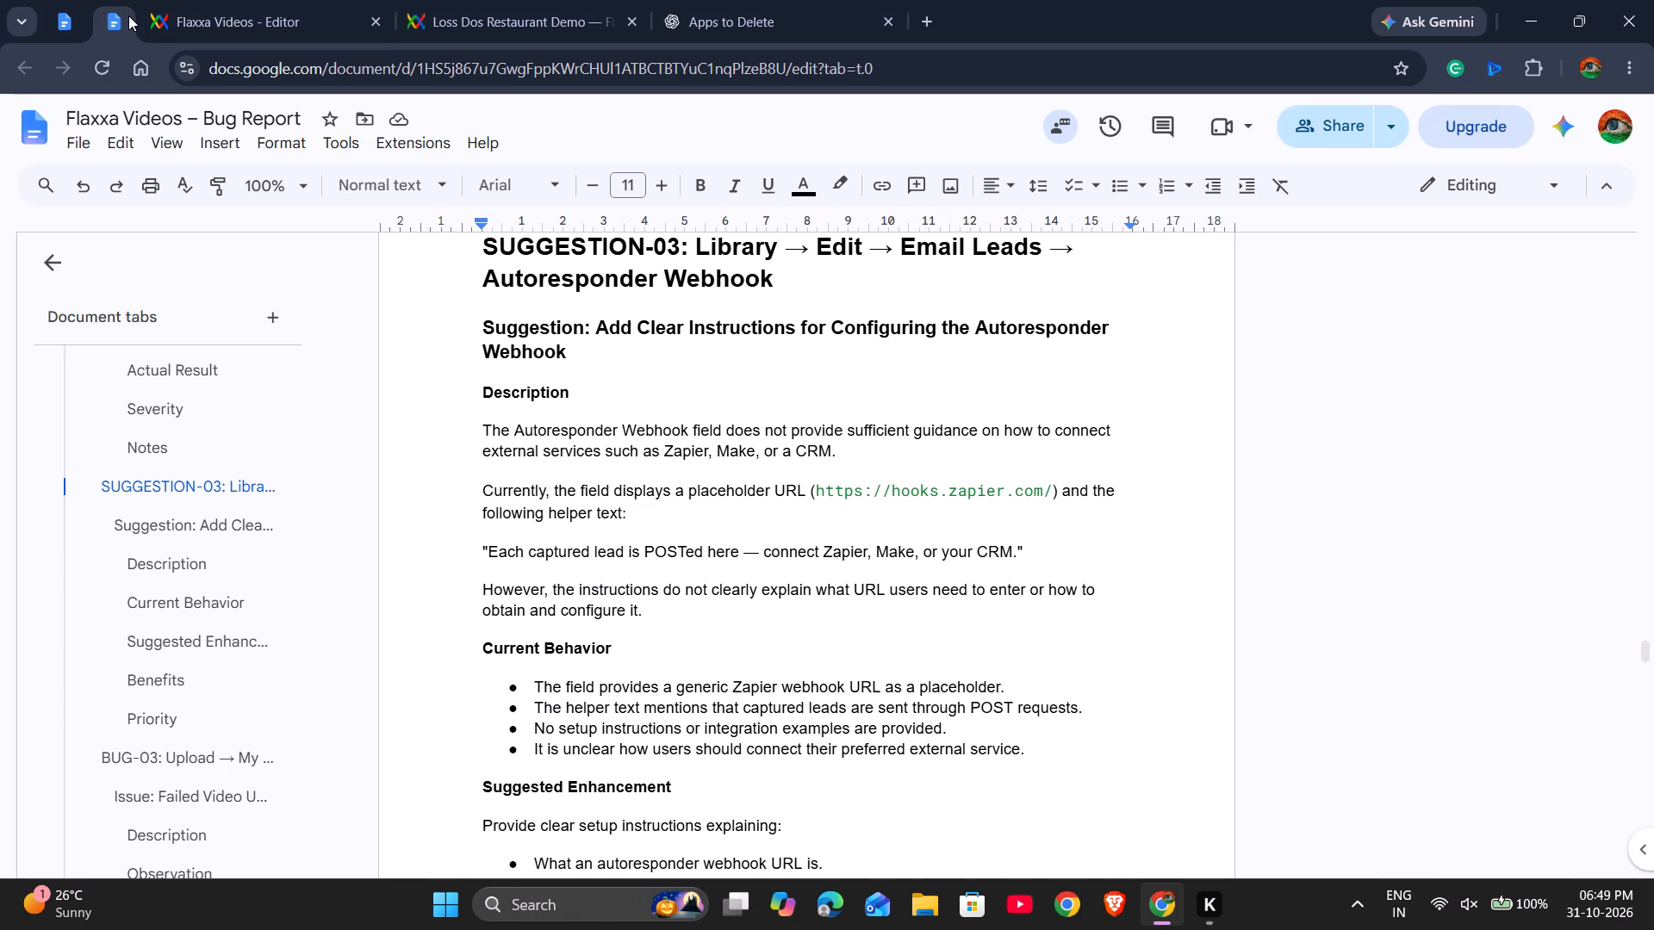
{"action": "scroll", "coordinate": [669, 416], "scroll_direction": "down", "scroll_amount": 7}
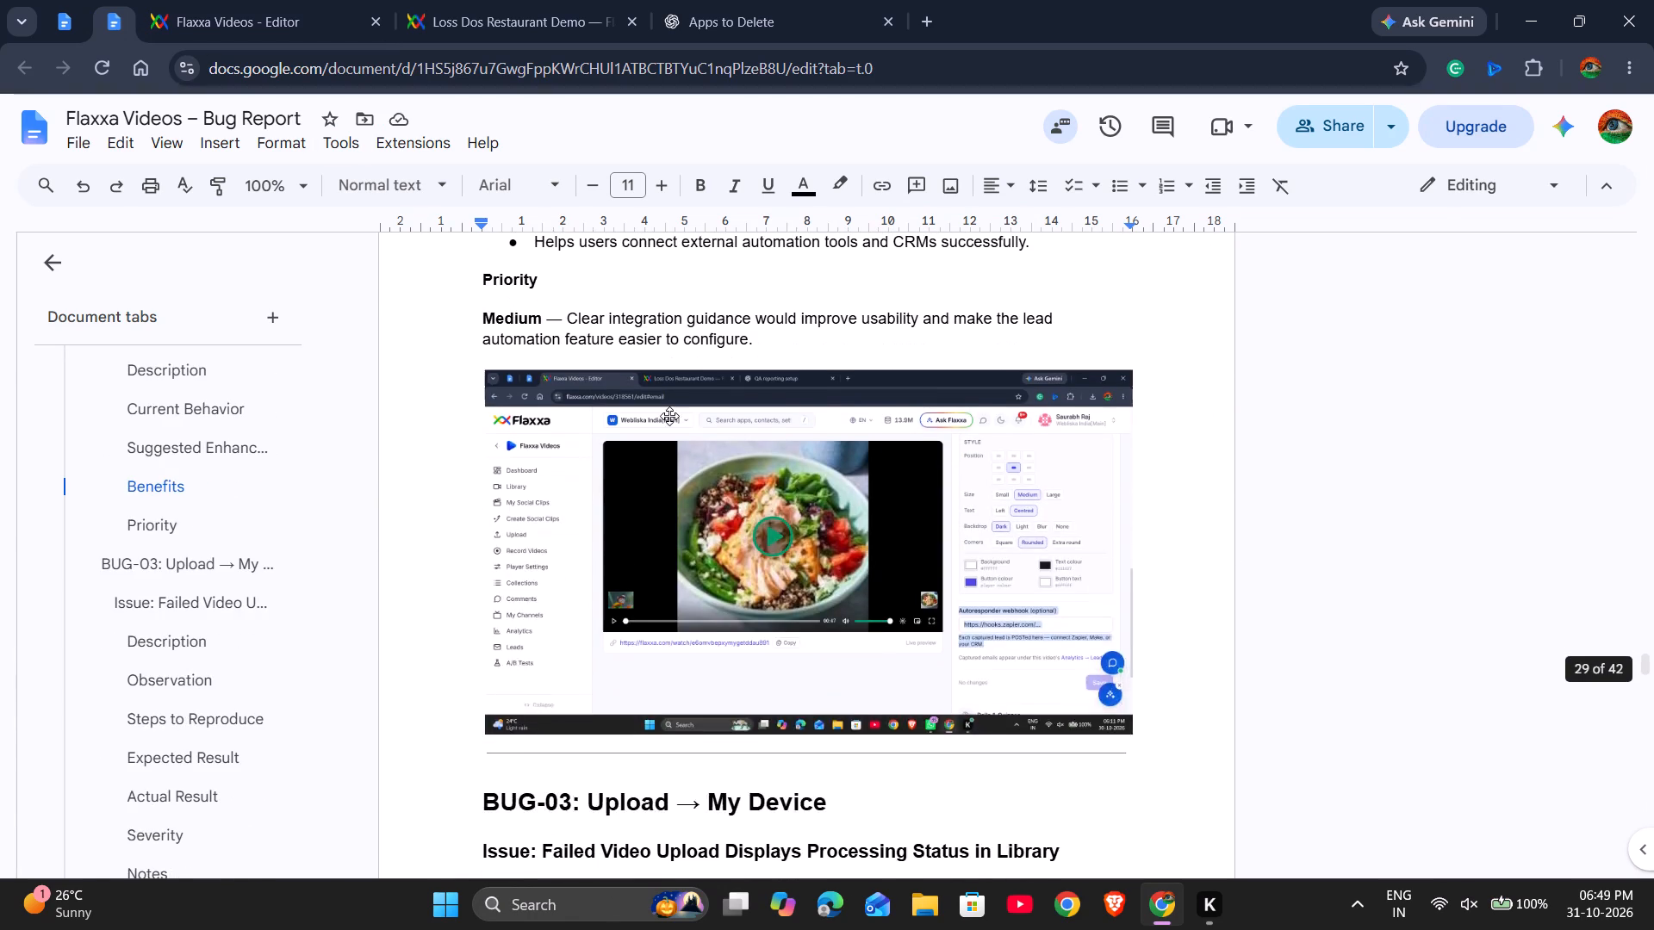
{"action": "scroll", "coordinate": [669, 416], "scroll_direction": "down", "scroll_amount": 3}
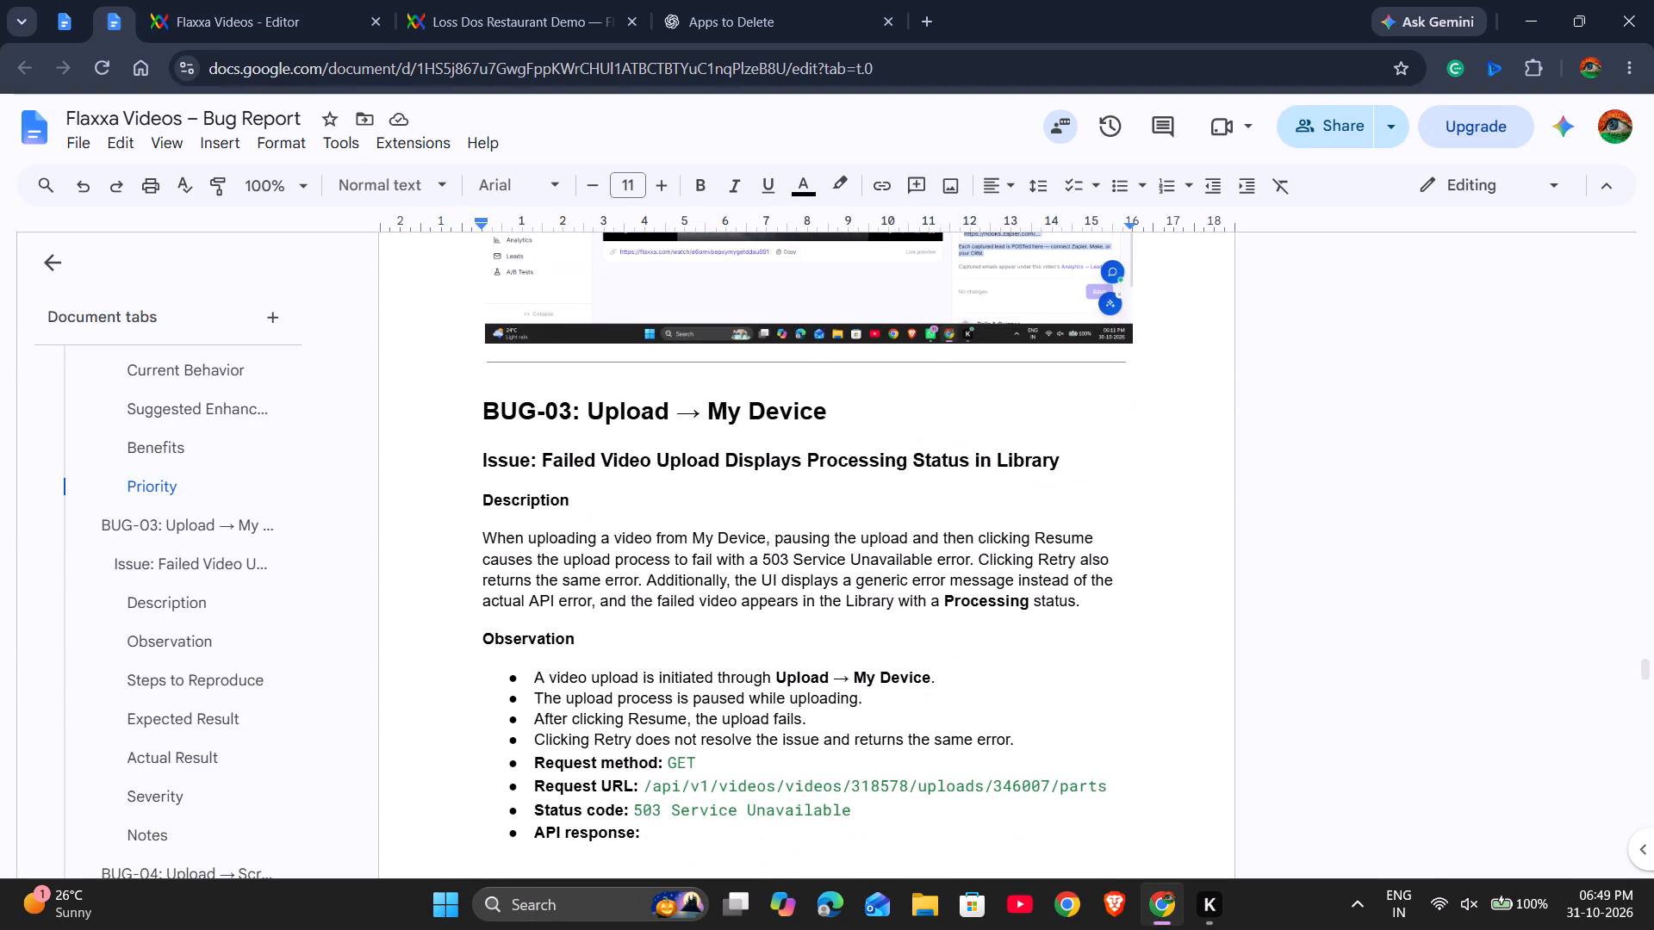
Return to the Flaxxa Videos editor and open the video Library.
{"action": "left_click", "coordinate": [271, 0]}
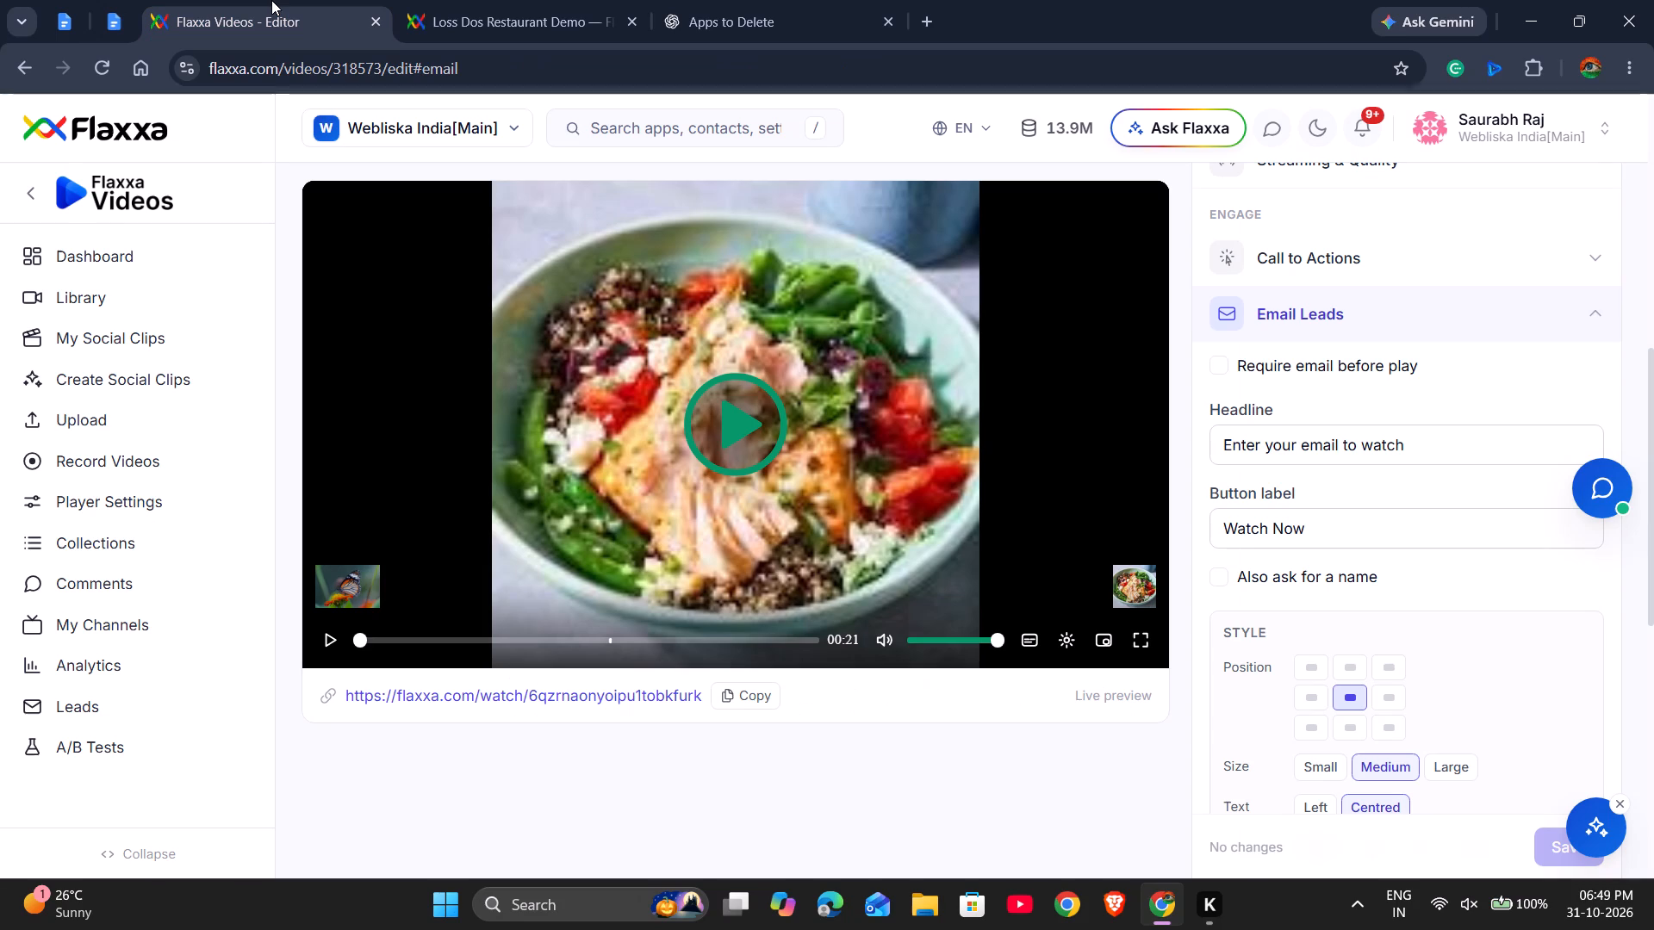
{"action": "left_click", "coordinate": [128, 298]}
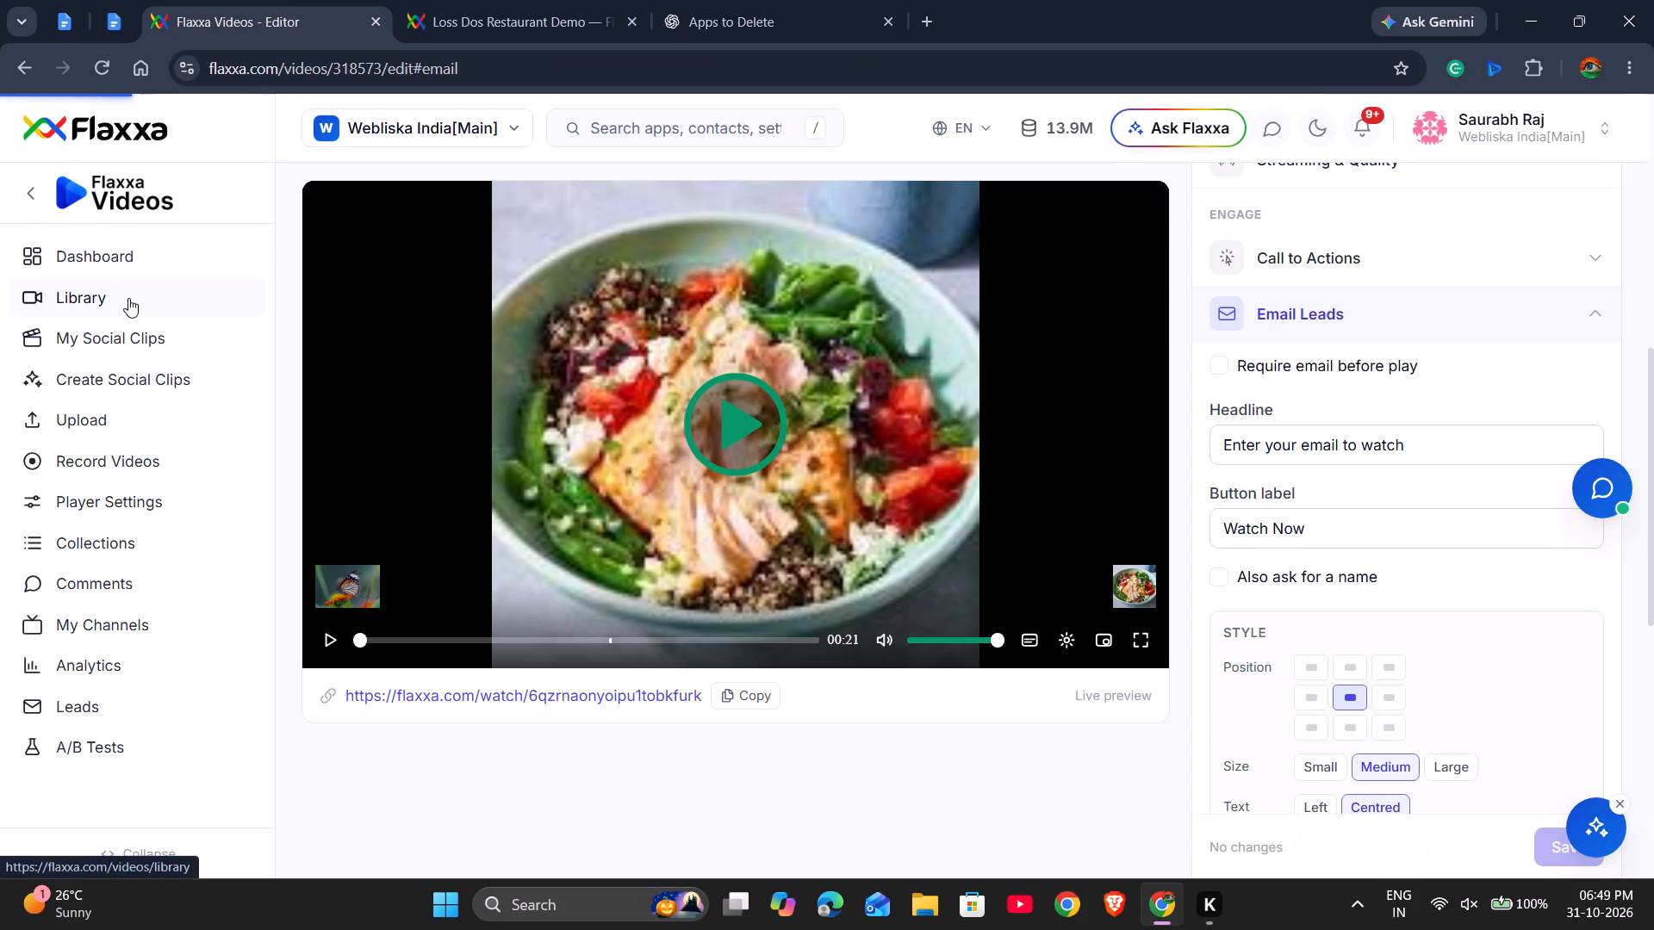
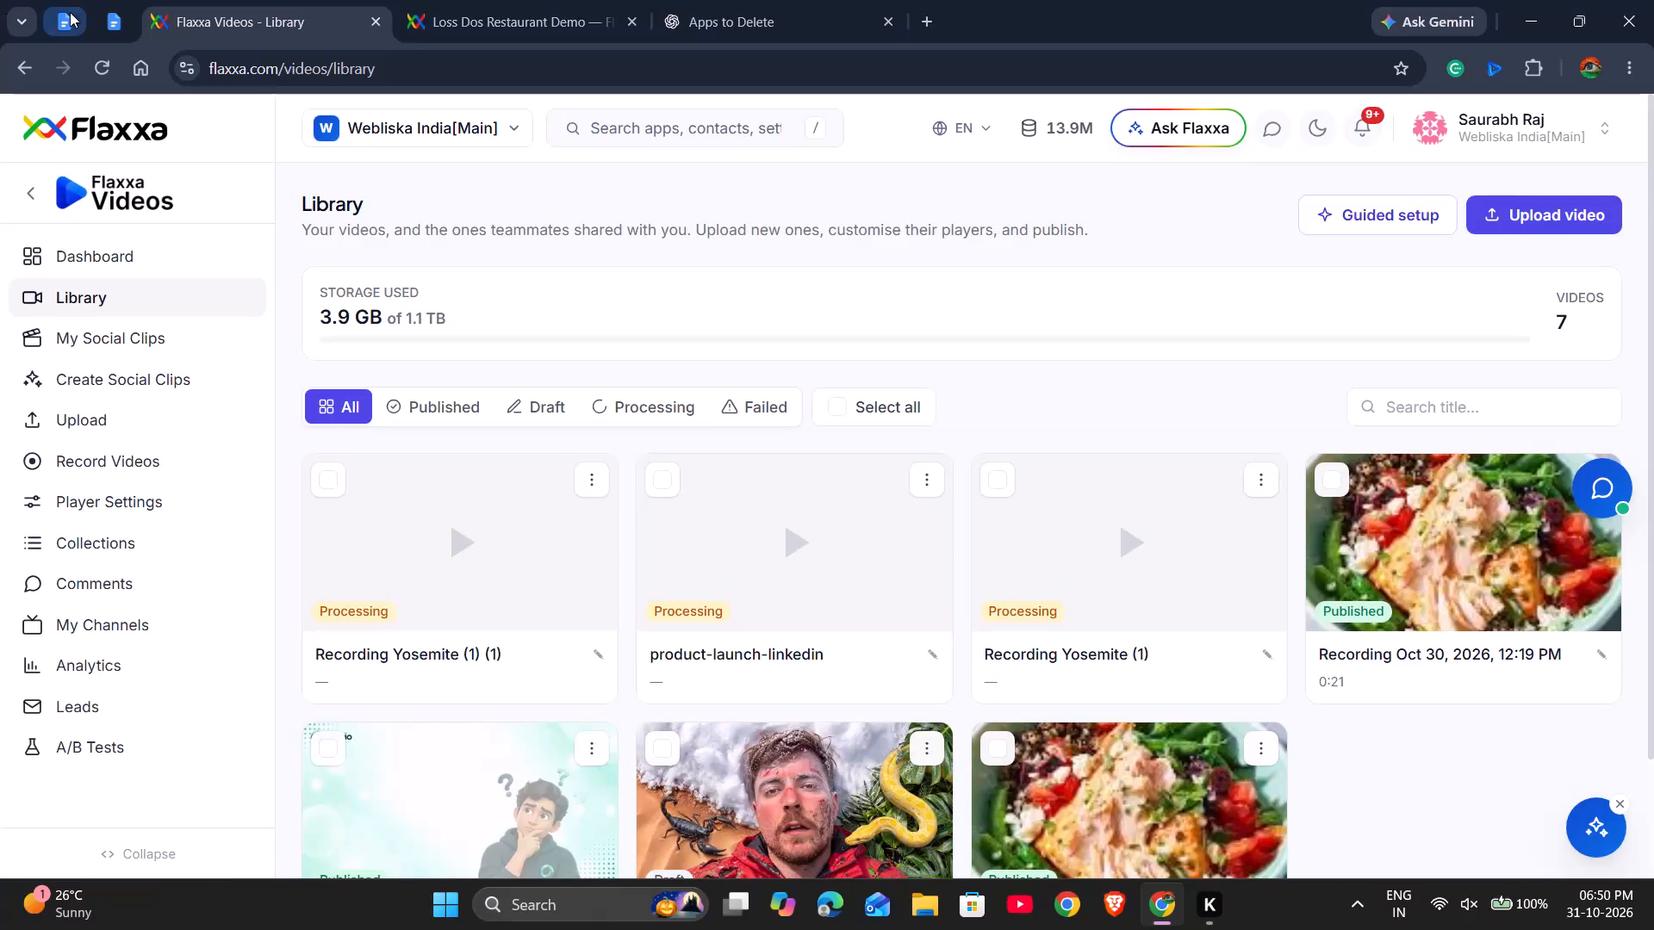
Switch back to the Flaxxa Videos bug report and close the Apps to Delete tab.
{"action": "left_click", "coordinate": [121, 35]}
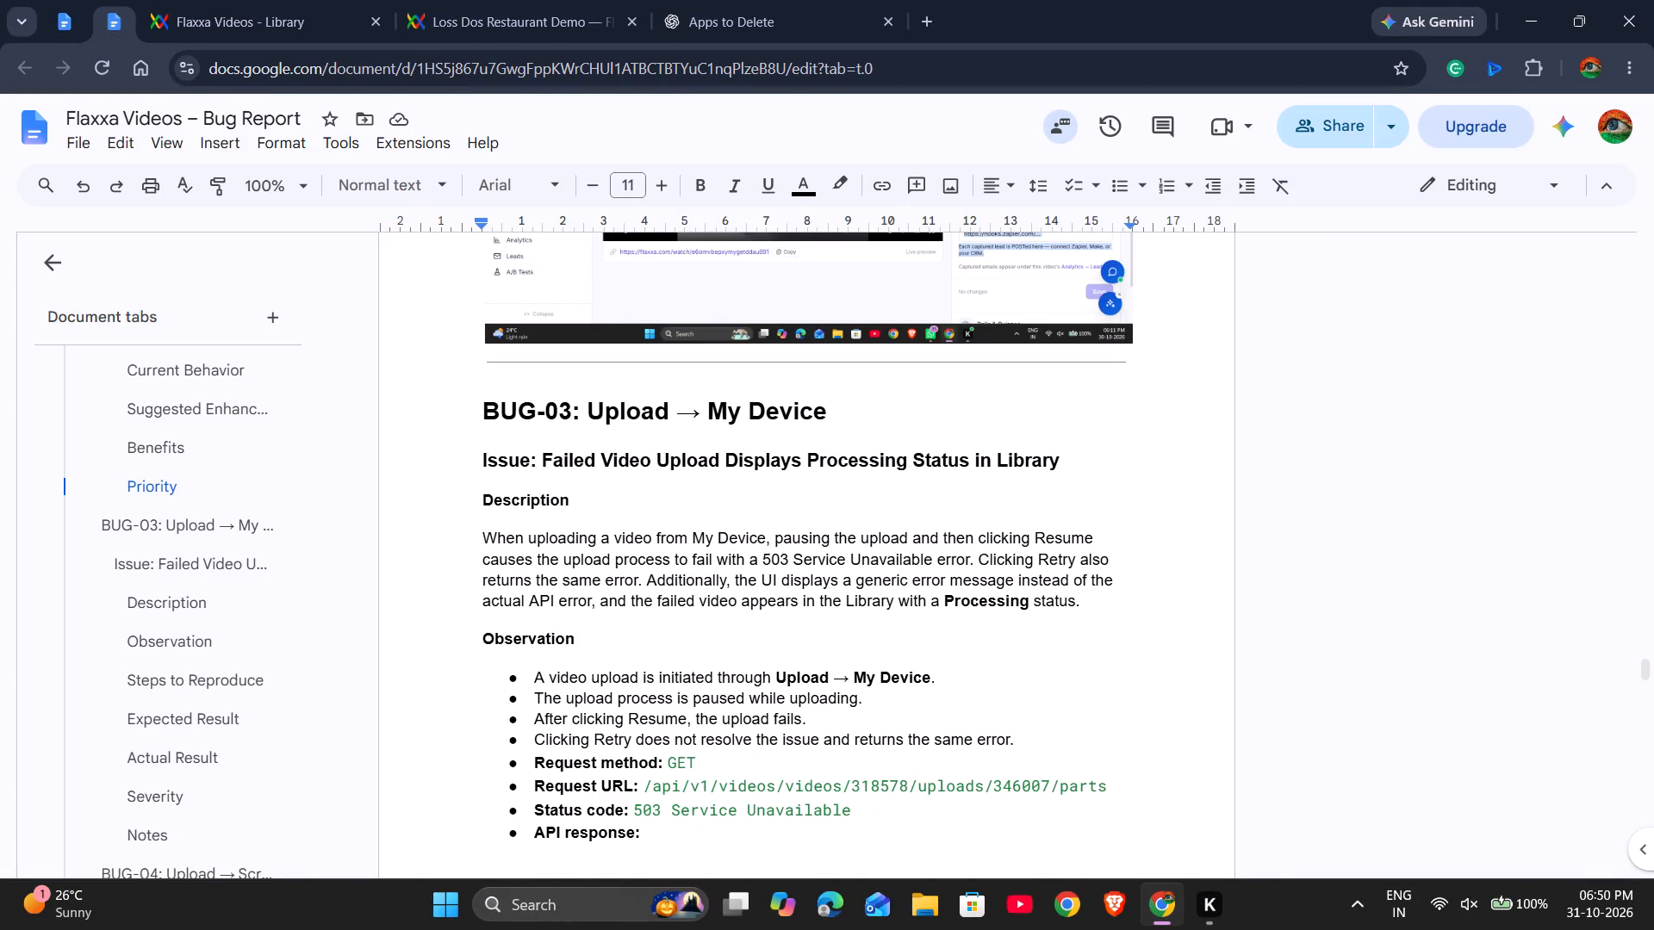
{"action": "left_click", "coordinate": [230, 3]}
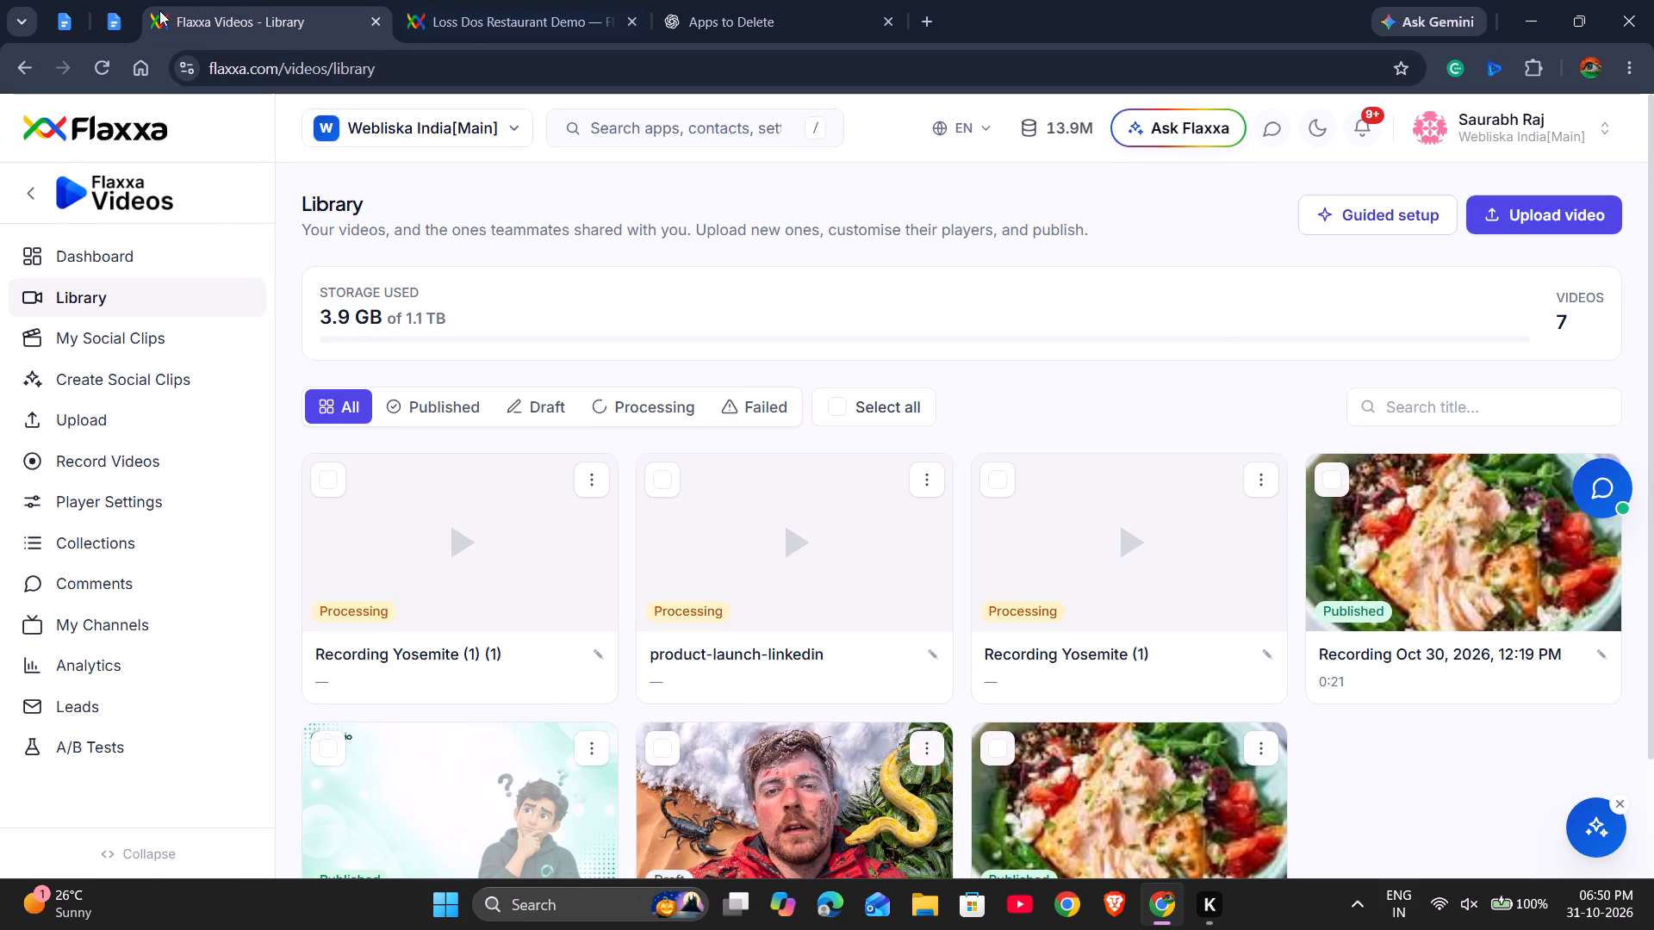
{"action": "left_click", "coordinate": [123, 13]}
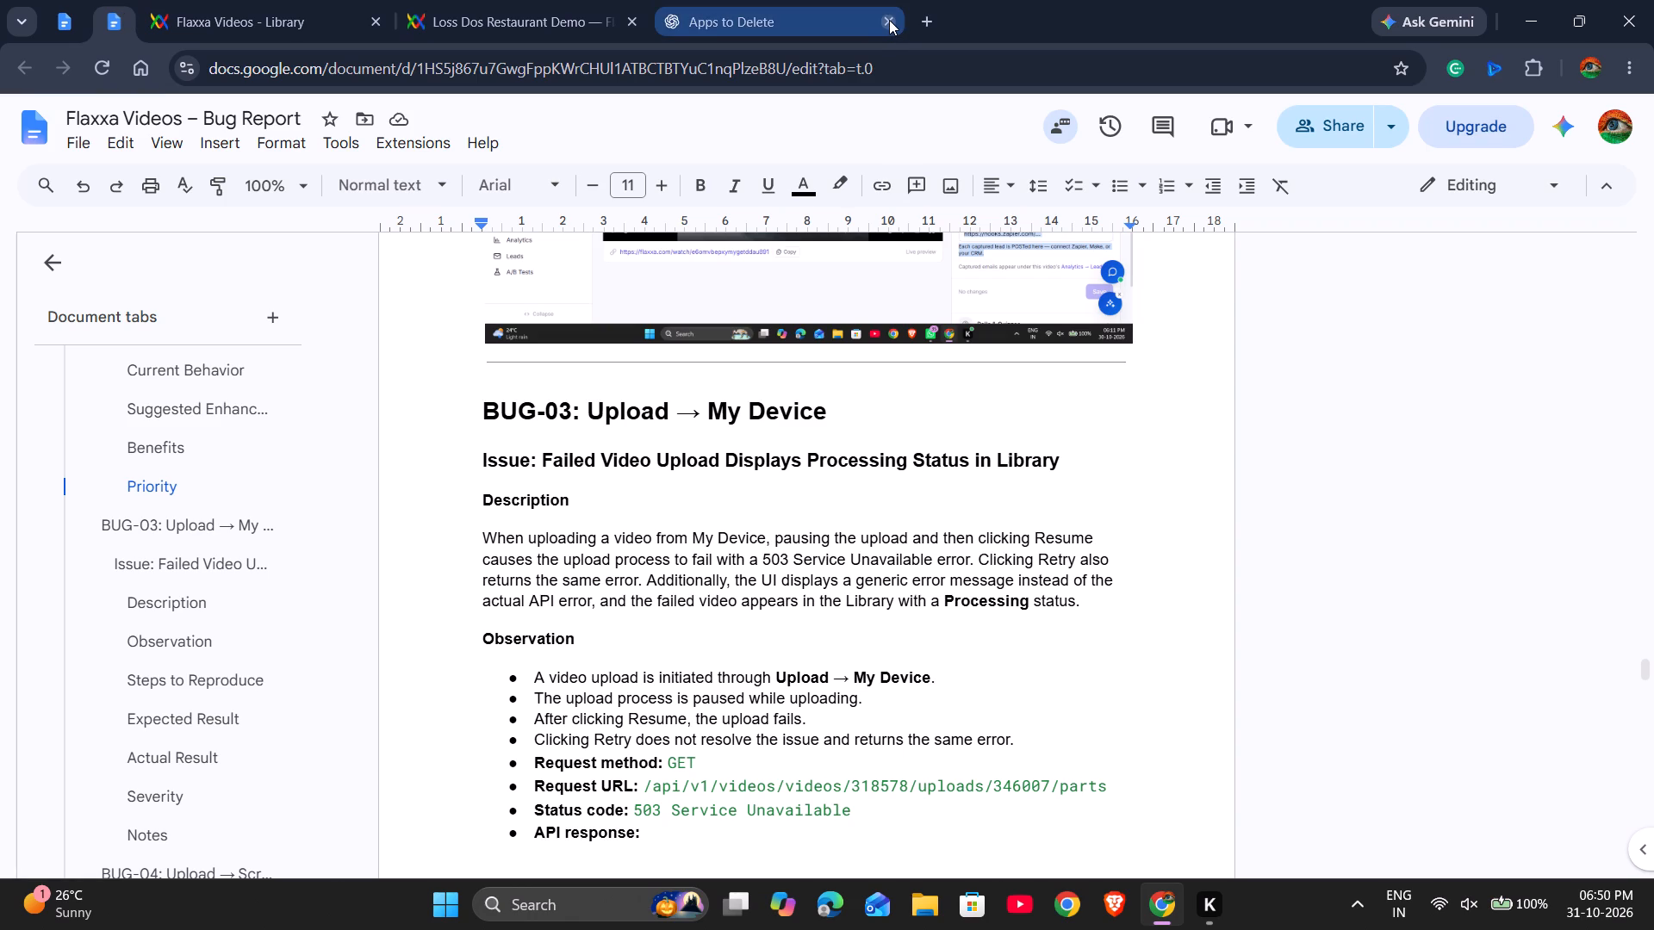
{"action": "left_click", "coordinate": [889, 20]}
Read the rest of BUG-03 and the BUG-04 Screencast issue in the bug report.
{"action": "scroll", "coordinate": [874, 661], "scroll_direction": "down", "scroll_amount": 4}
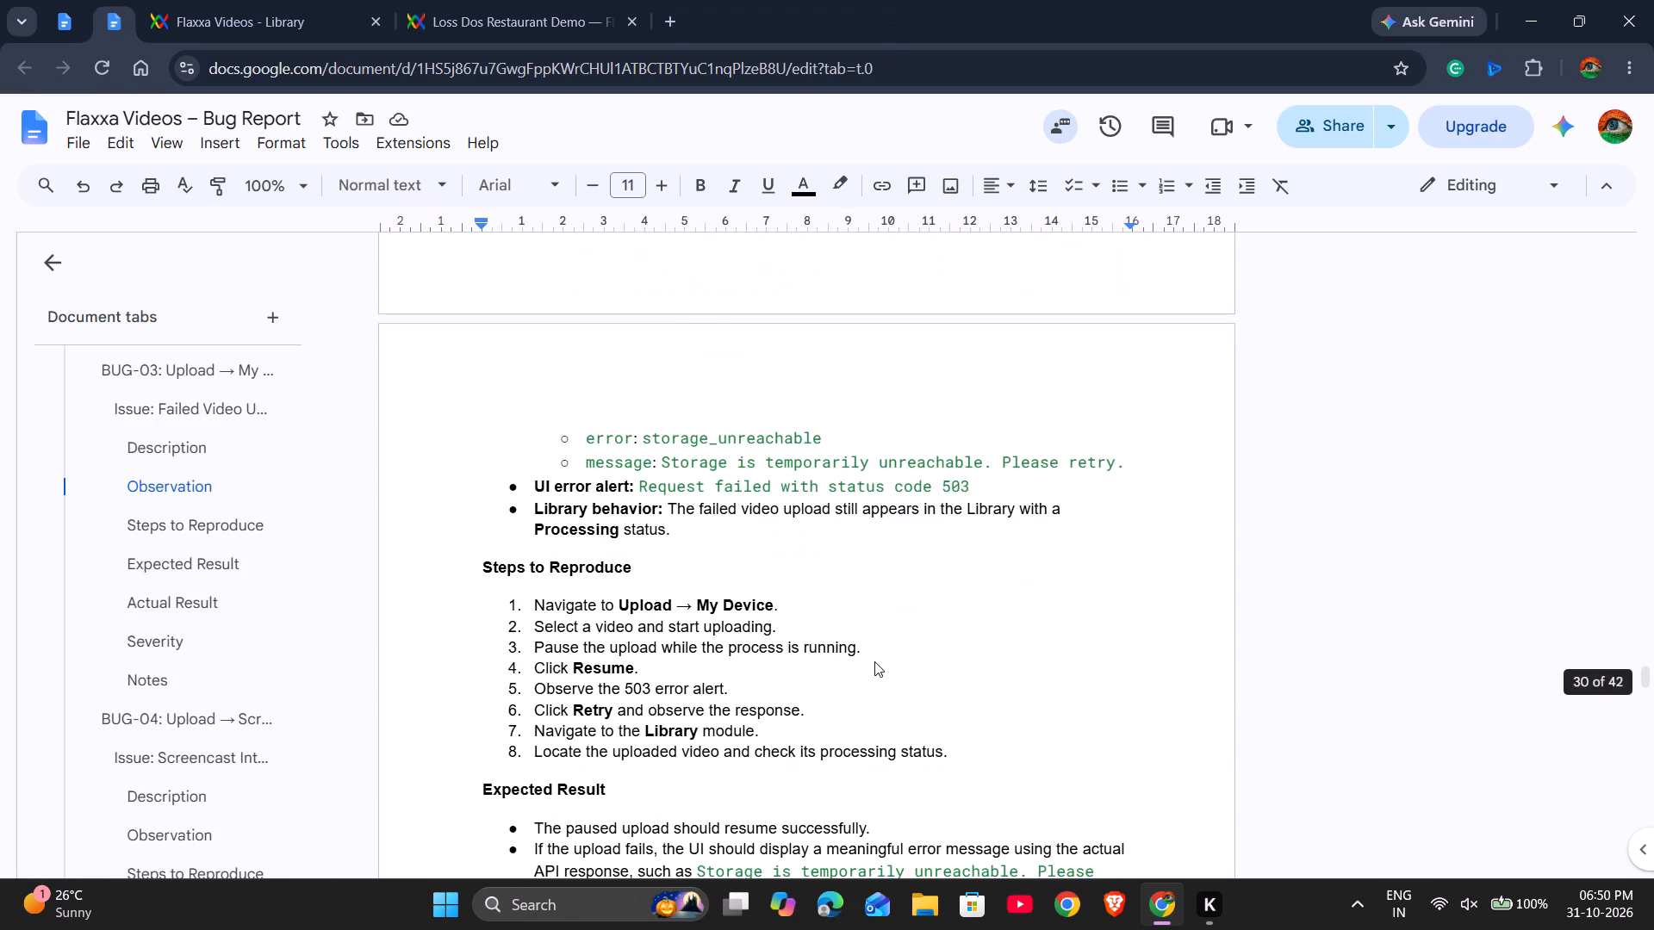
{"action": "scroll", "coordinate": [874, 661], "scroll_direction": "down", "scroll_amount": 2}
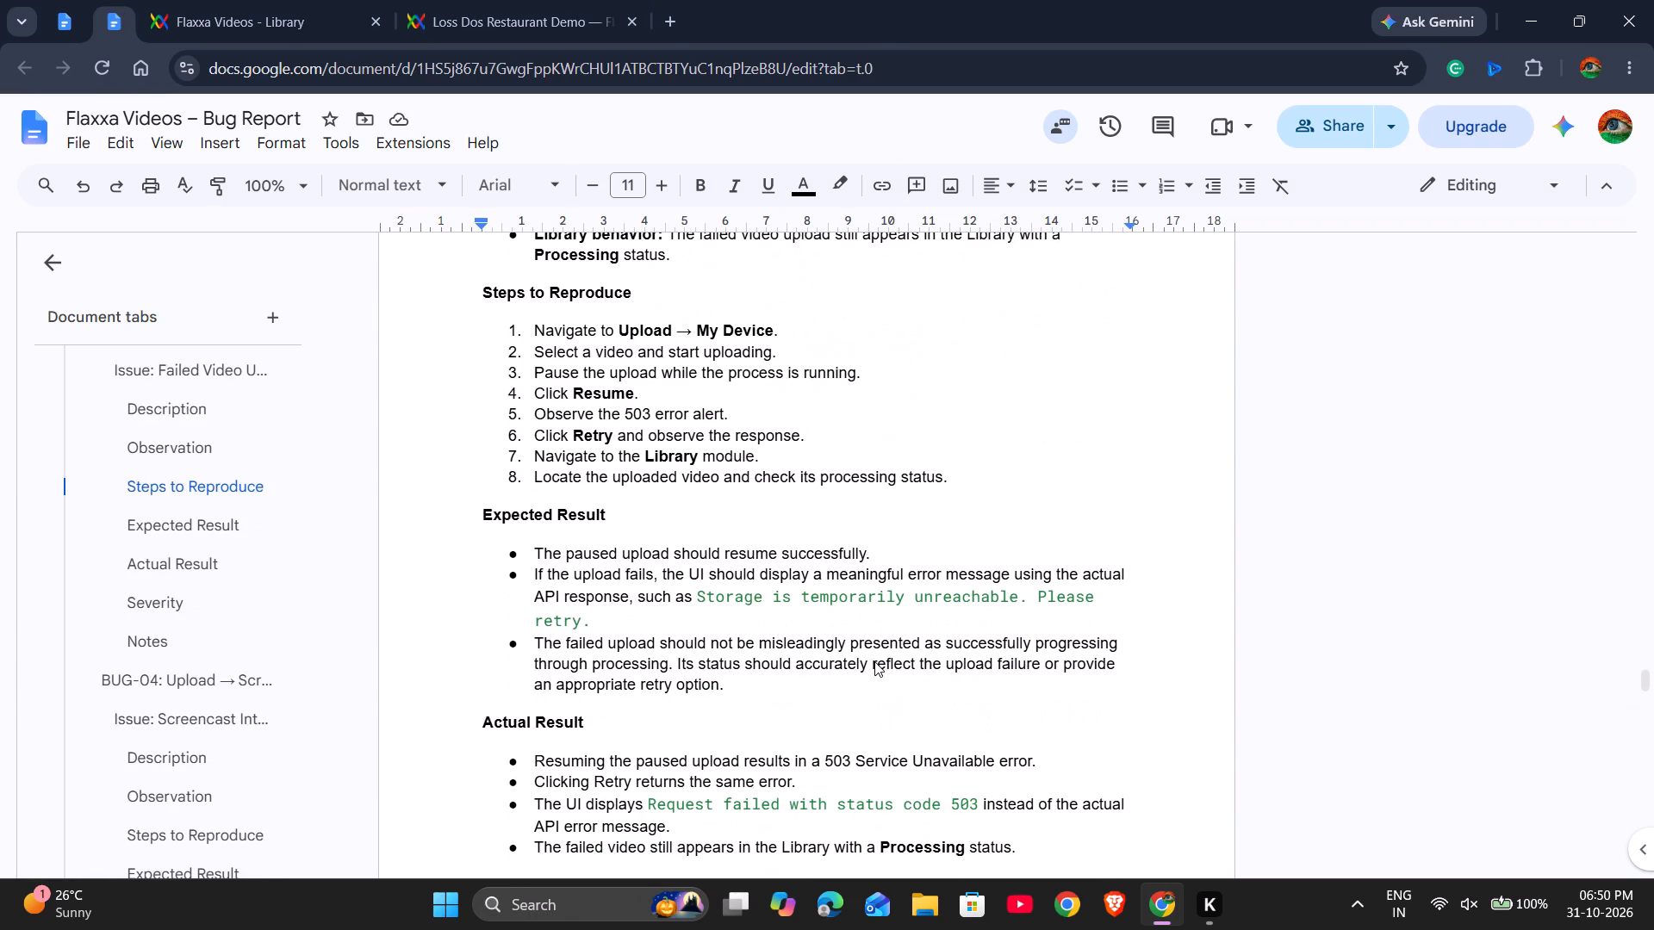
{"action": "scroll", "coordinate": [874, 661], "scroll_direction": "down", "scroll_amount": 6}
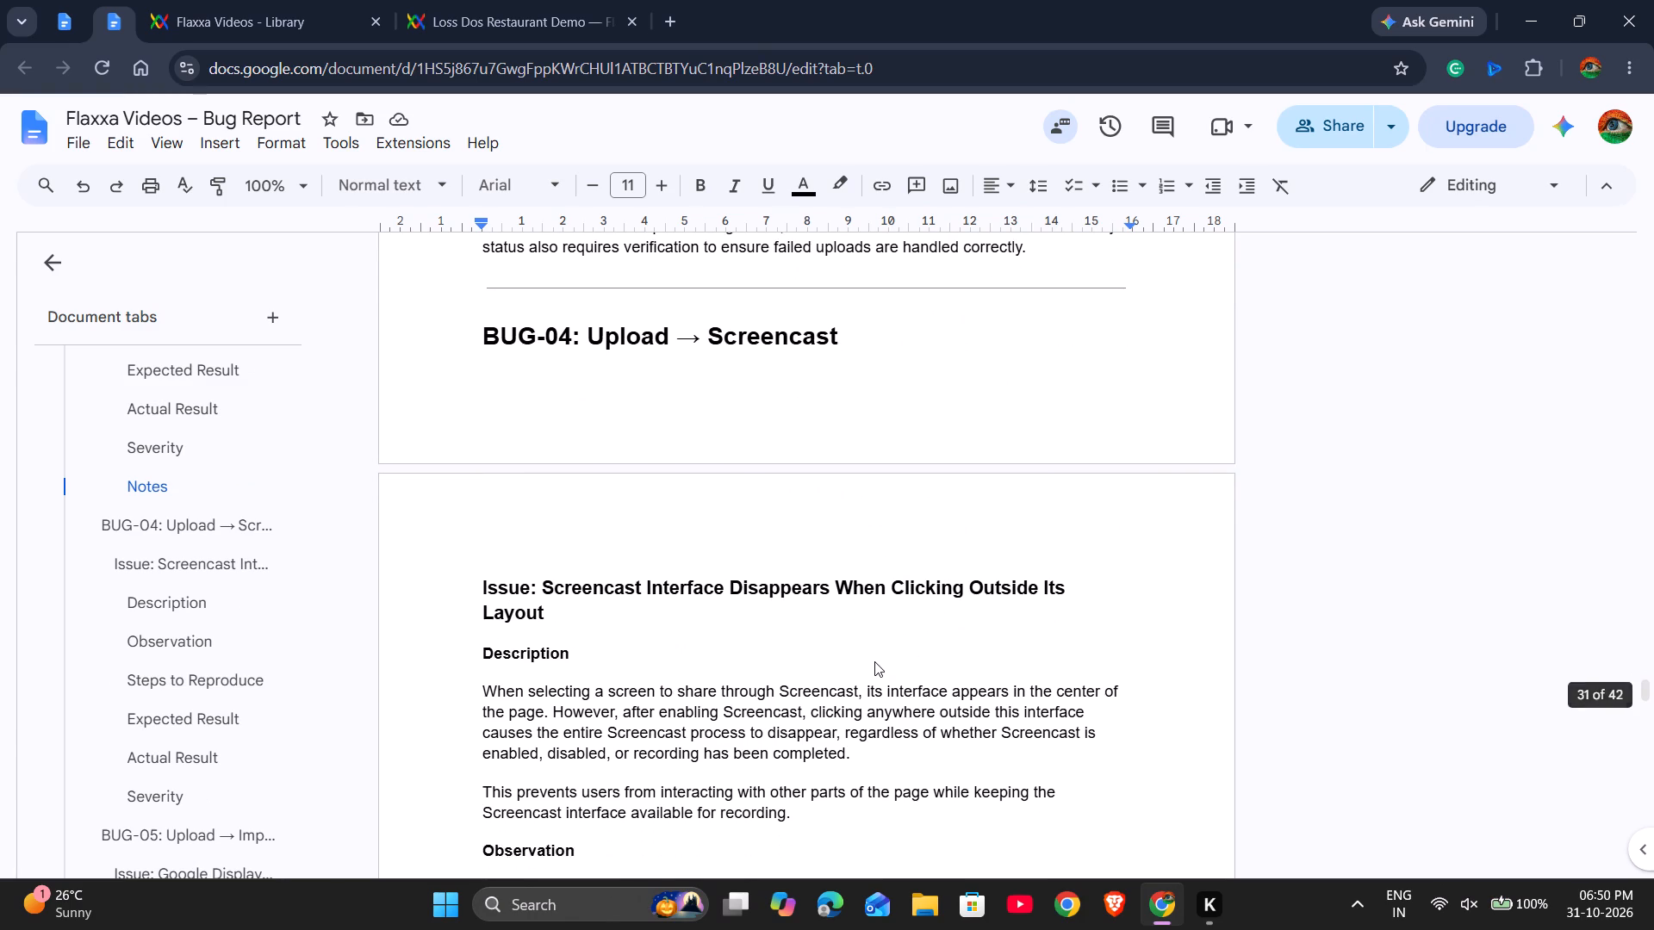
{"action": "scroll", "coordinate": [874, 661], "scroll_direction": "down", "scroll_amount": 1}
Retest BUG-04 by starting a Screencast import on the Upload page, sharing the Flaxxa Videos window, and selecting outside the Screencast dialog.
{"action": "left_click", "coordinate": [220, 0]}
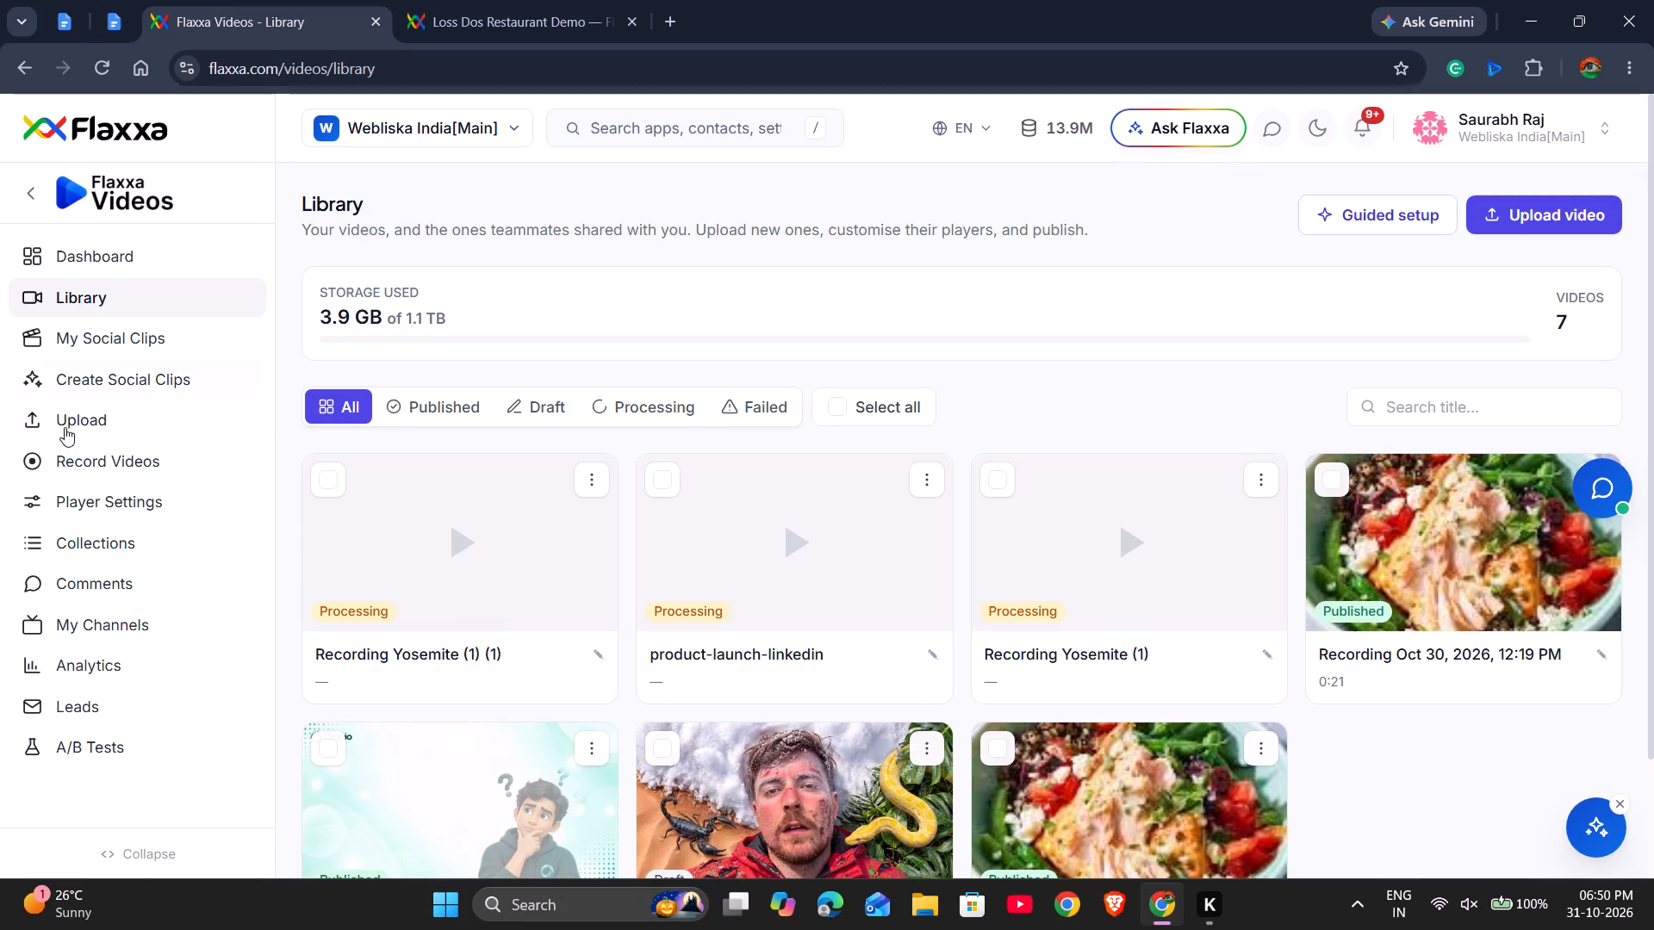
{"action": "left_click", "coordinate": [91, 429]}
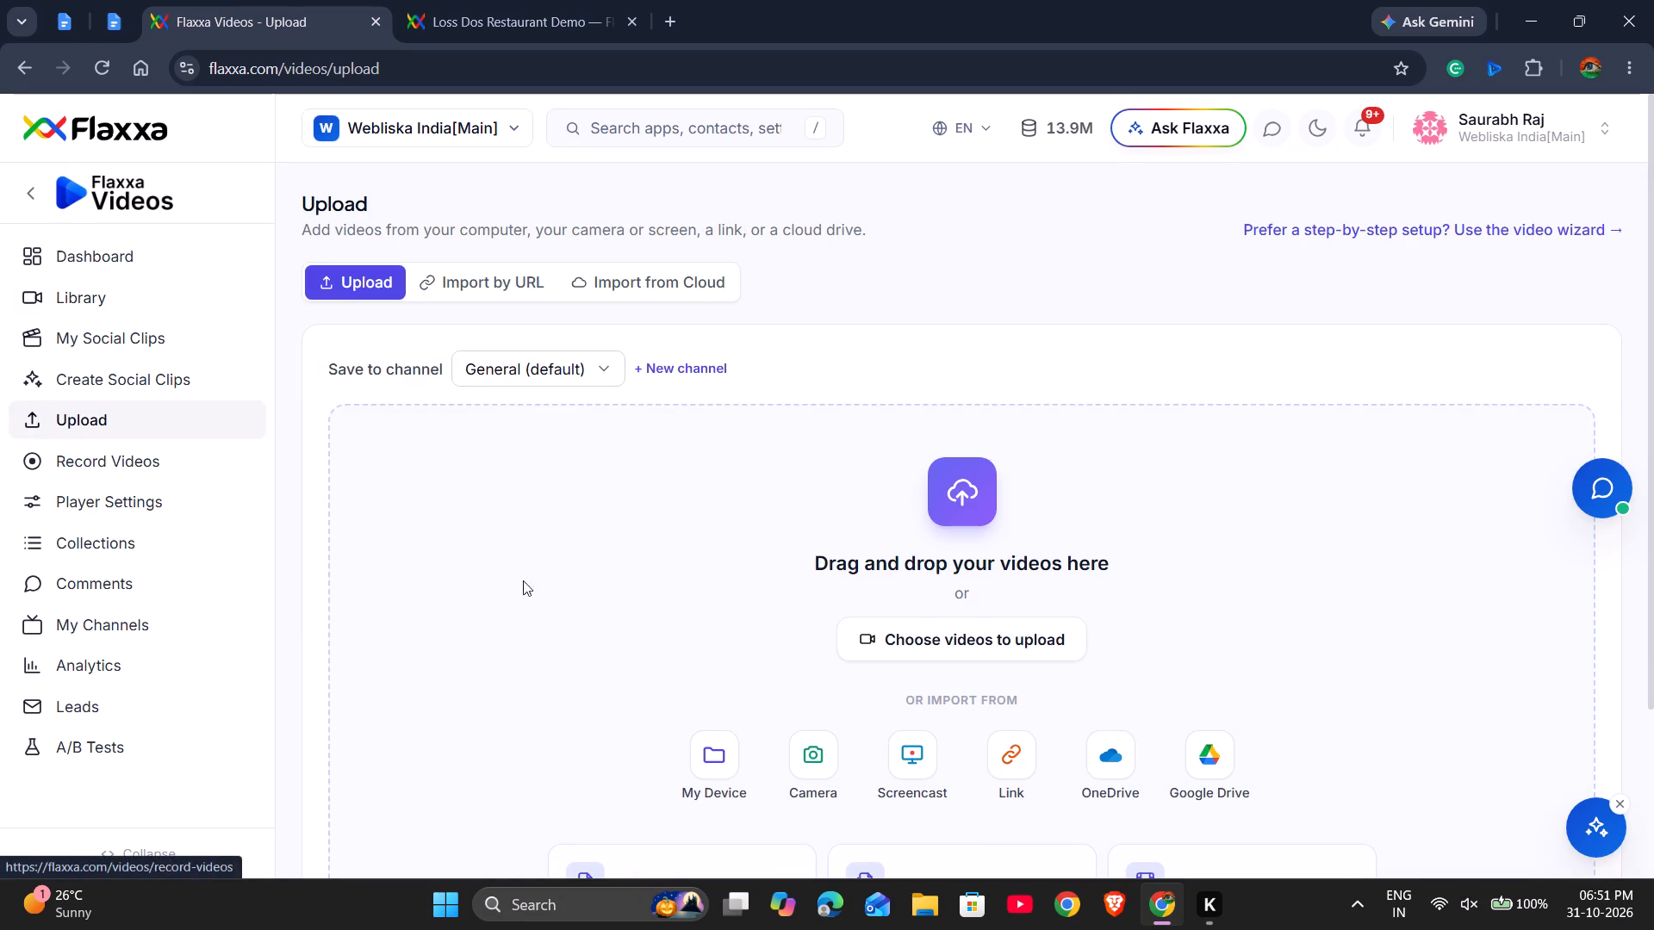
{"action": "left_click", "coordinate": [913, 759]}
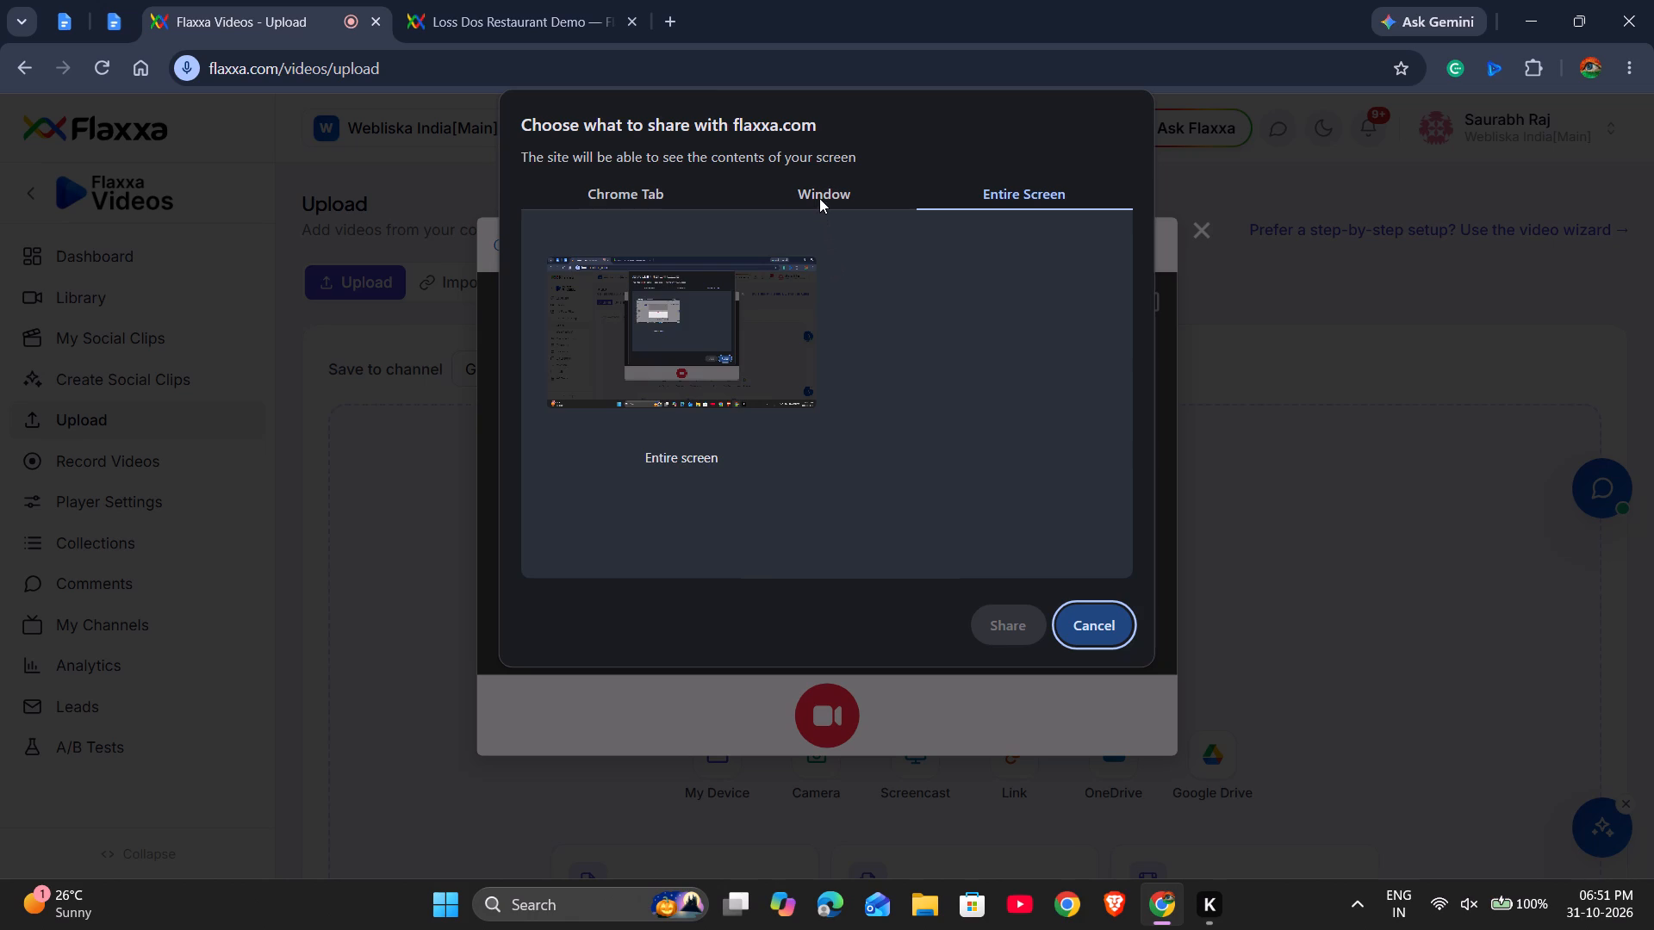
{"action": "left_click", "coordinate": [820, 197]}
{"action": "left_click", "coordinate": [636, 276]}
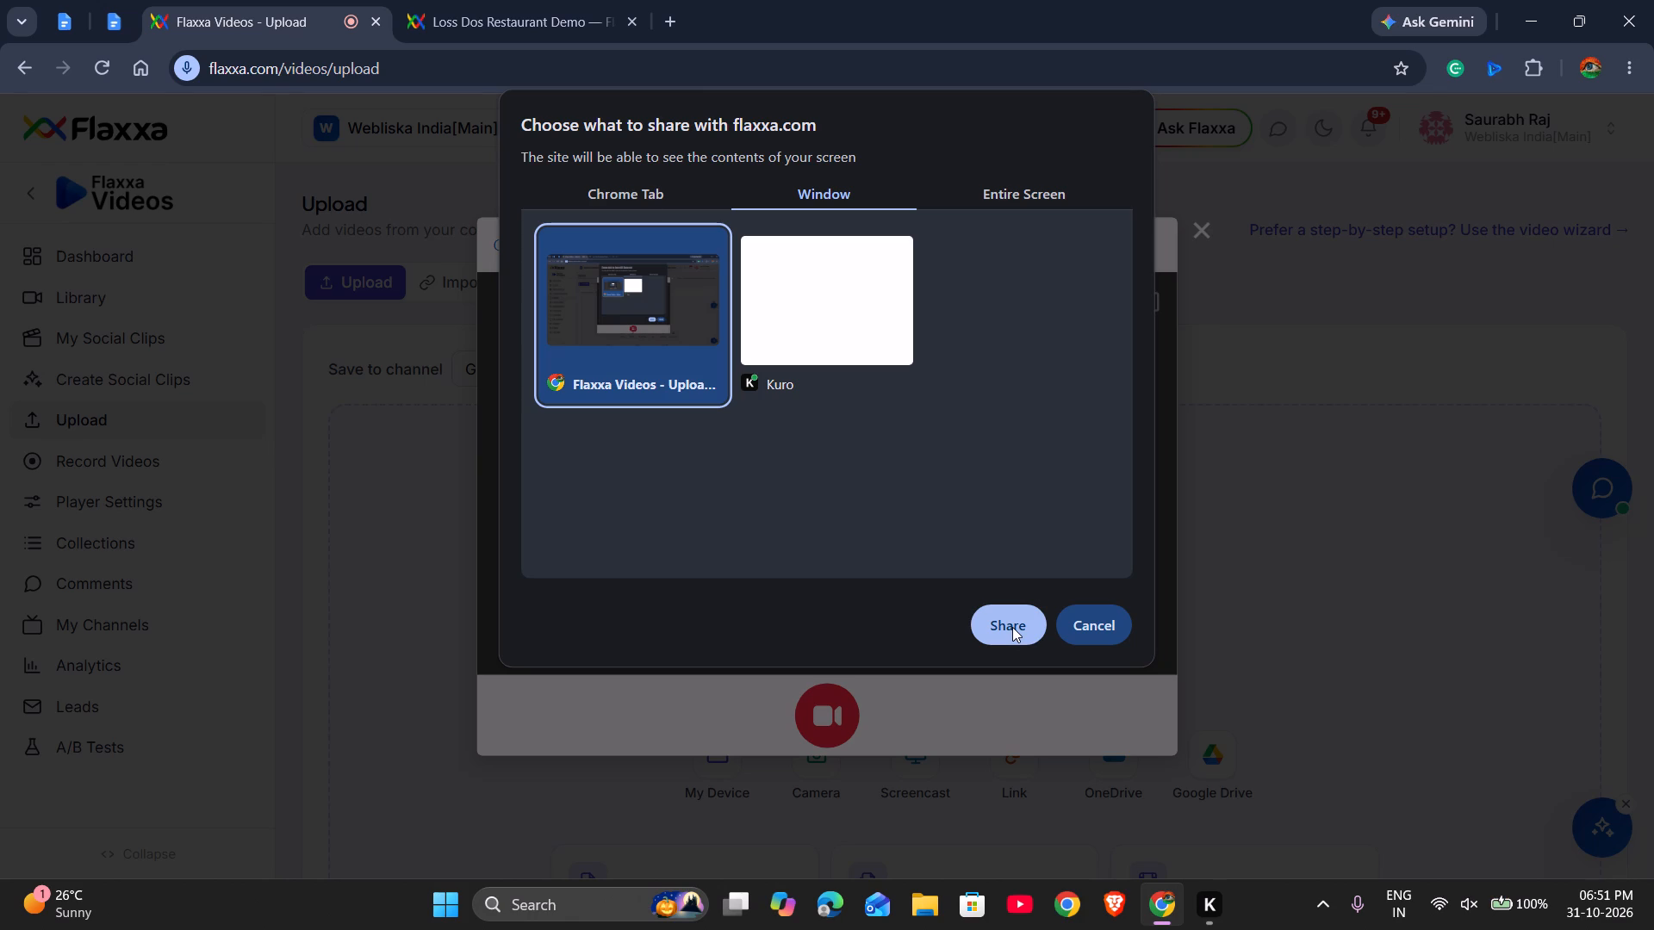
{"action": "left_click", "coordinate": [1012, 627]}
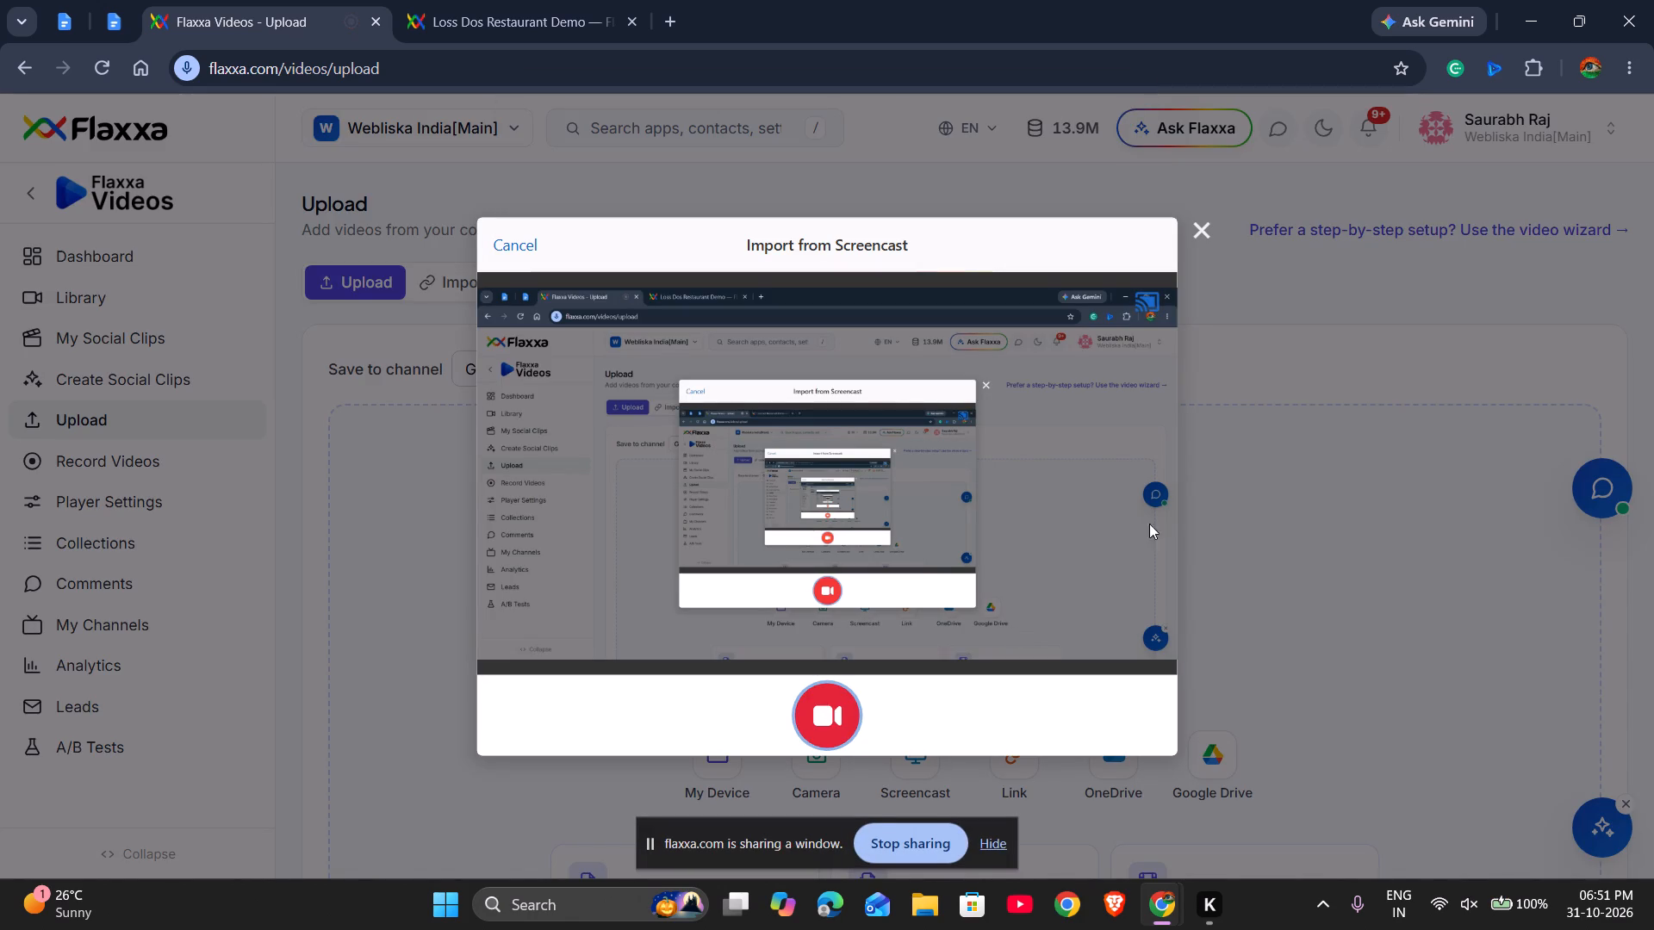
{"action": "left_click", "coordinate": [1322, 437]}
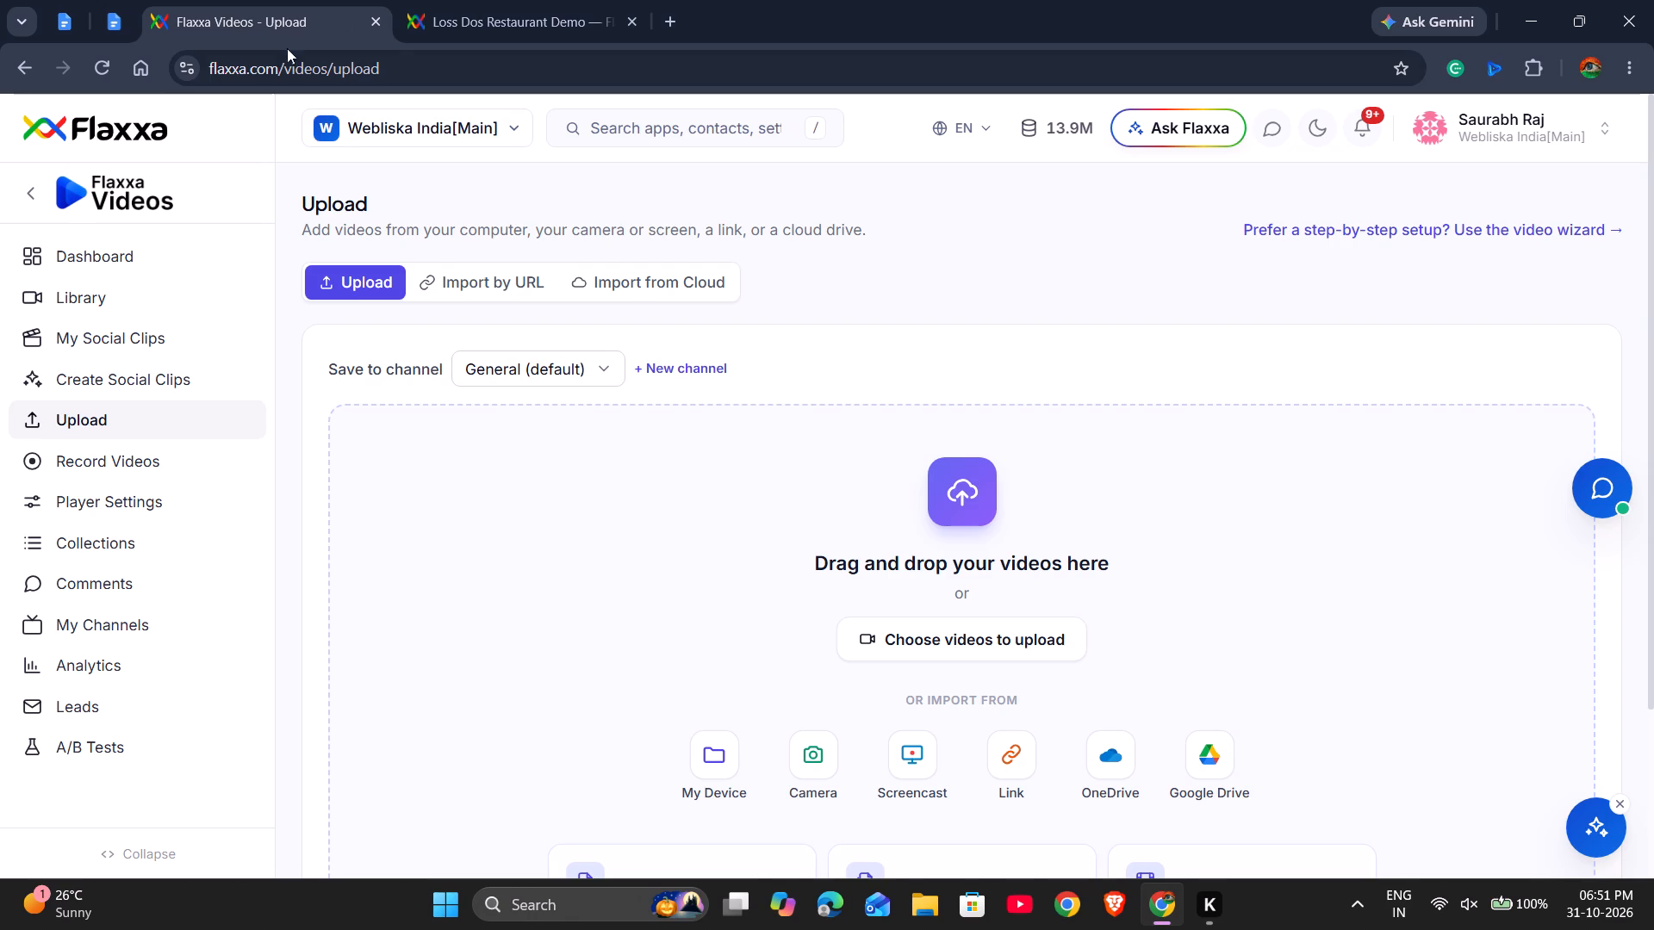
Read BUG-05 on the Google Drive app verification warning in the bug report.
{"action": "left_click", "coordinate": [114, 25]}
{"action": "scroll", "coordinate": [636, 530], "scroll_direction": "down", "scroll_amount": 2}
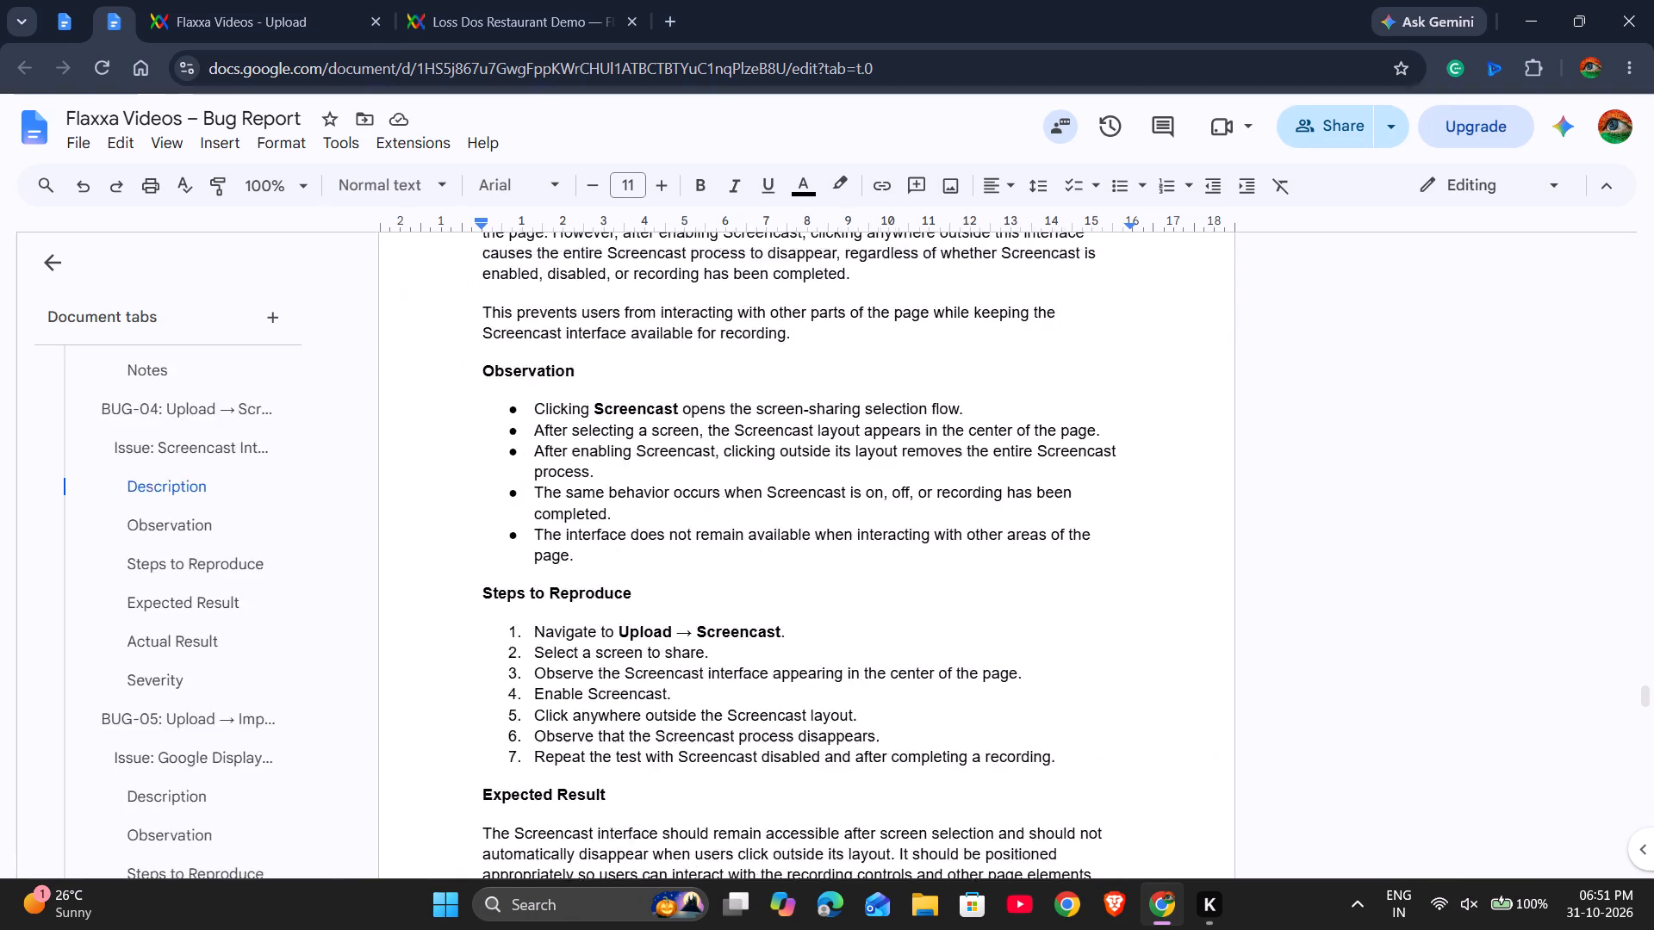
{"action": "scroll", "coordinate": [636, 530], "scroll_direction": "down", "scroll_amount": 8}
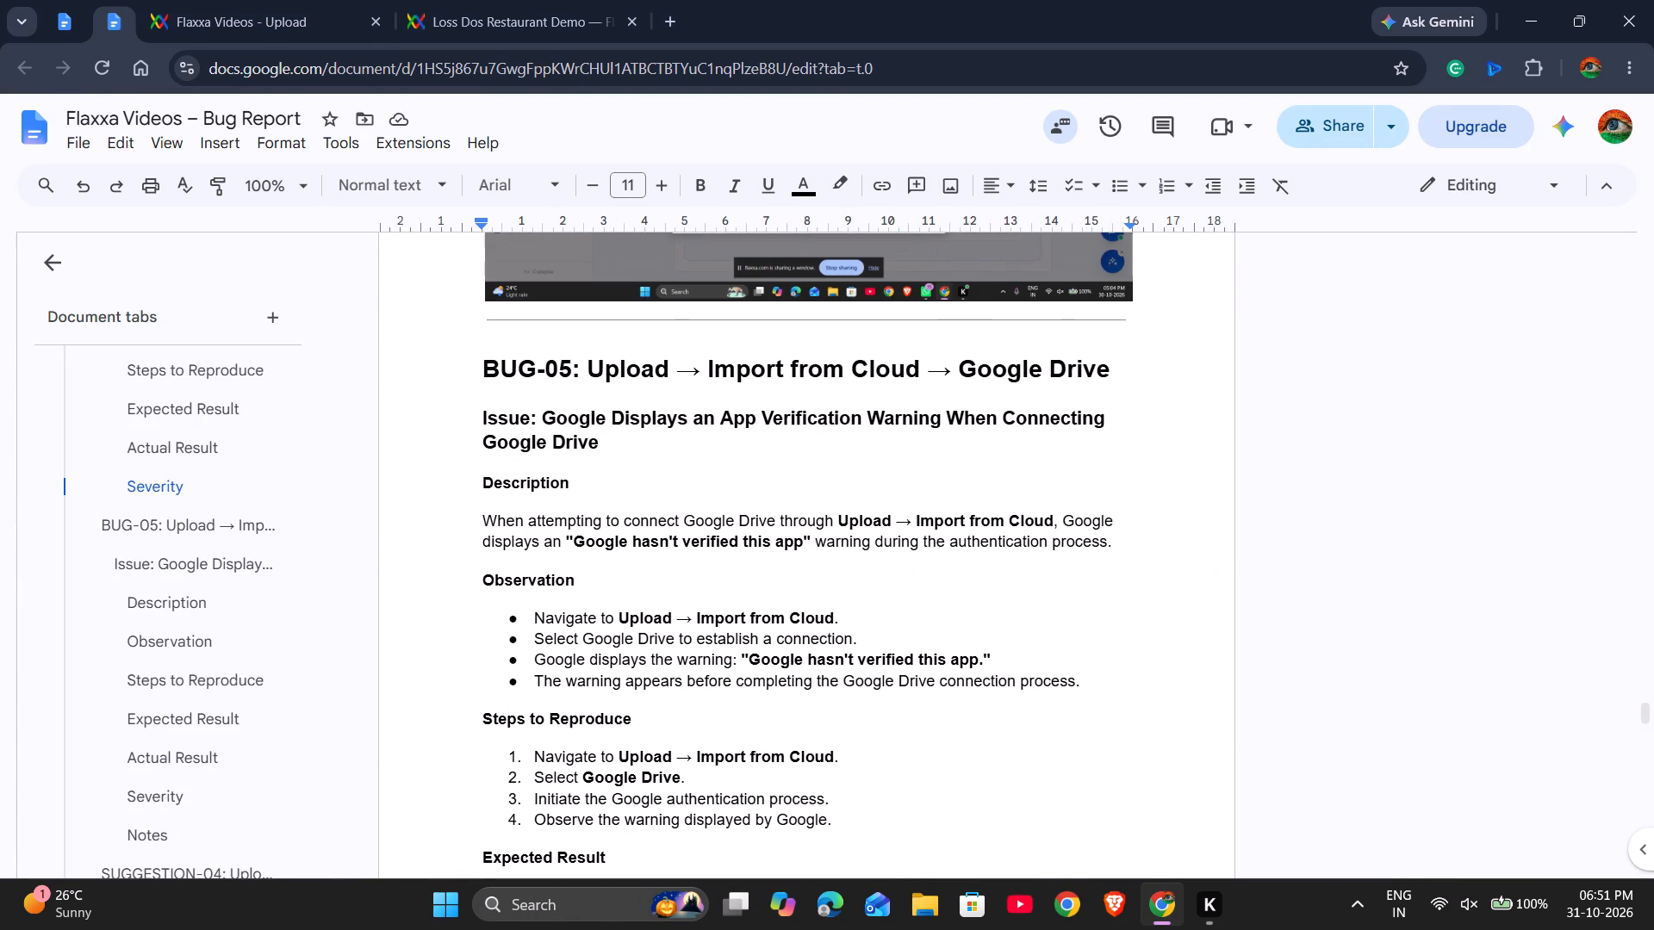
{"action": "scroll", "coordinate": [636, 530], "scroll_direction": "down", "scroll_amount": 2}
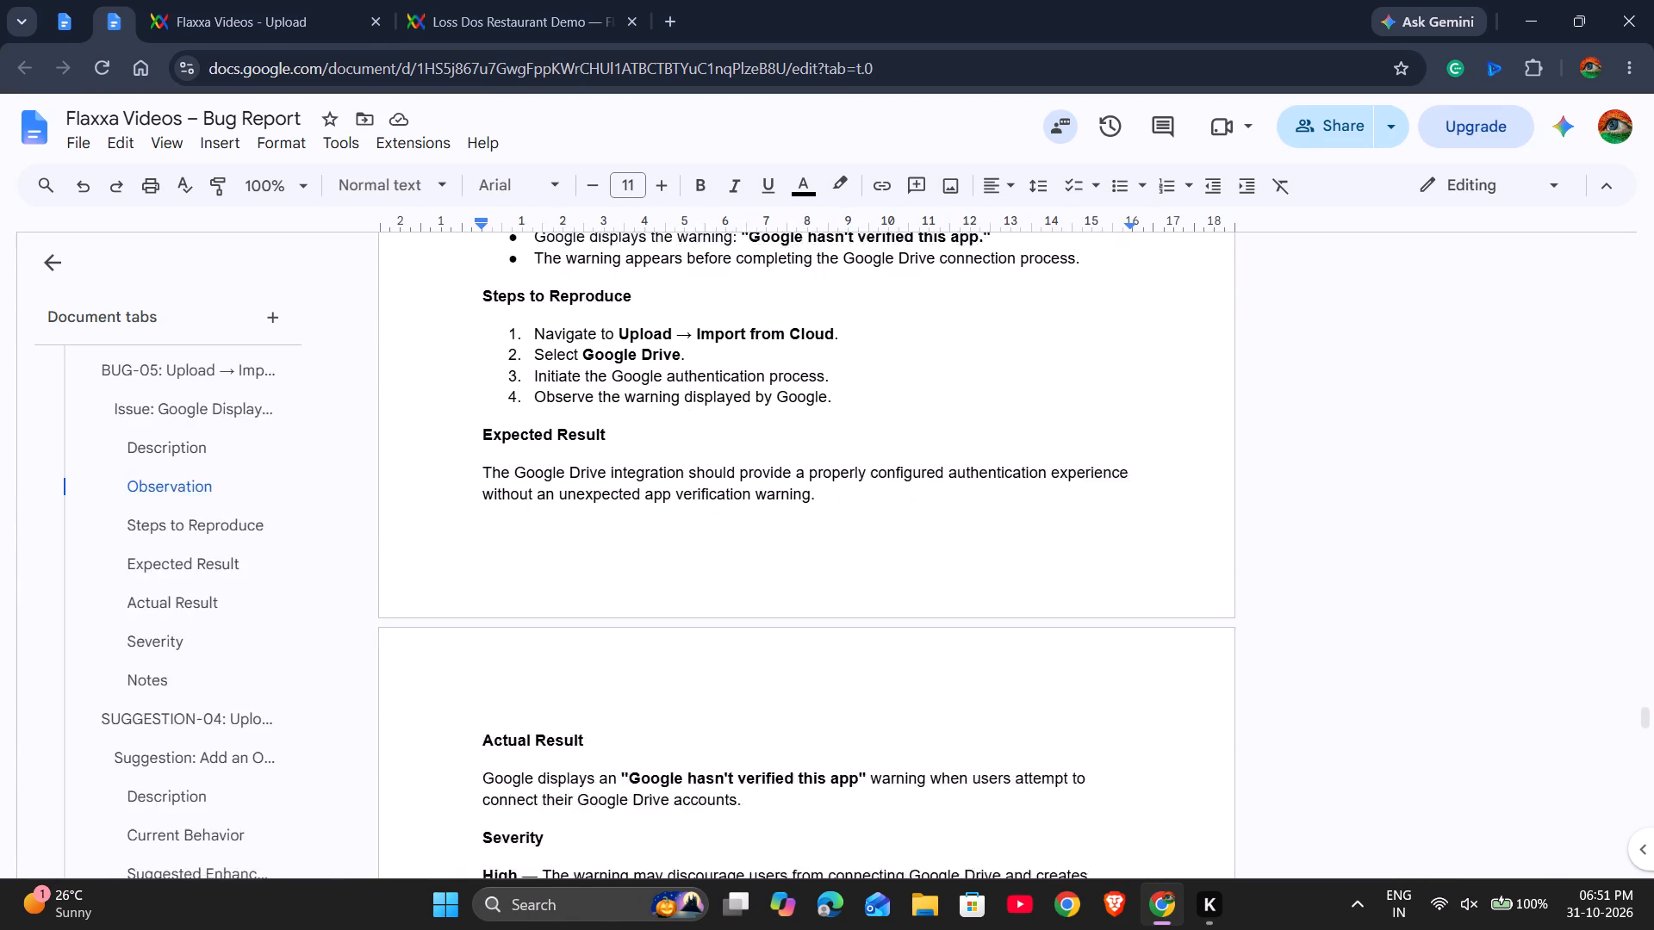
{"action": "scroll", "coordinate": [636, 530], "scroll_direction": "down", "scroll_amount": 1}
Check the Google Drive connection under Import from Cloud on the Flaxxa Videos Upload page.
{"action": "left_click", "coordinate": [187, 0]}
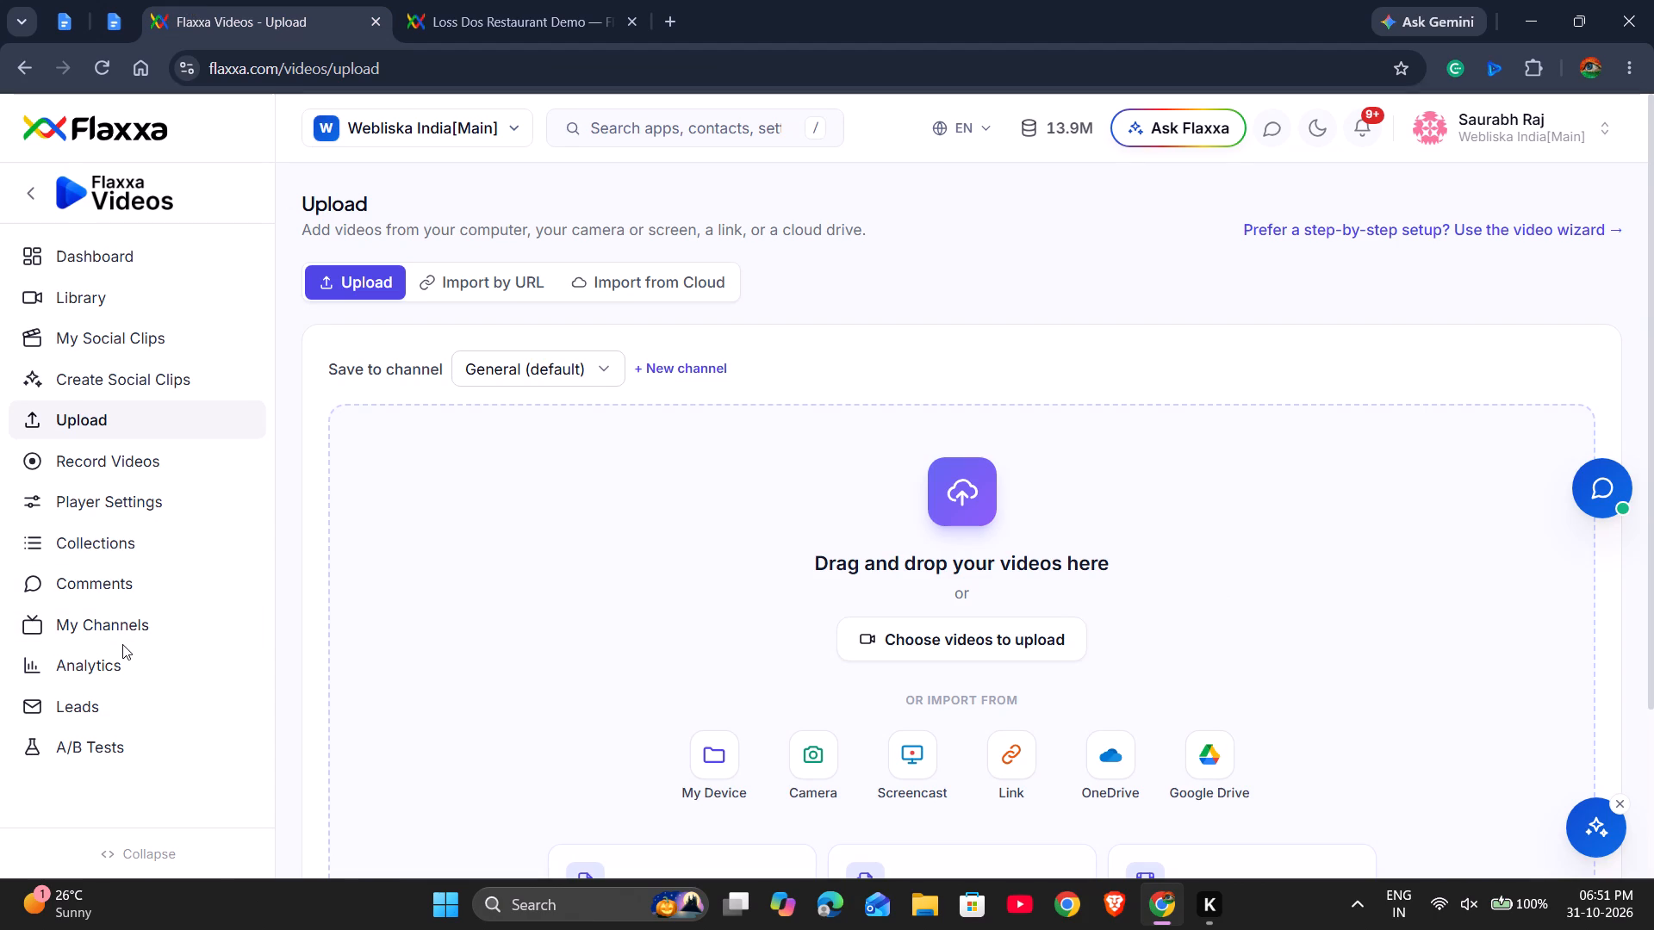
{"action": "left_click", "coordinate": [617, 285]}
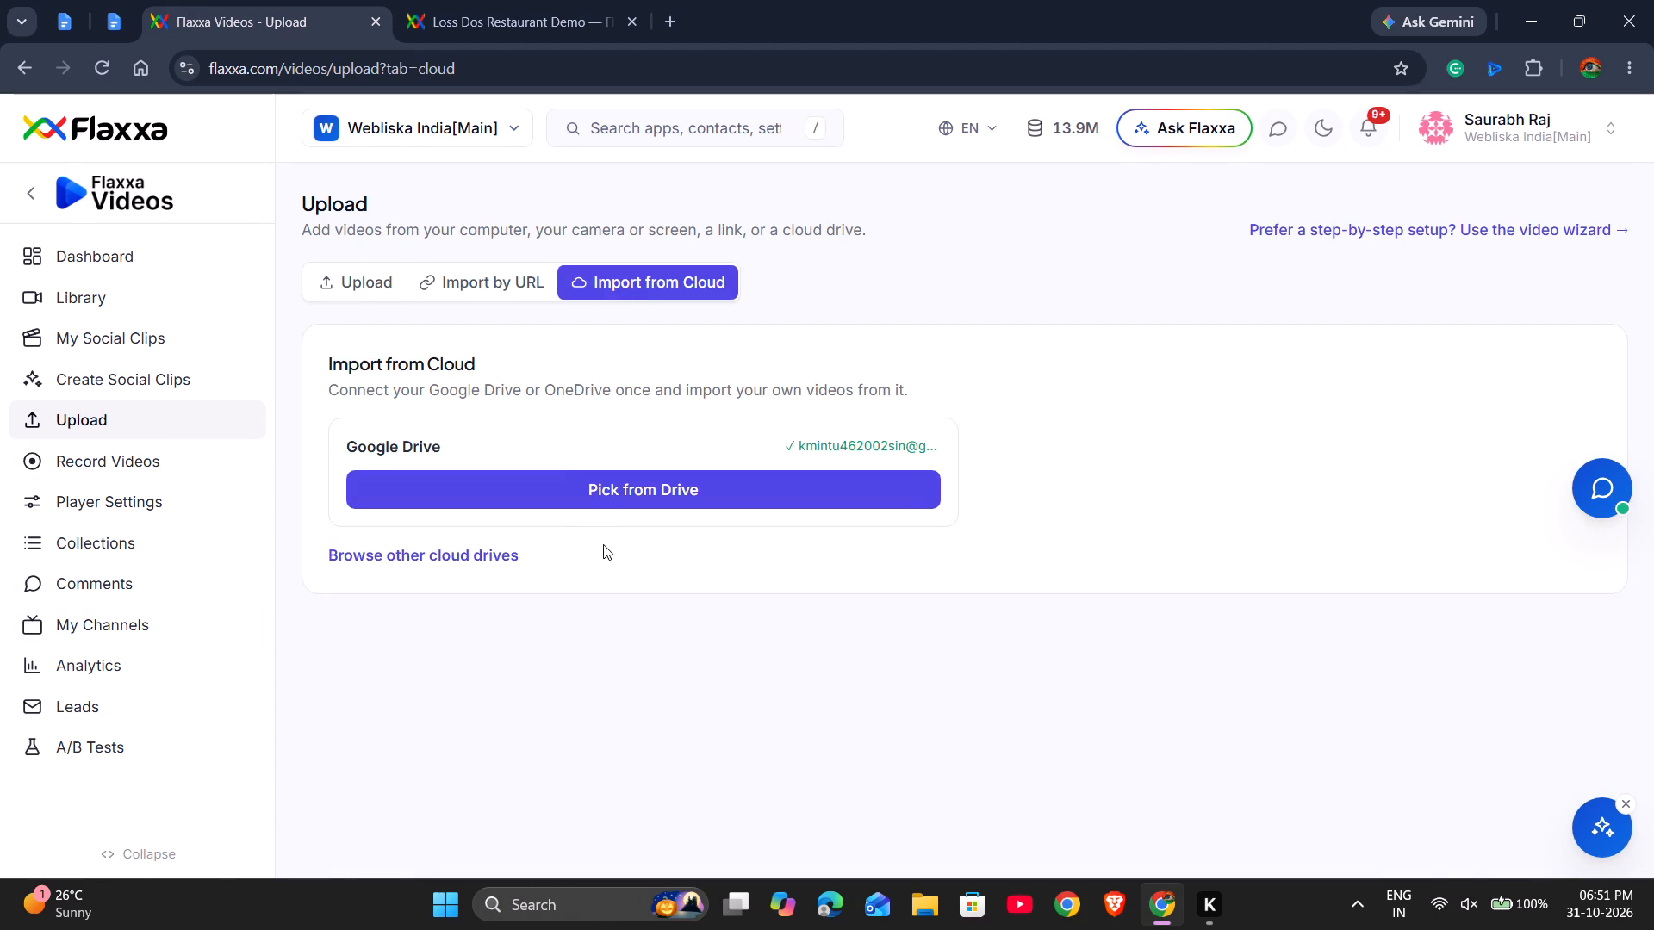
Read SUGGESTION-04 on disconnecting Google Drive and SUGGESTION-05 on A/B test results in the bug report.
{"action": "left_click", "coordinate": [123, 21]}
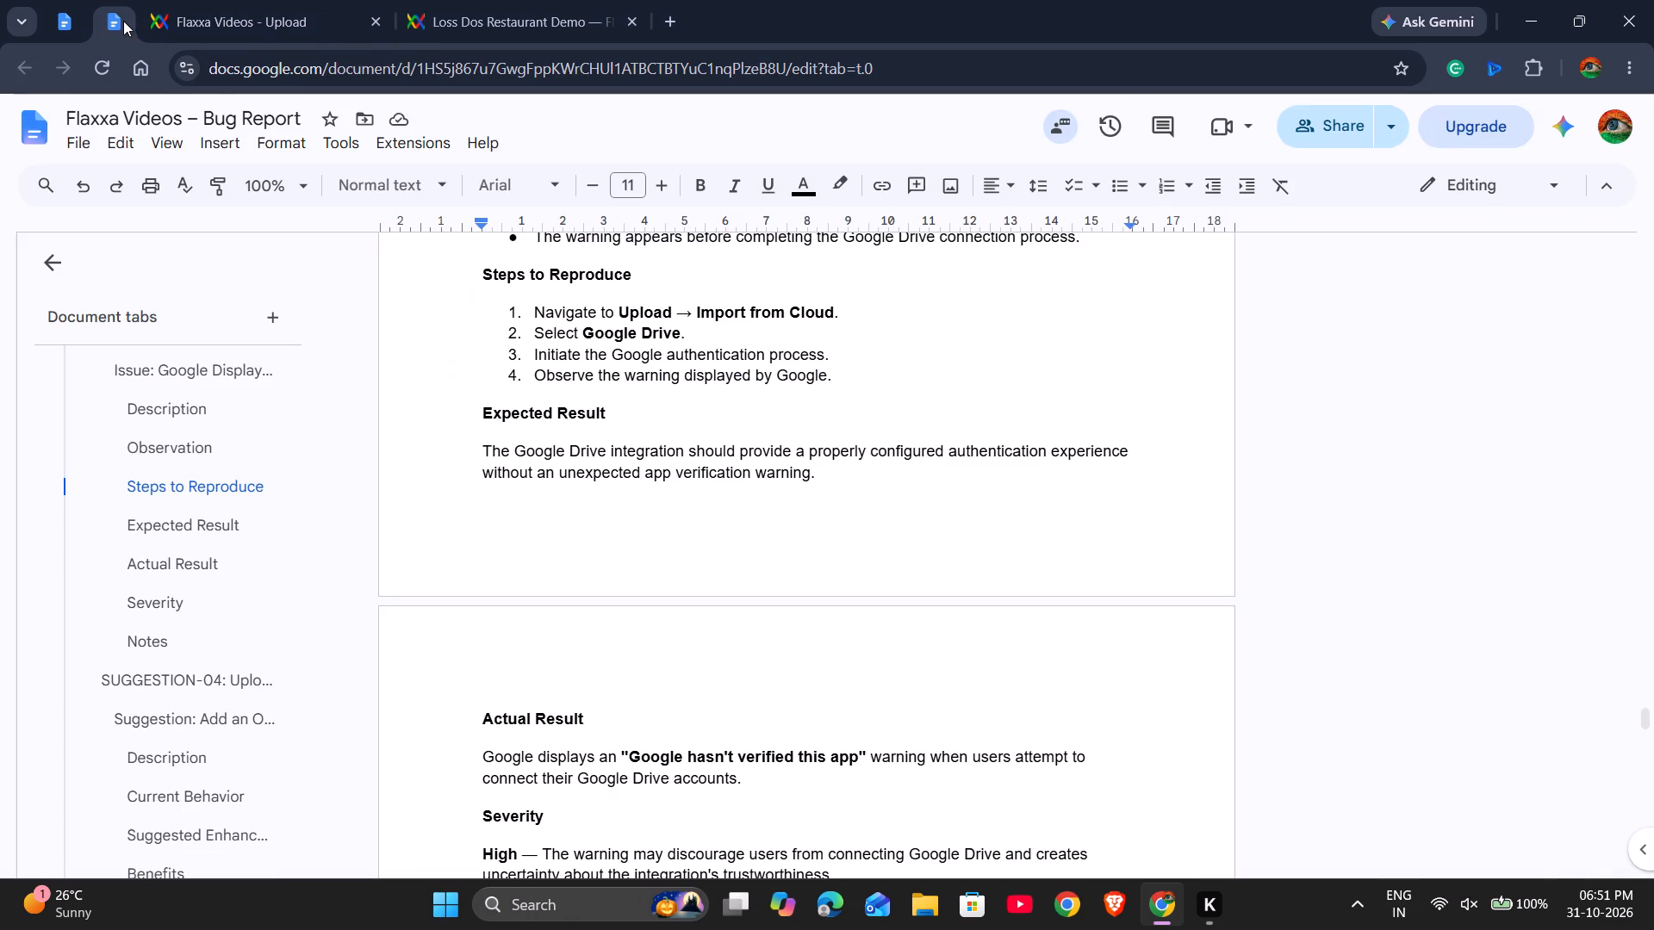
{"action": "scroll", "coordinate": [643, 494], "scroll_direction": "down", "scroll_amount": 9}
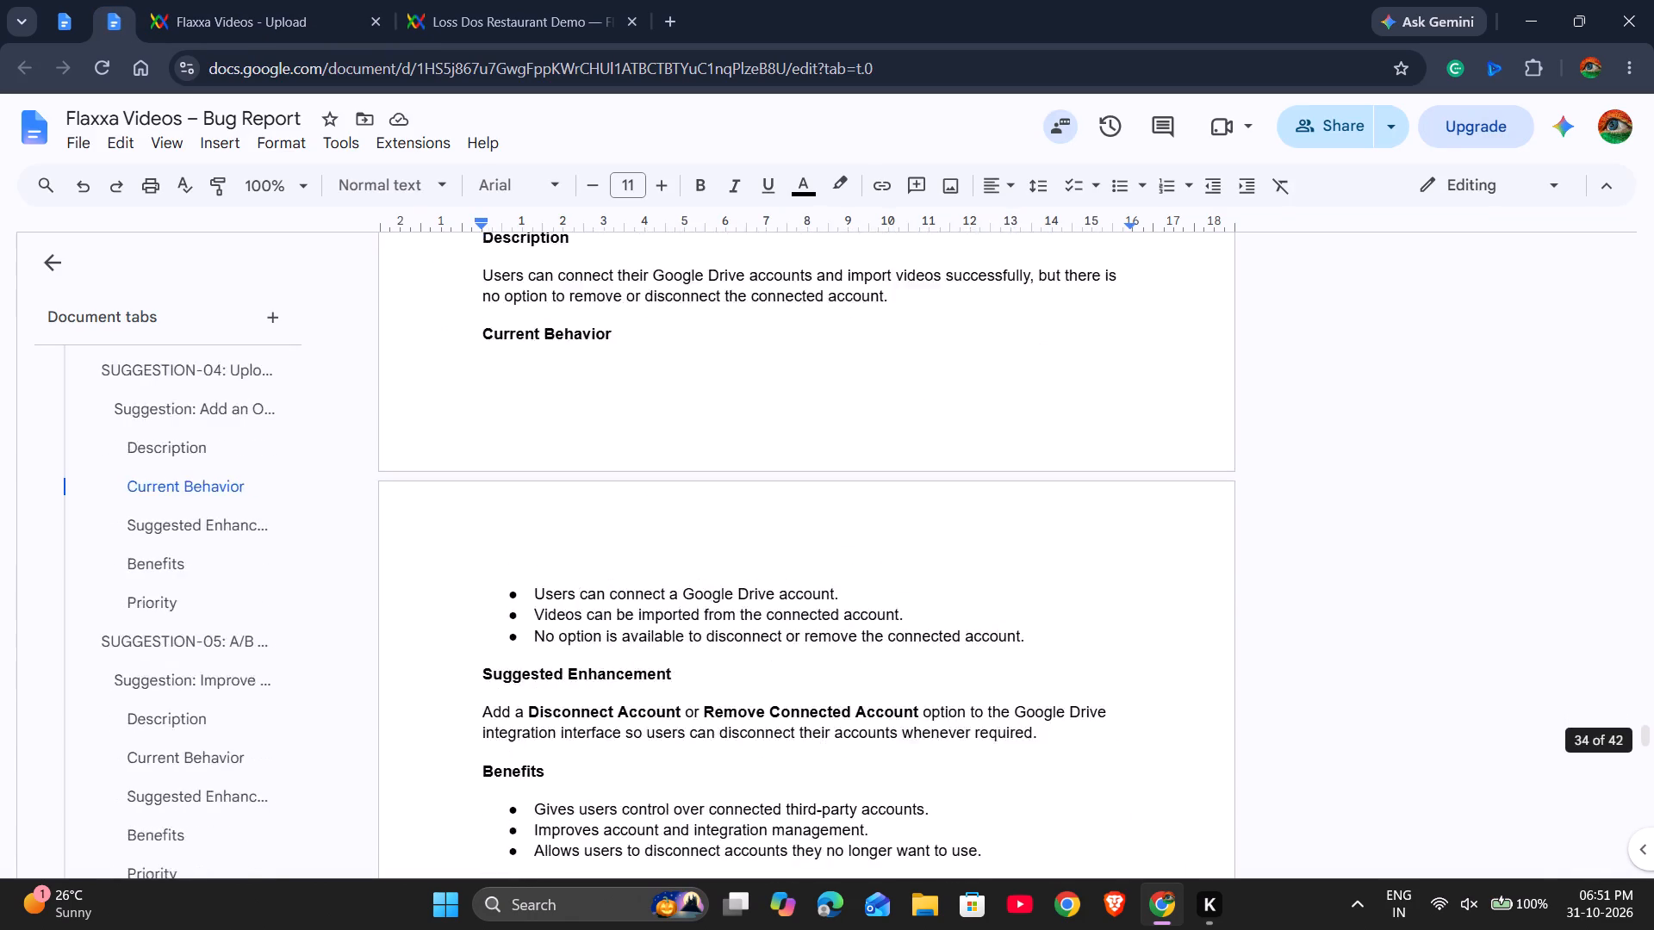
{"action": "scroll", "coordinate": [643, 494], "scroll_direction": "down", "scroll_amount": 4}
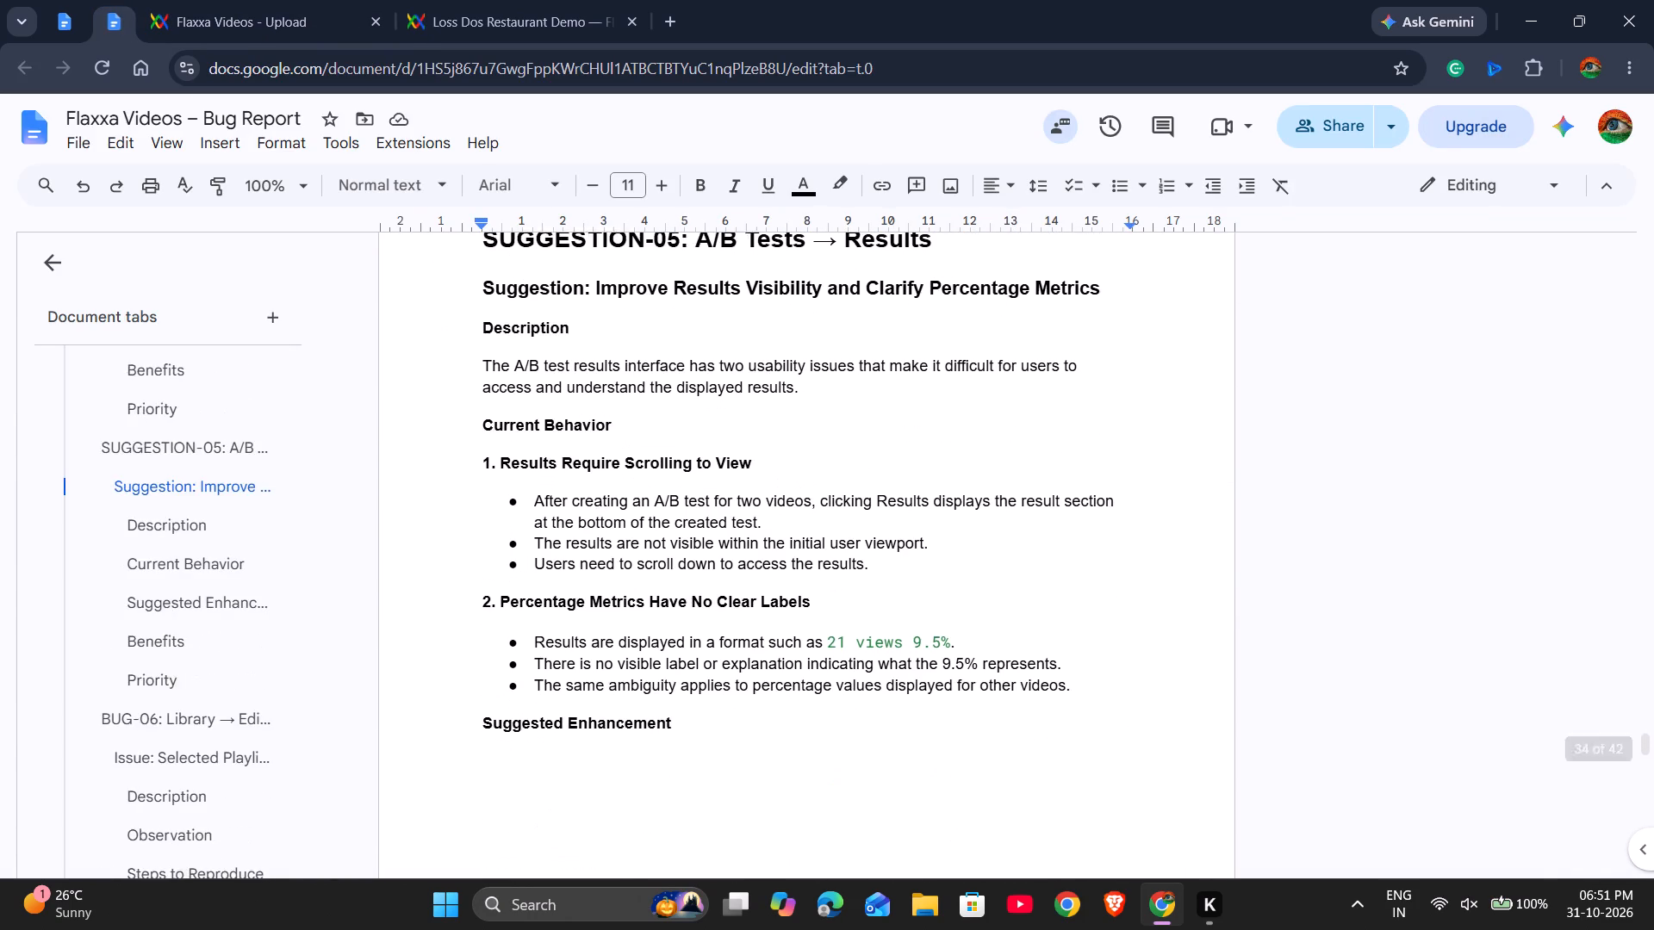
{"action": "scroll", "coordinate": [643, 494], "scroll_direction": "down", "scroll_amount": 1}
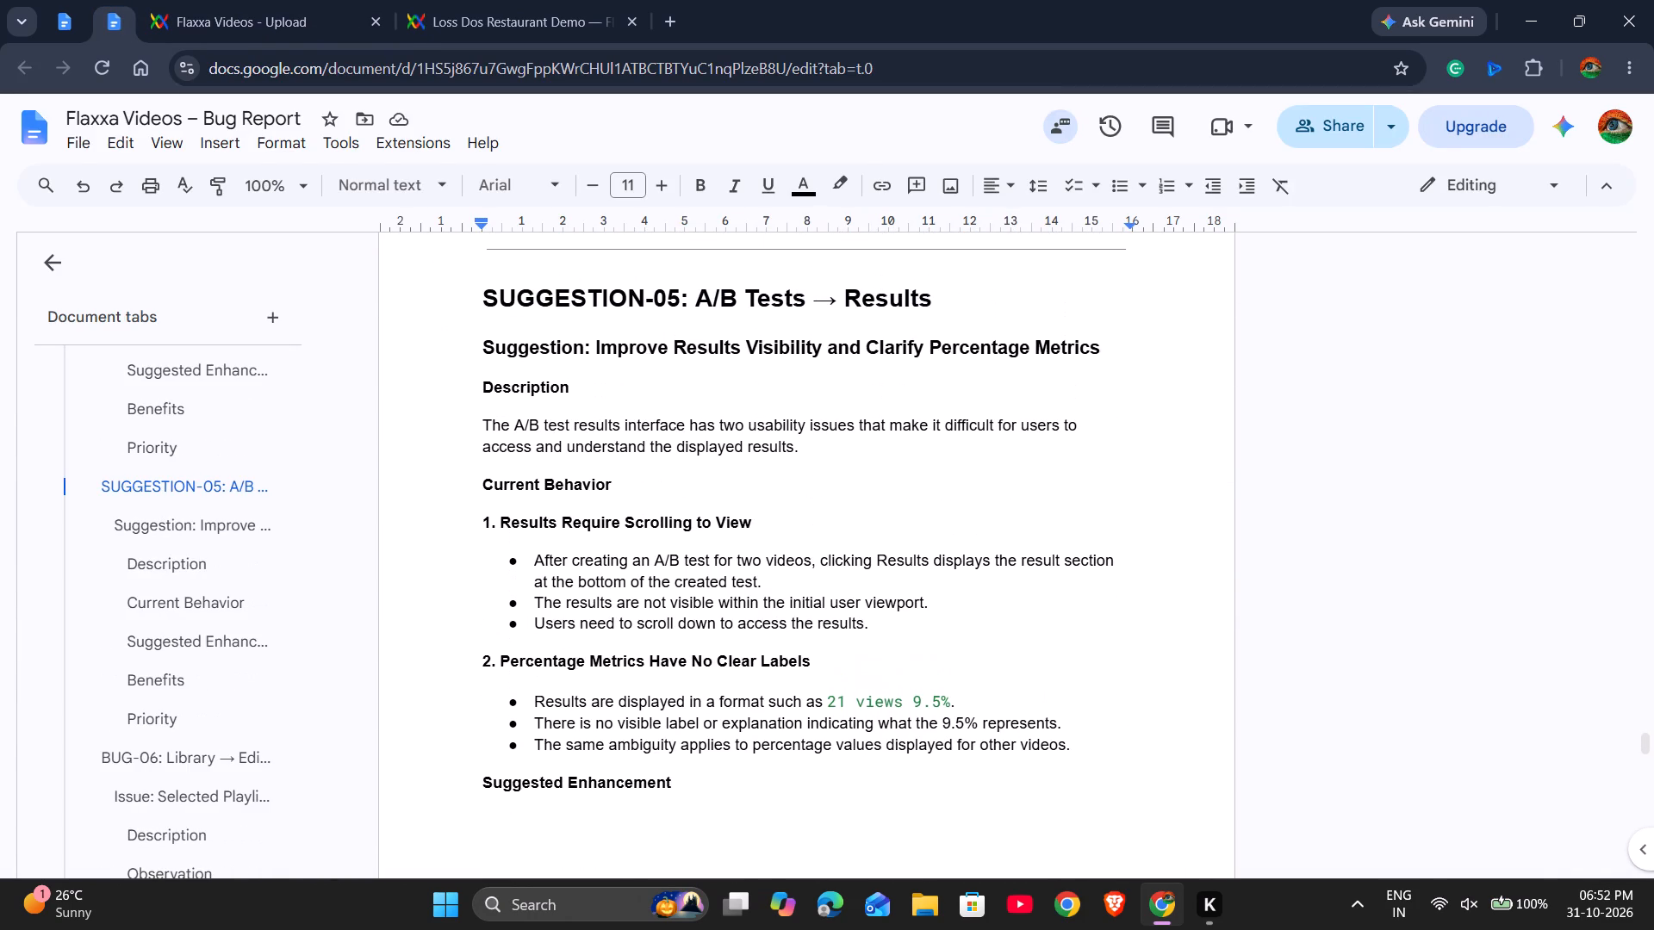
Show the results of Test 1 in A/B Tests and examine their visibility and percentage labels.
{"action": "left_click", "coordinate": [252, 1]}
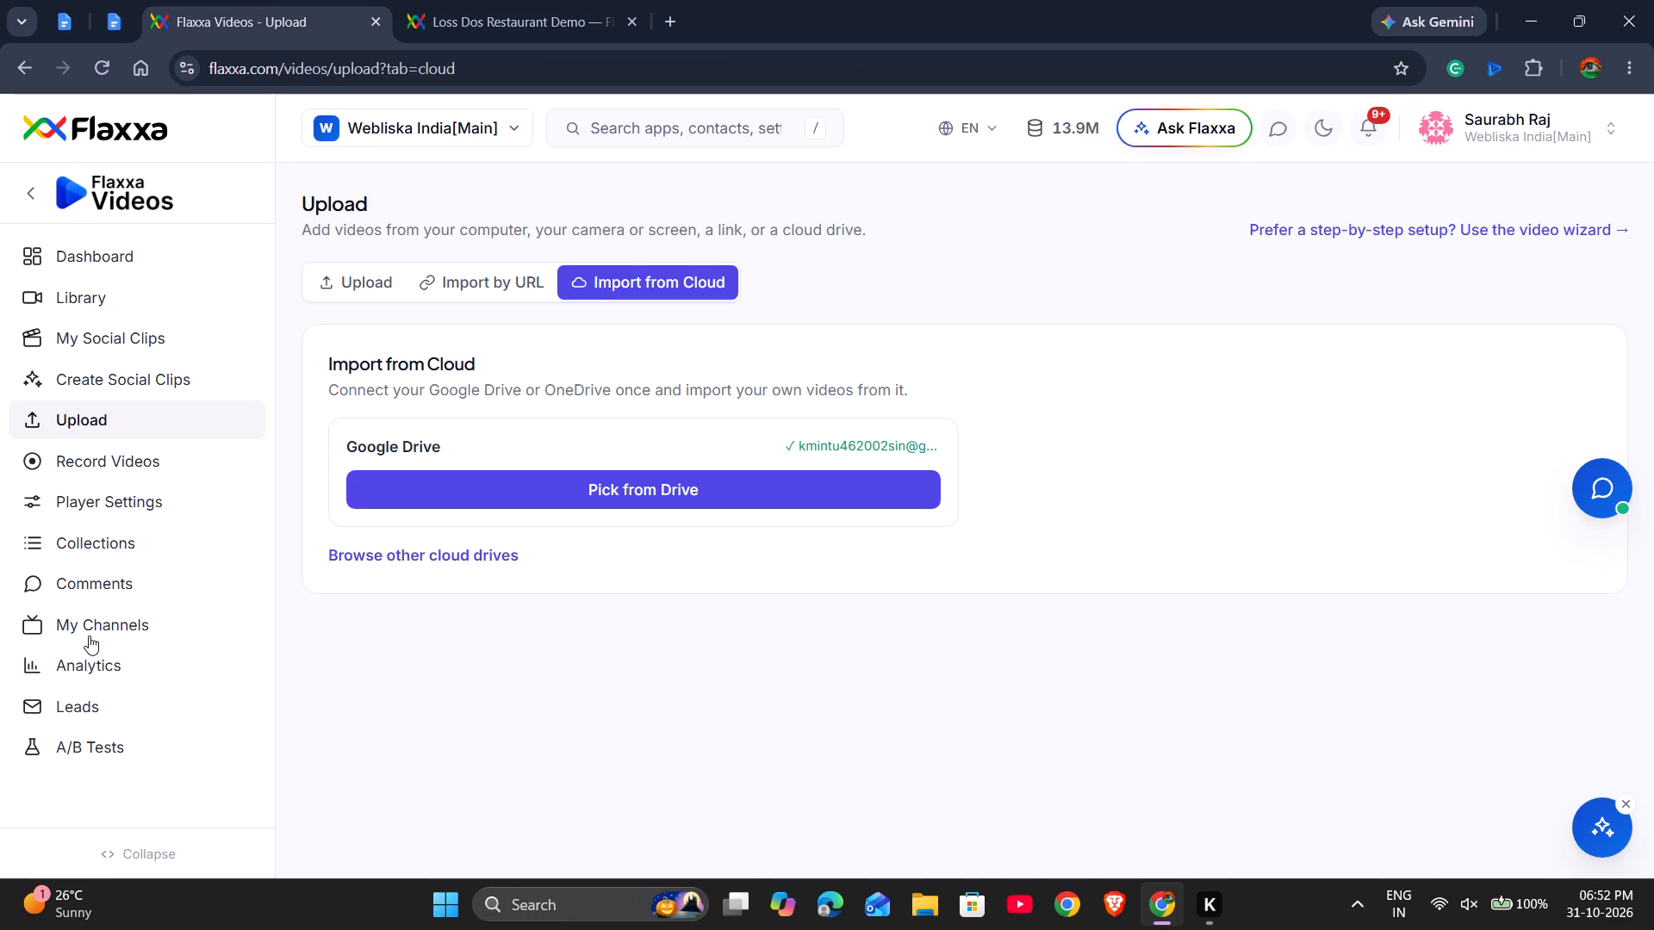
{"action": "left_click", "coordinate": [138, 749]}
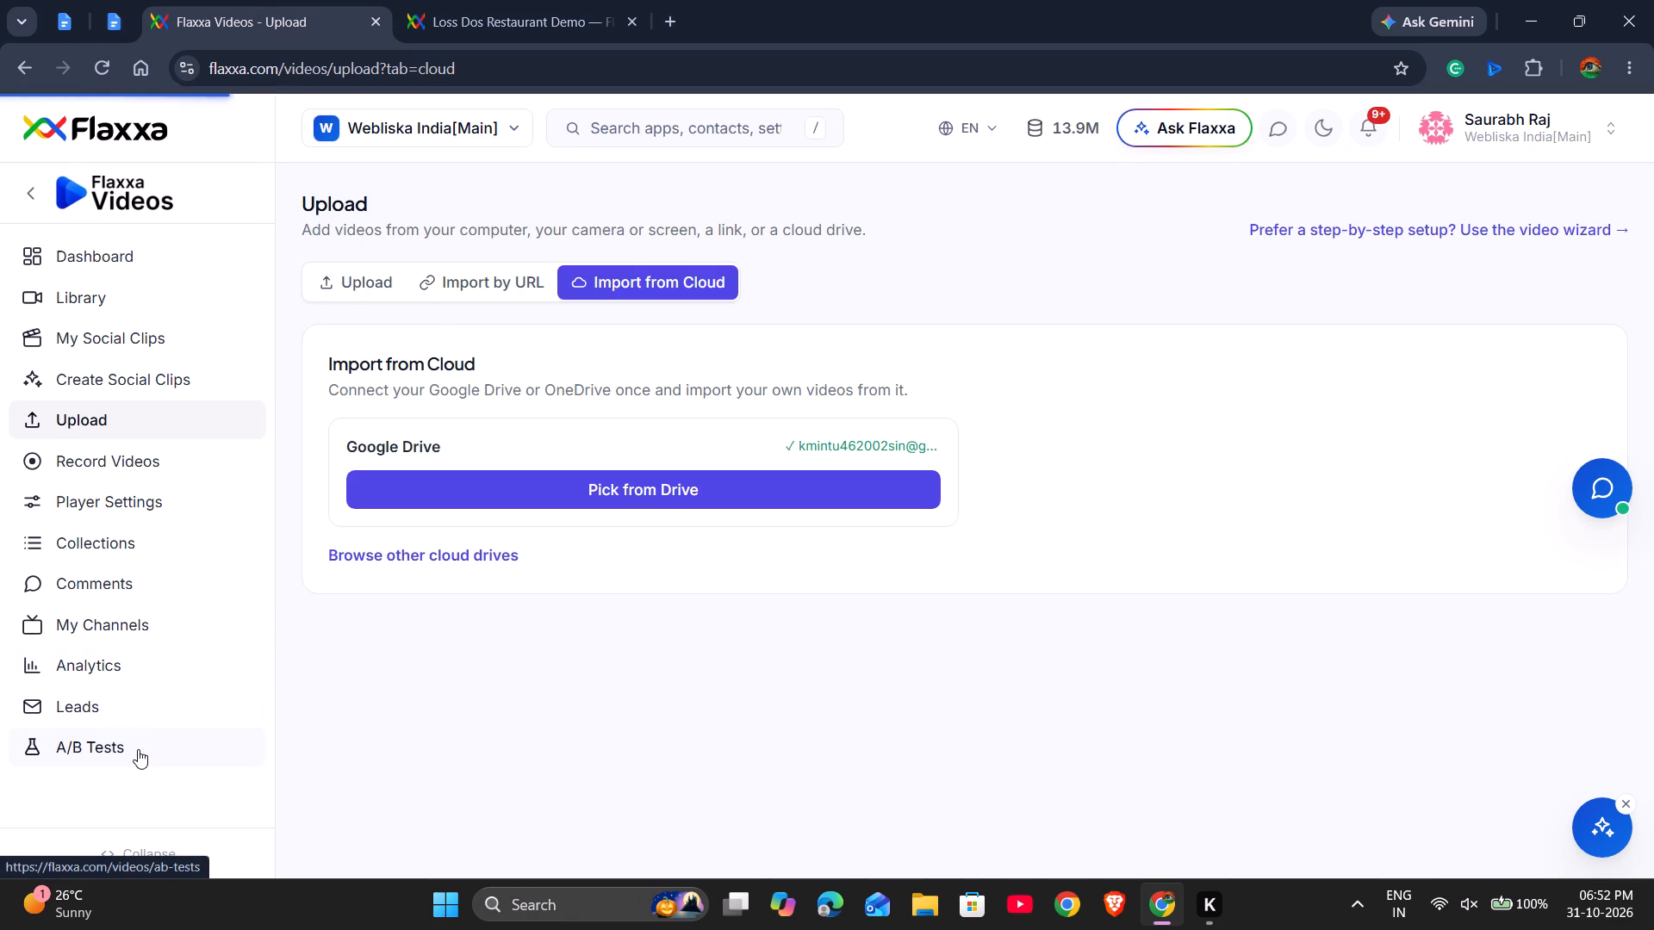
{"action": "scroll", "coordinate": [949, 663], "scroll_direction": "down", "scroll_amount": 3}
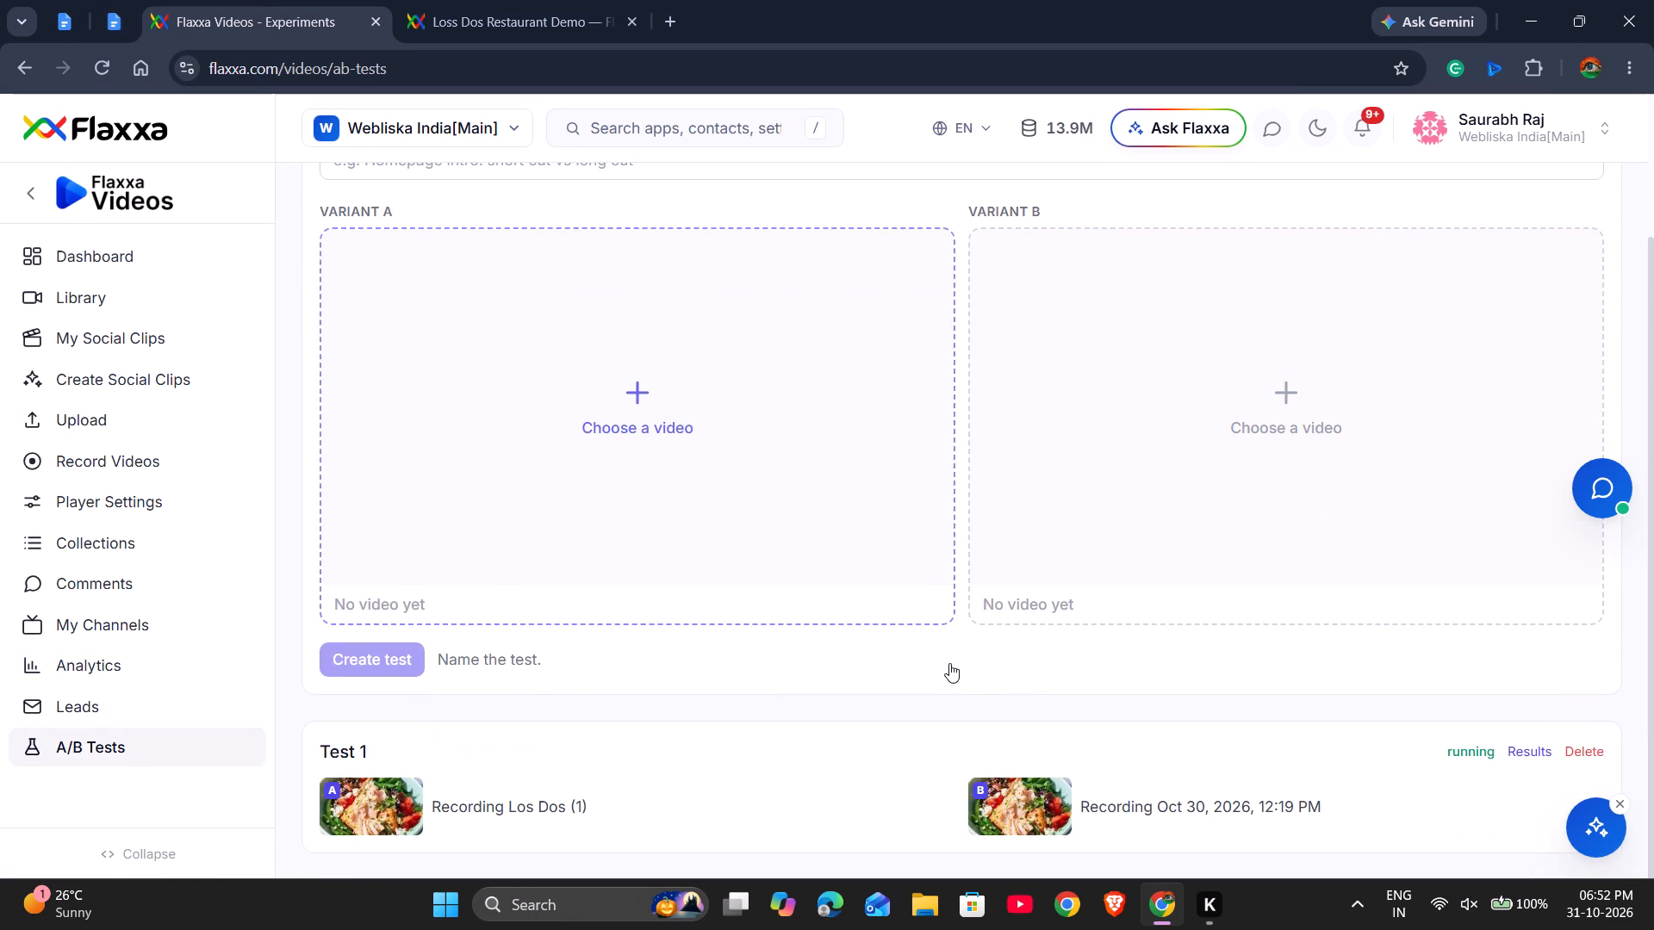
{"action": "scroll", "coordinate": [949, 663], "scroll_direction": "down", "scroll_amount": 1}
{"action": "left_click", "coordinate": [1527, 752]}
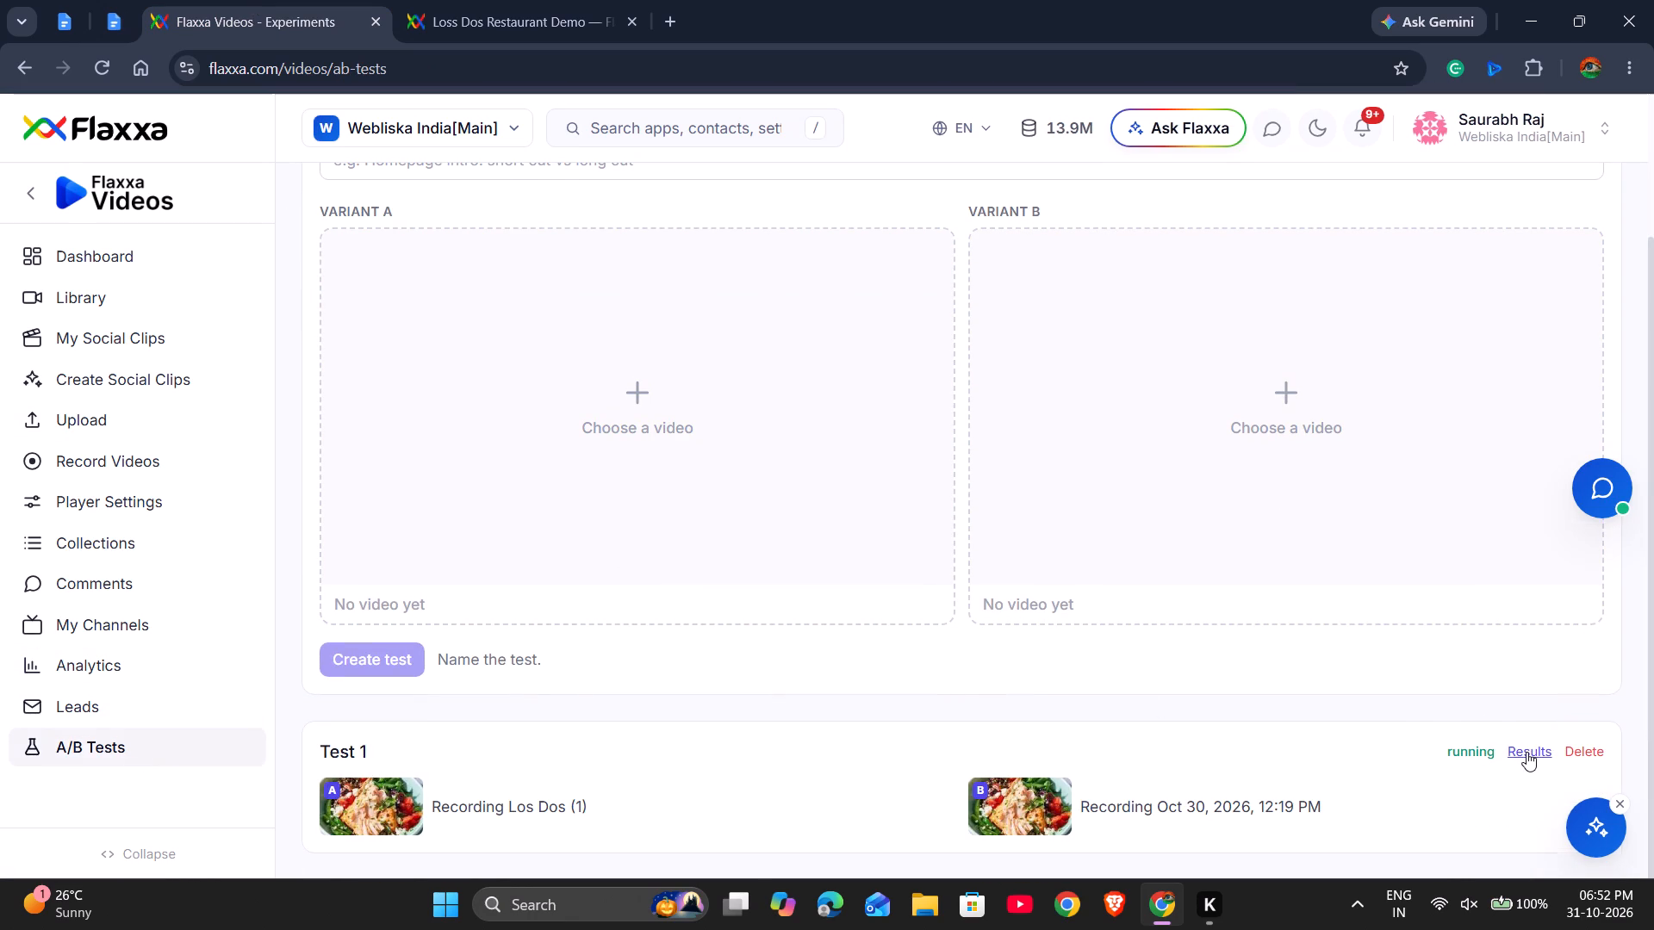
{"action": "scroll", "coordinate": [1077, 703], "scroll_direction": "down", "scroll_amount": 2}
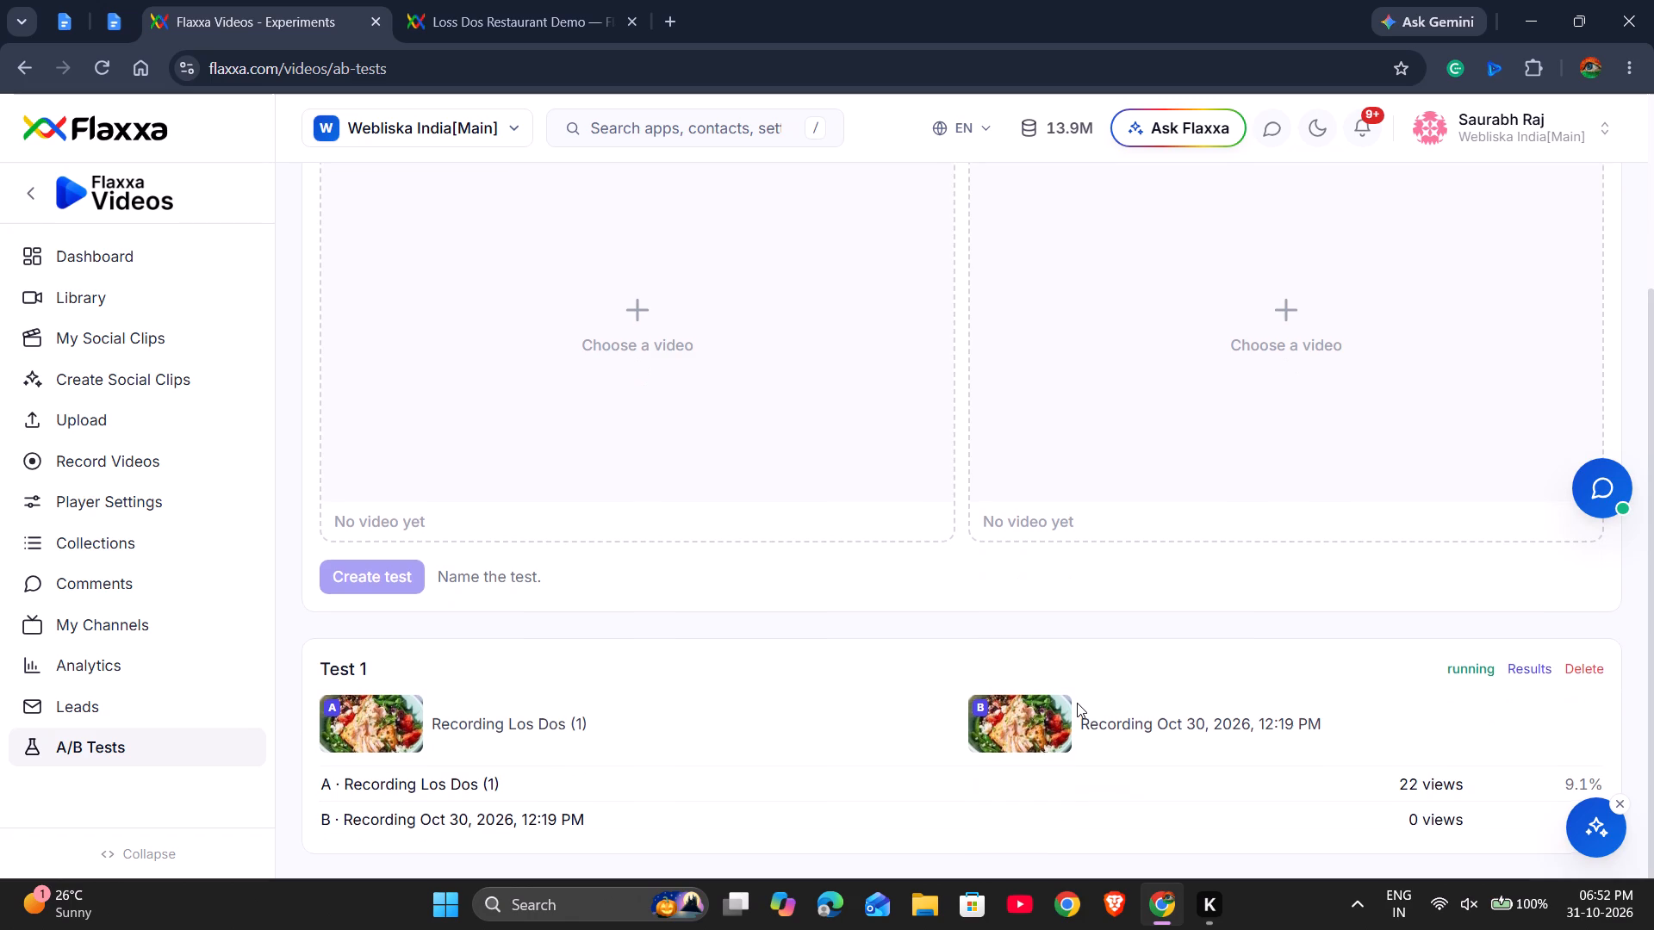
{"action": "scroll", "coordinate": [1077, 703], "scroll_direction": "down", "scroll_amount": 1}
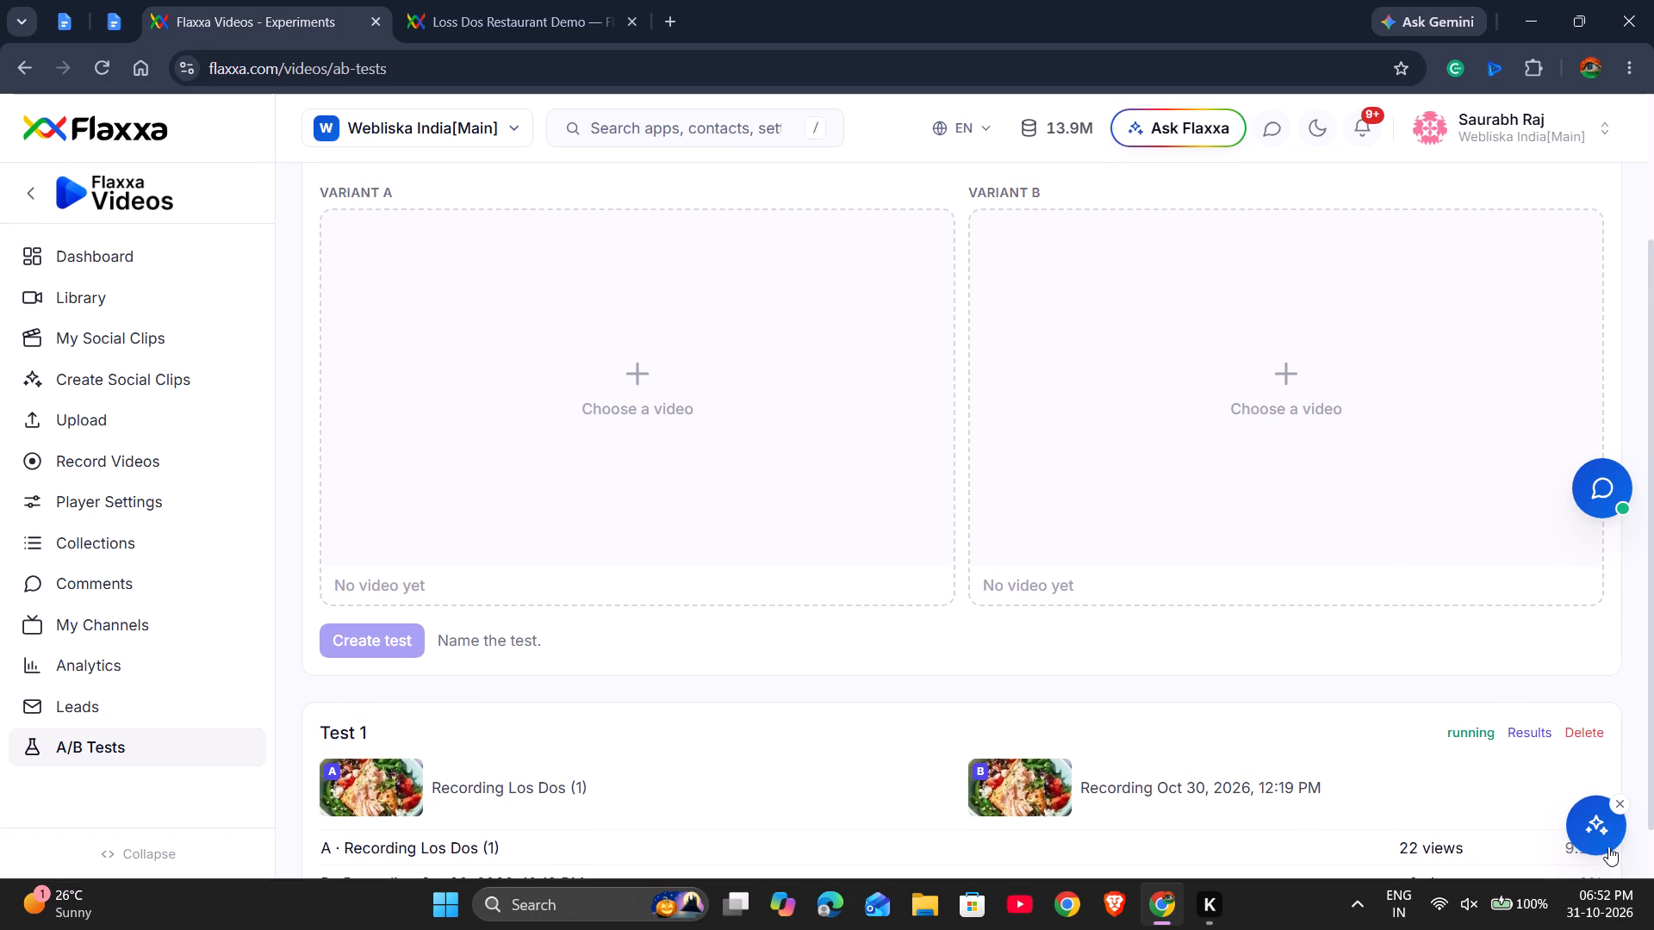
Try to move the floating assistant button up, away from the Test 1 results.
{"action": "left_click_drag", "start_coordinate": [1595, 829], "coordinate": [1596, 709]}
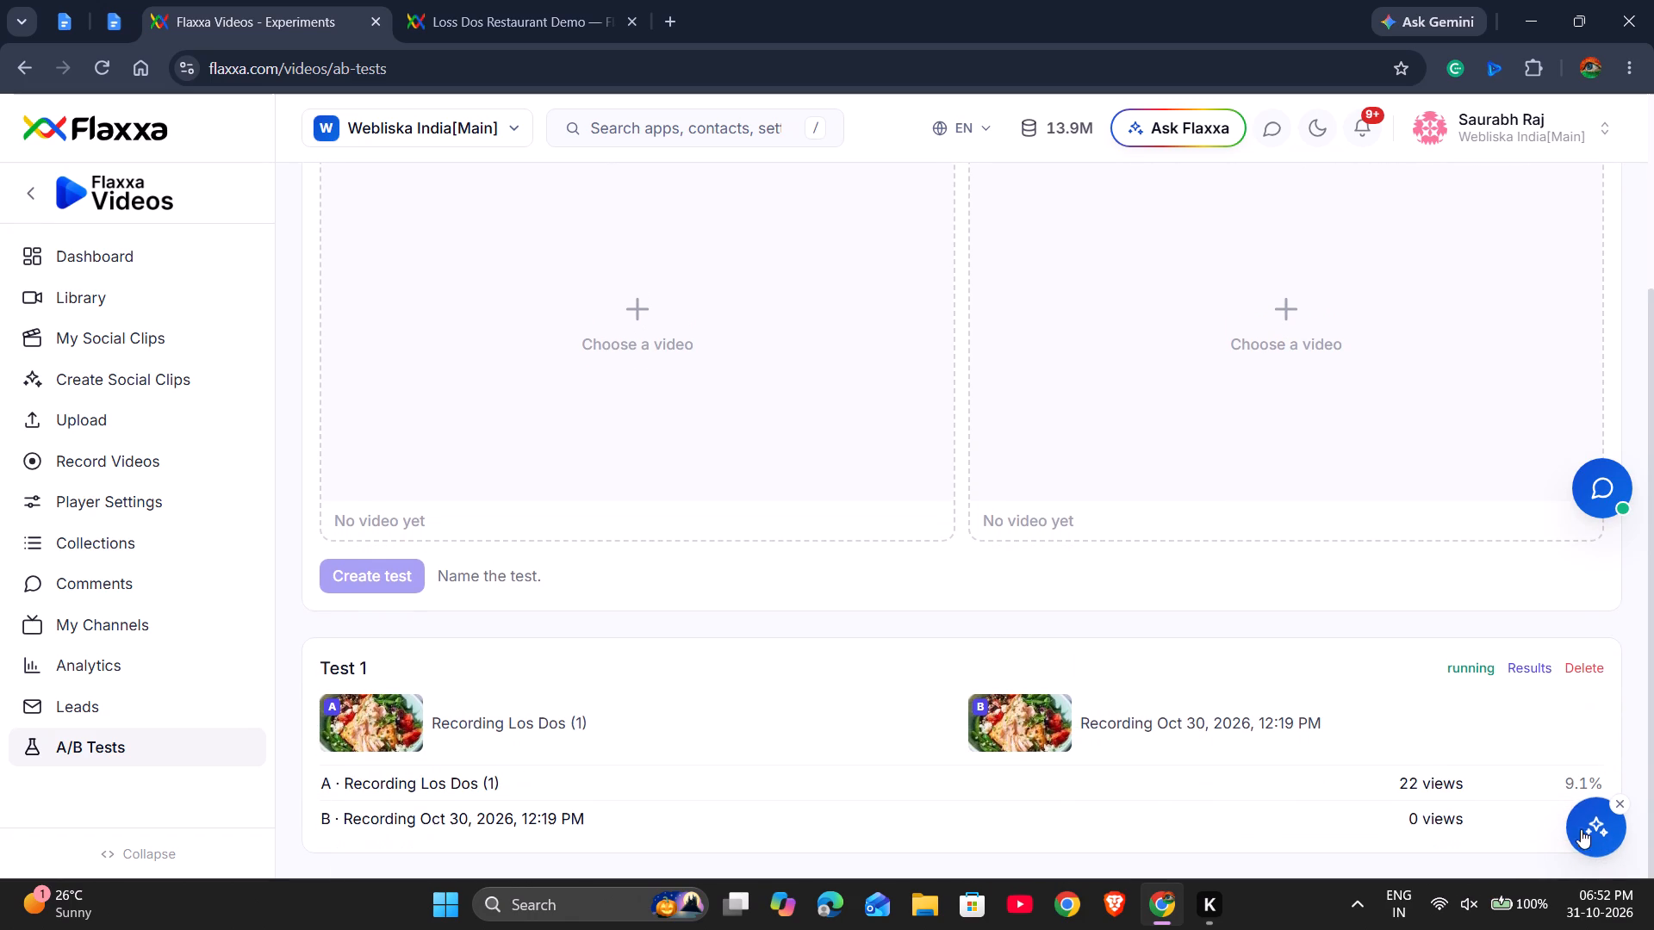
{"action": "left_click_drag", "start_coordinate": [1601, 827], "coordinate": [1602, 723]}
Move the floating chat button down to just above the Test 1 card, leaving the Pulse chat panel closed.
{"action": "left_click_drag", "start_coordinate": [1605, 488], "coordinate": [1609, 645]}
{"action": "left_click_drag", "start_coordinate": [1609, 645], "coordinate": [1620, 598]}
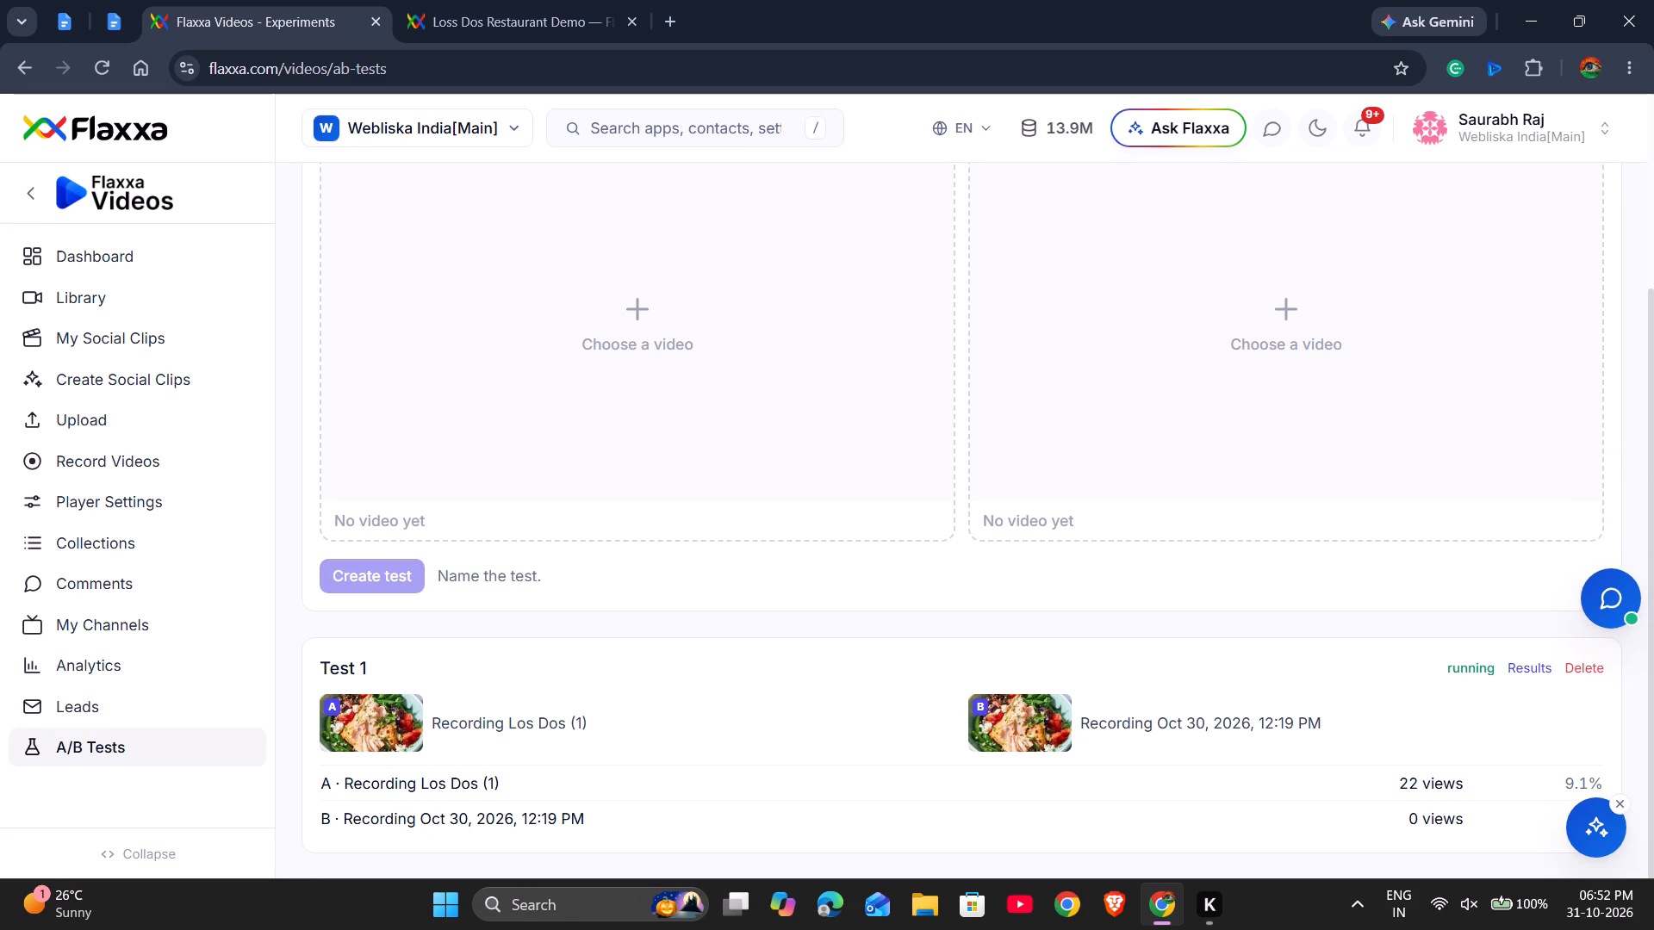
{"action": "left_click_drag", "start_coordinate": [1620, 598], "coordinate": [1620, 598]}
{"action": "left_click", "coordinate": [1606, 608]}
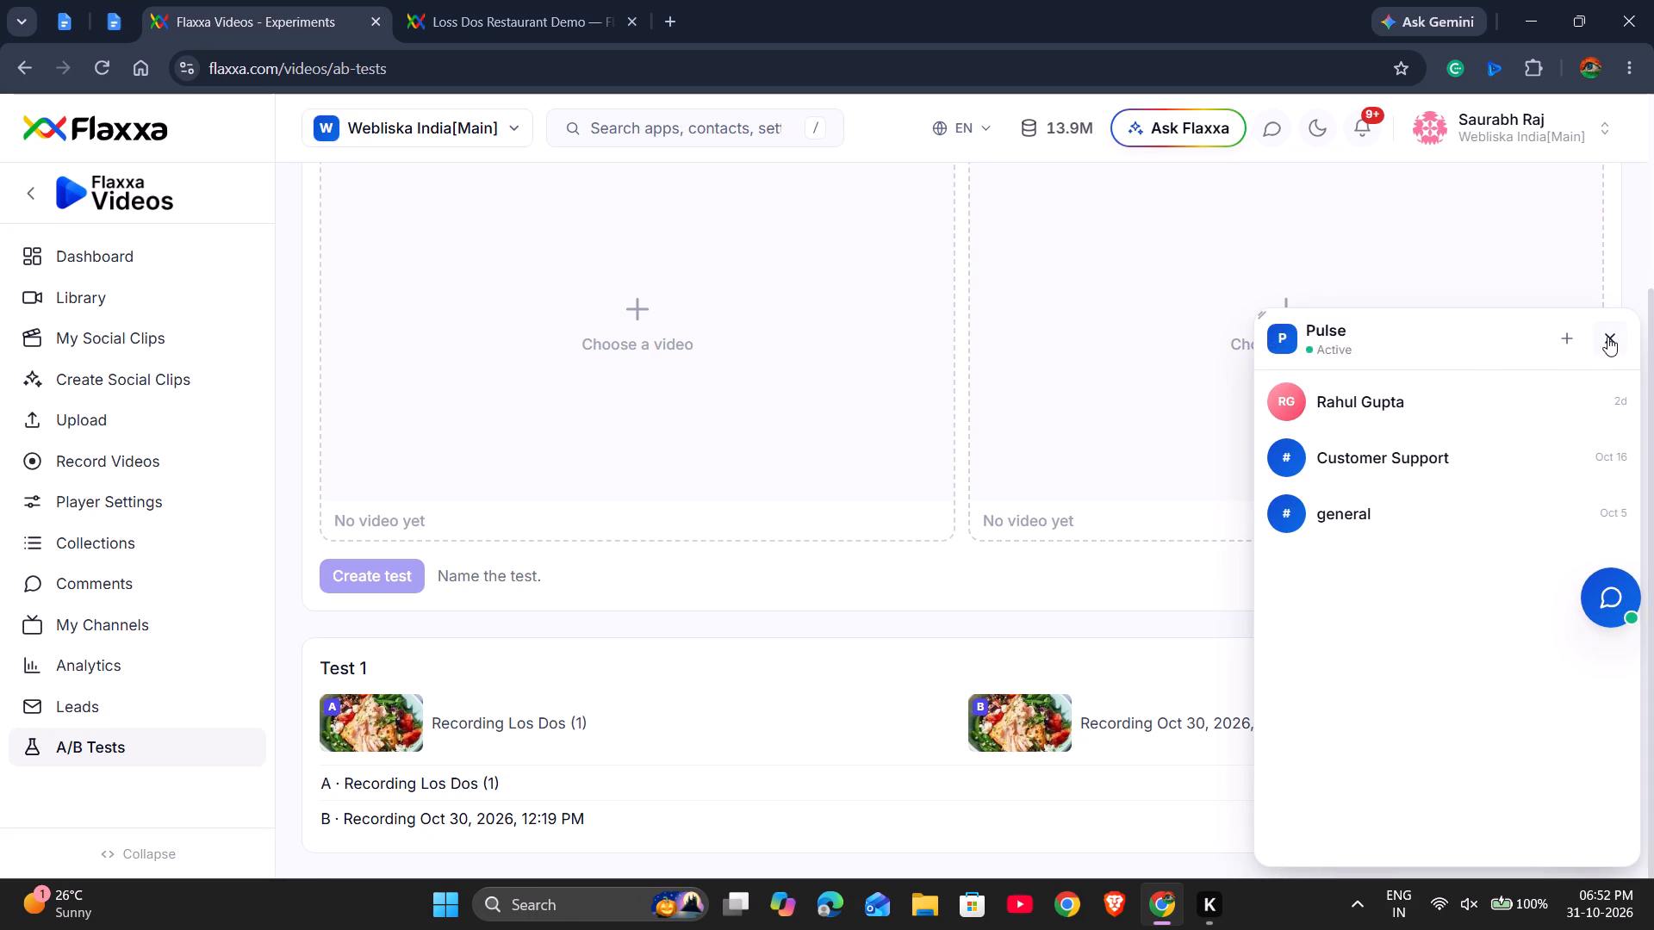
{"action": "left_click", "coordinate": [1607, 337]}
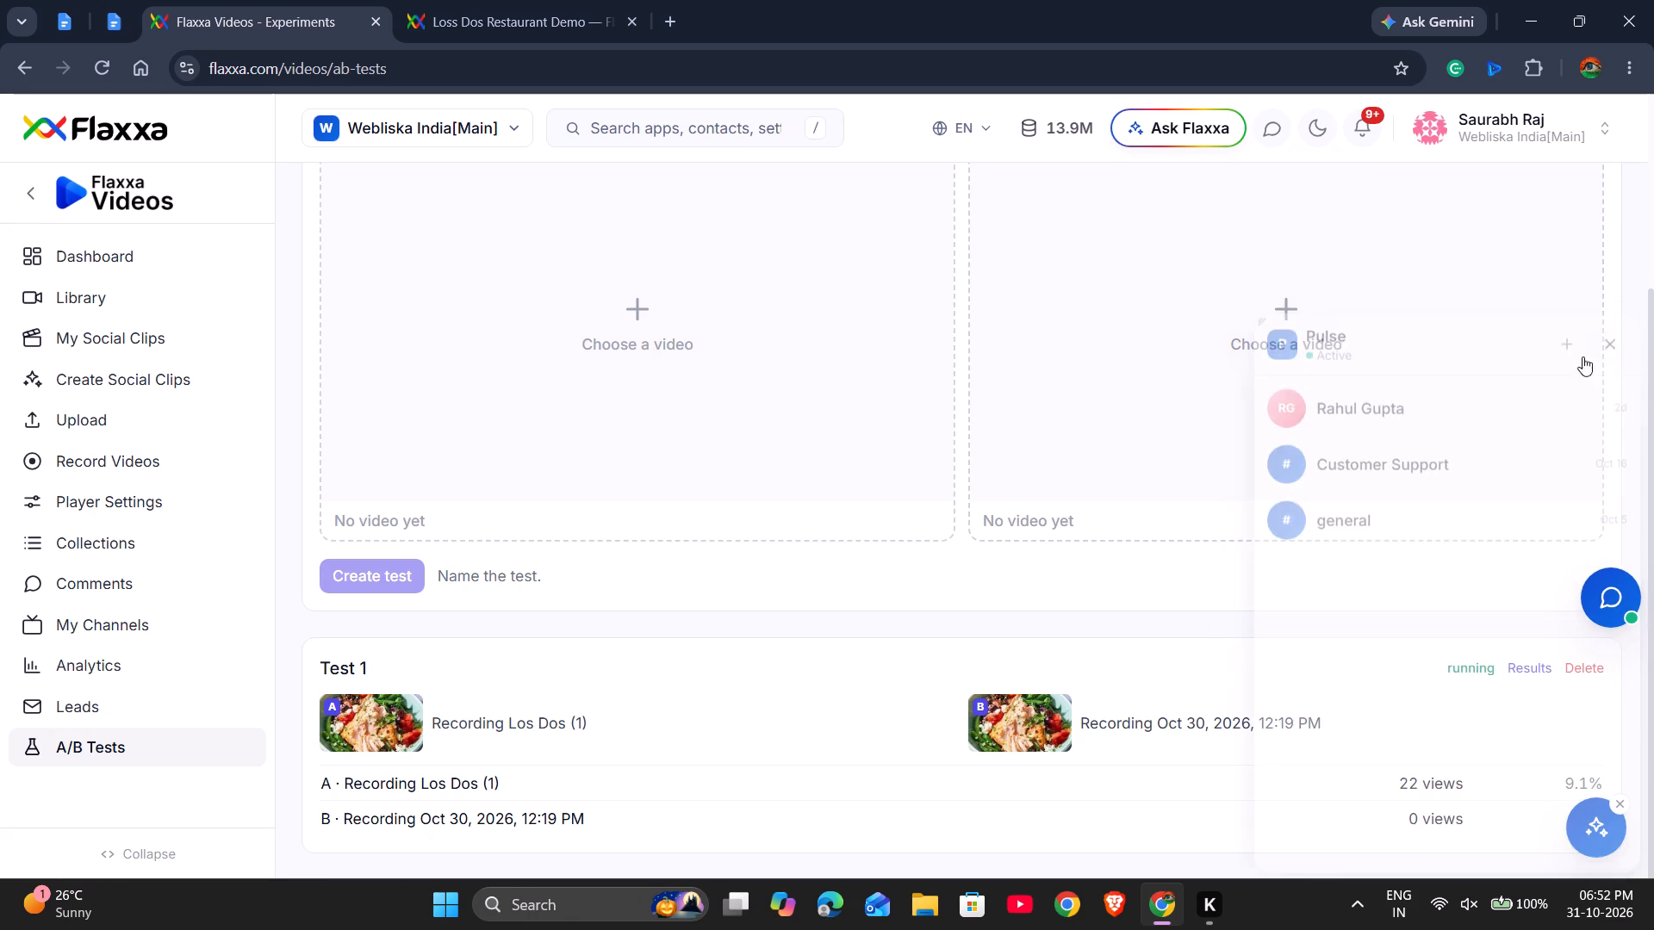
{"action": "scroll", "coordinate": [1193, 782], "scroll_direction": "down", "scroll_amount": 3}
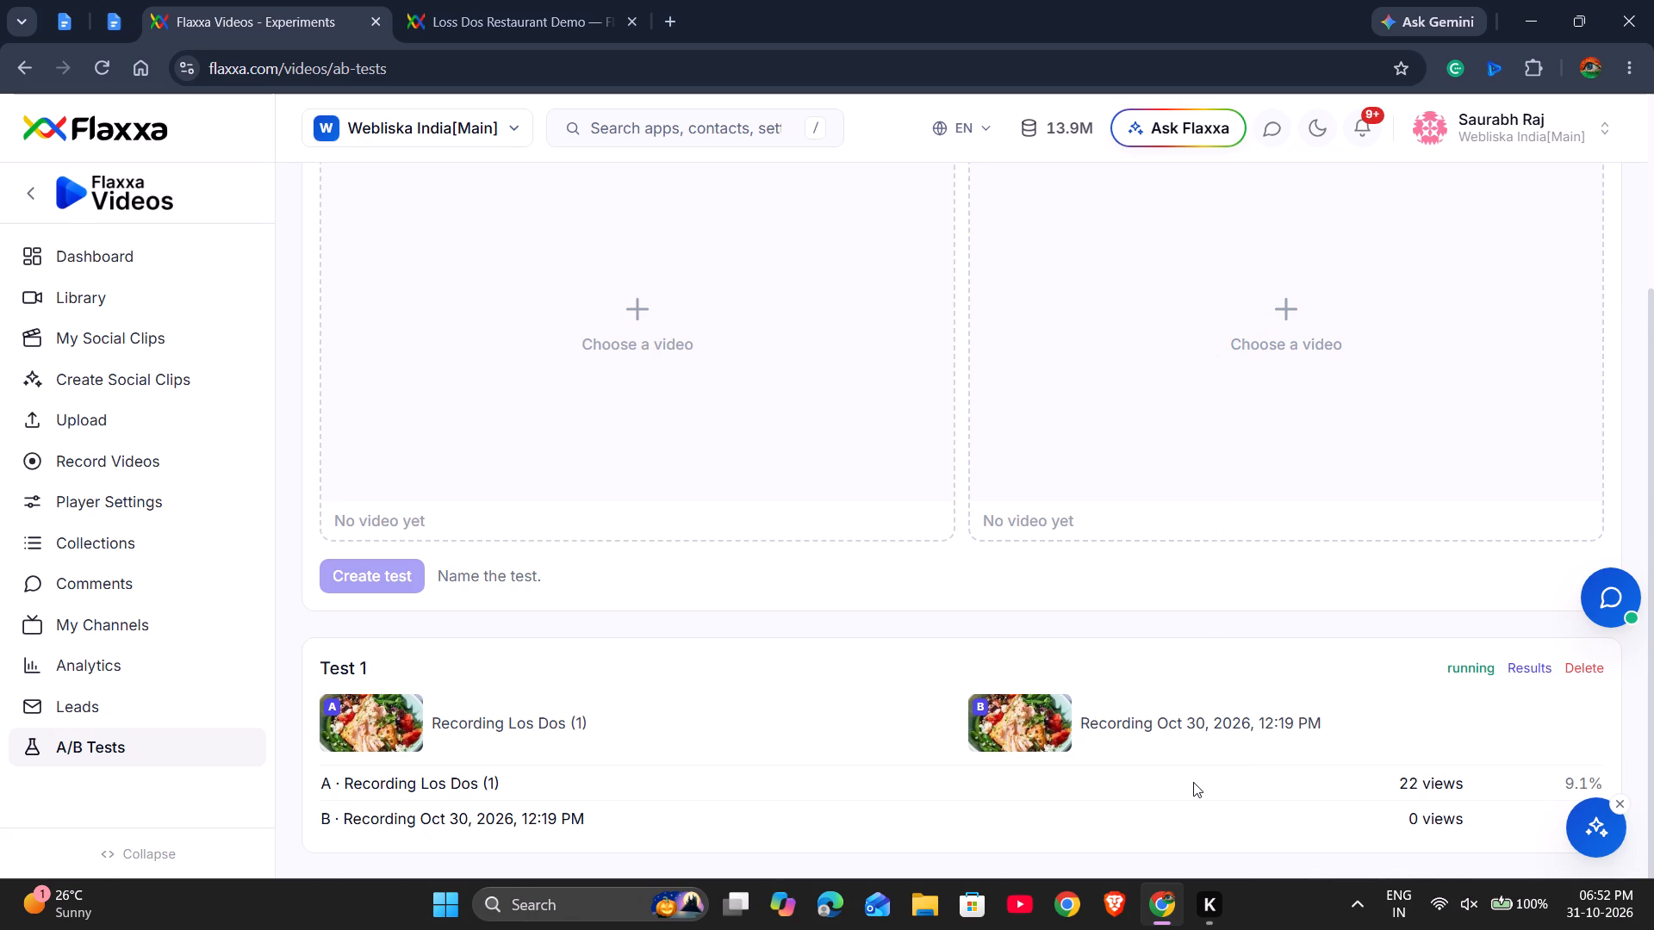
Read the rest of SUGGESTION-05 and the start of BUG-06 on Up Next playlists in the bug report.
{"action": "left_click", "coordinate": [98, 34]}
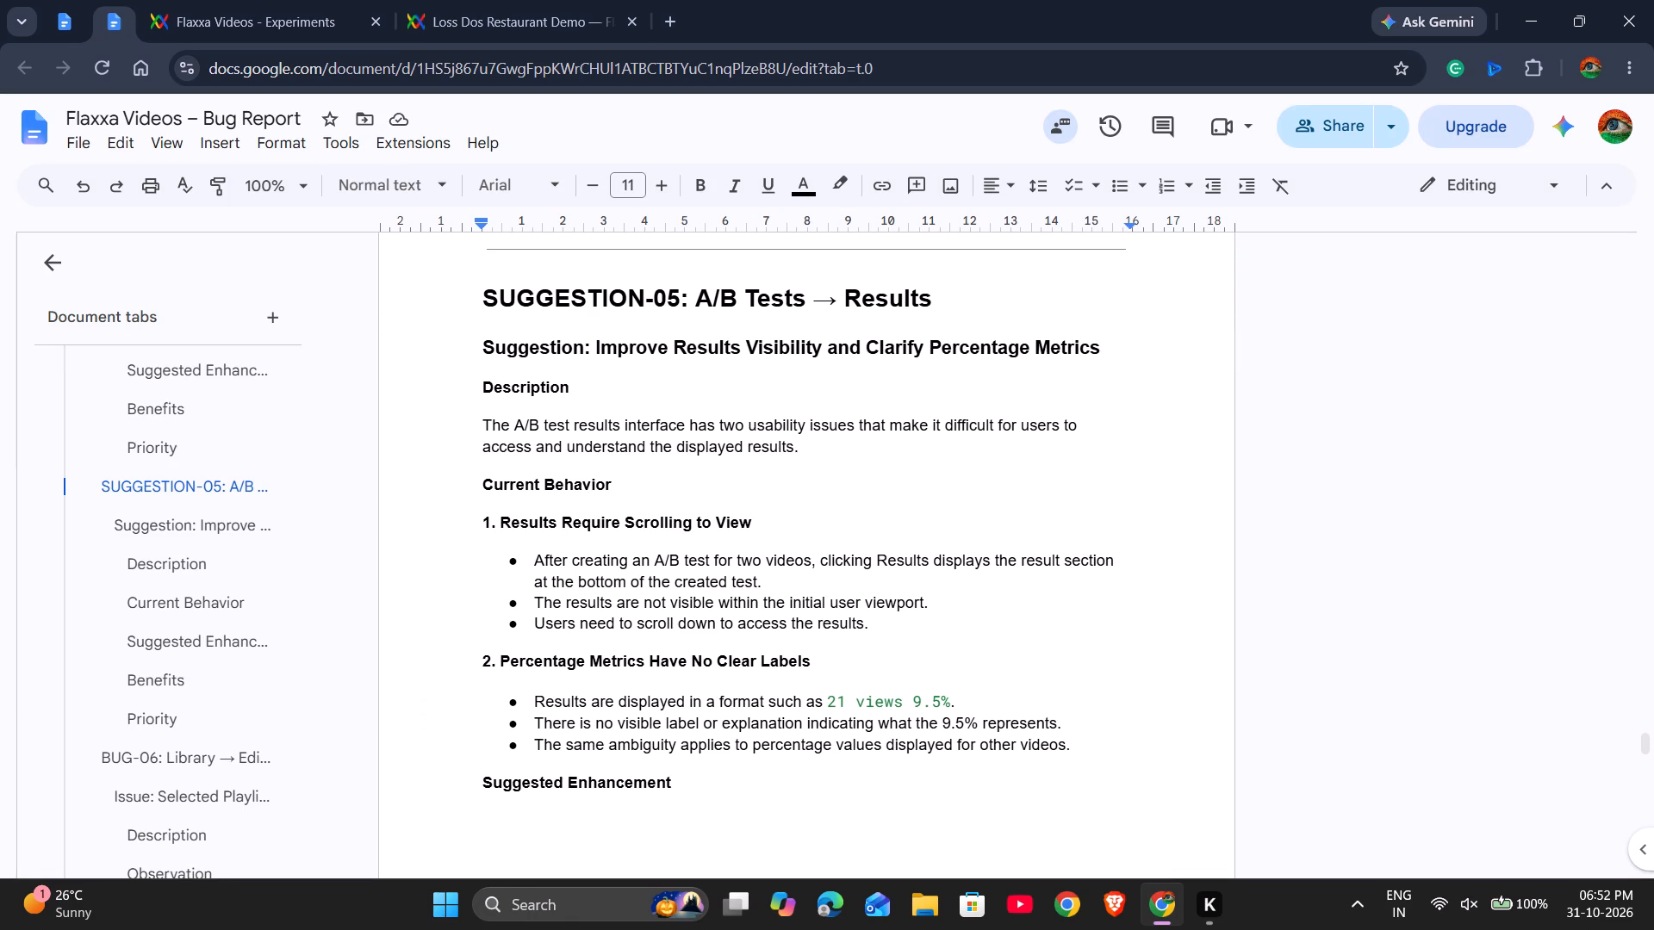
{"action": "scroll", "coordinate": [758, 544], "scroll_direction": "down", "scroll_amount": 6}
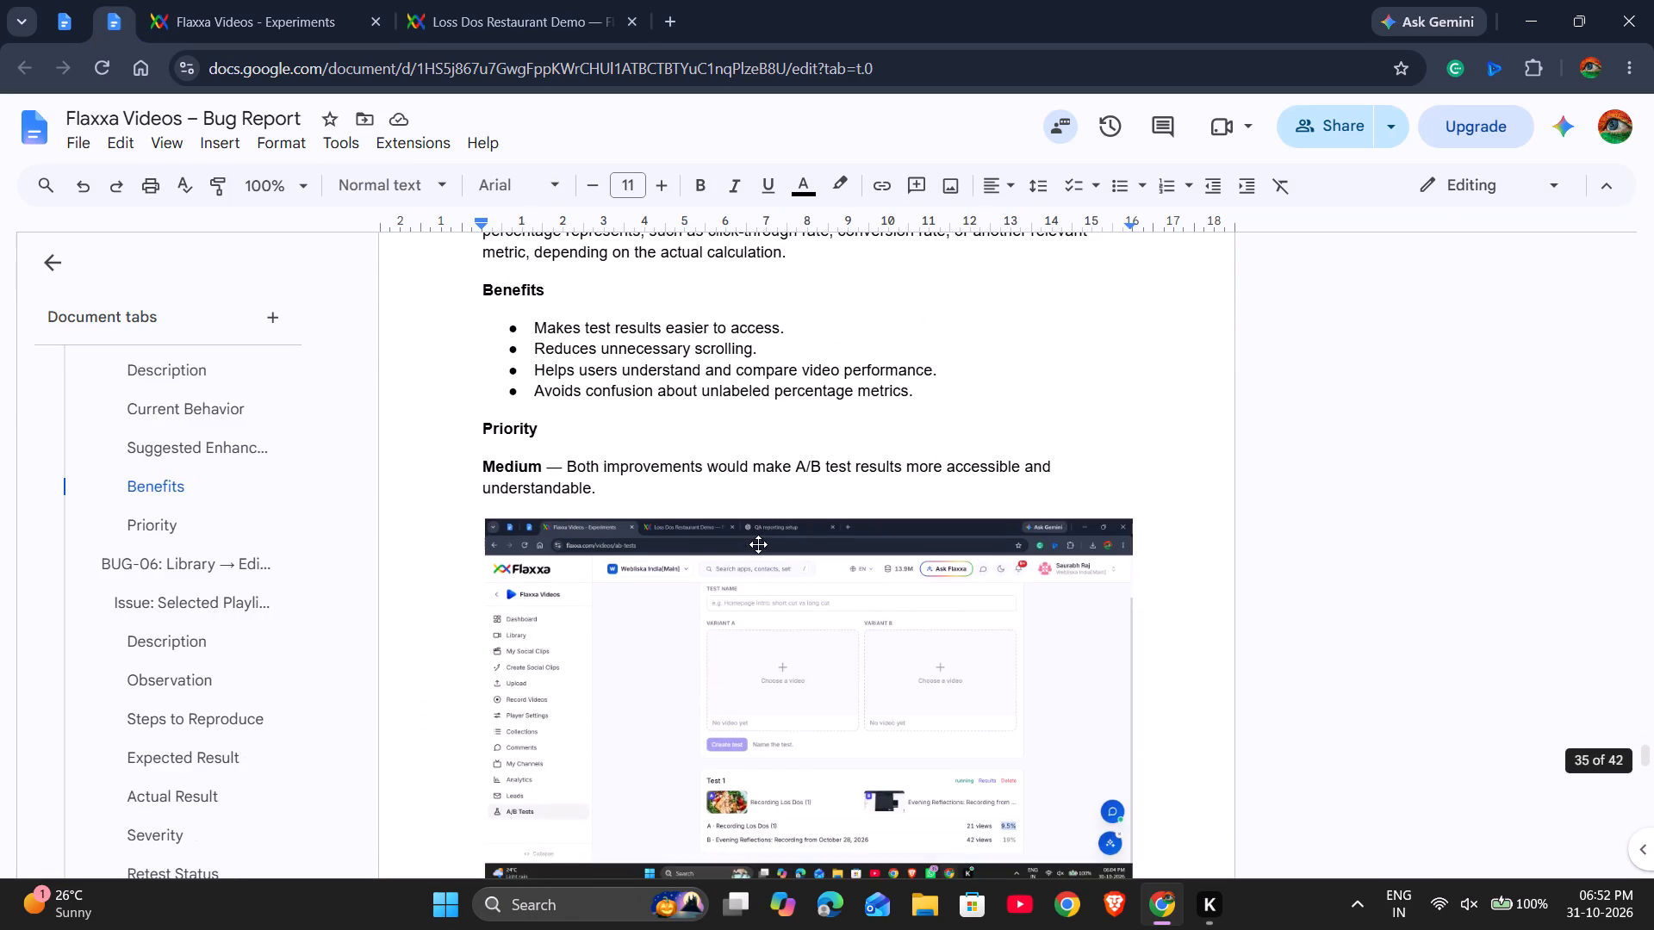
{"action": "scroll", "coordinate": [758, 544], "scroll_direction": "down", "scroll_amount": 4}
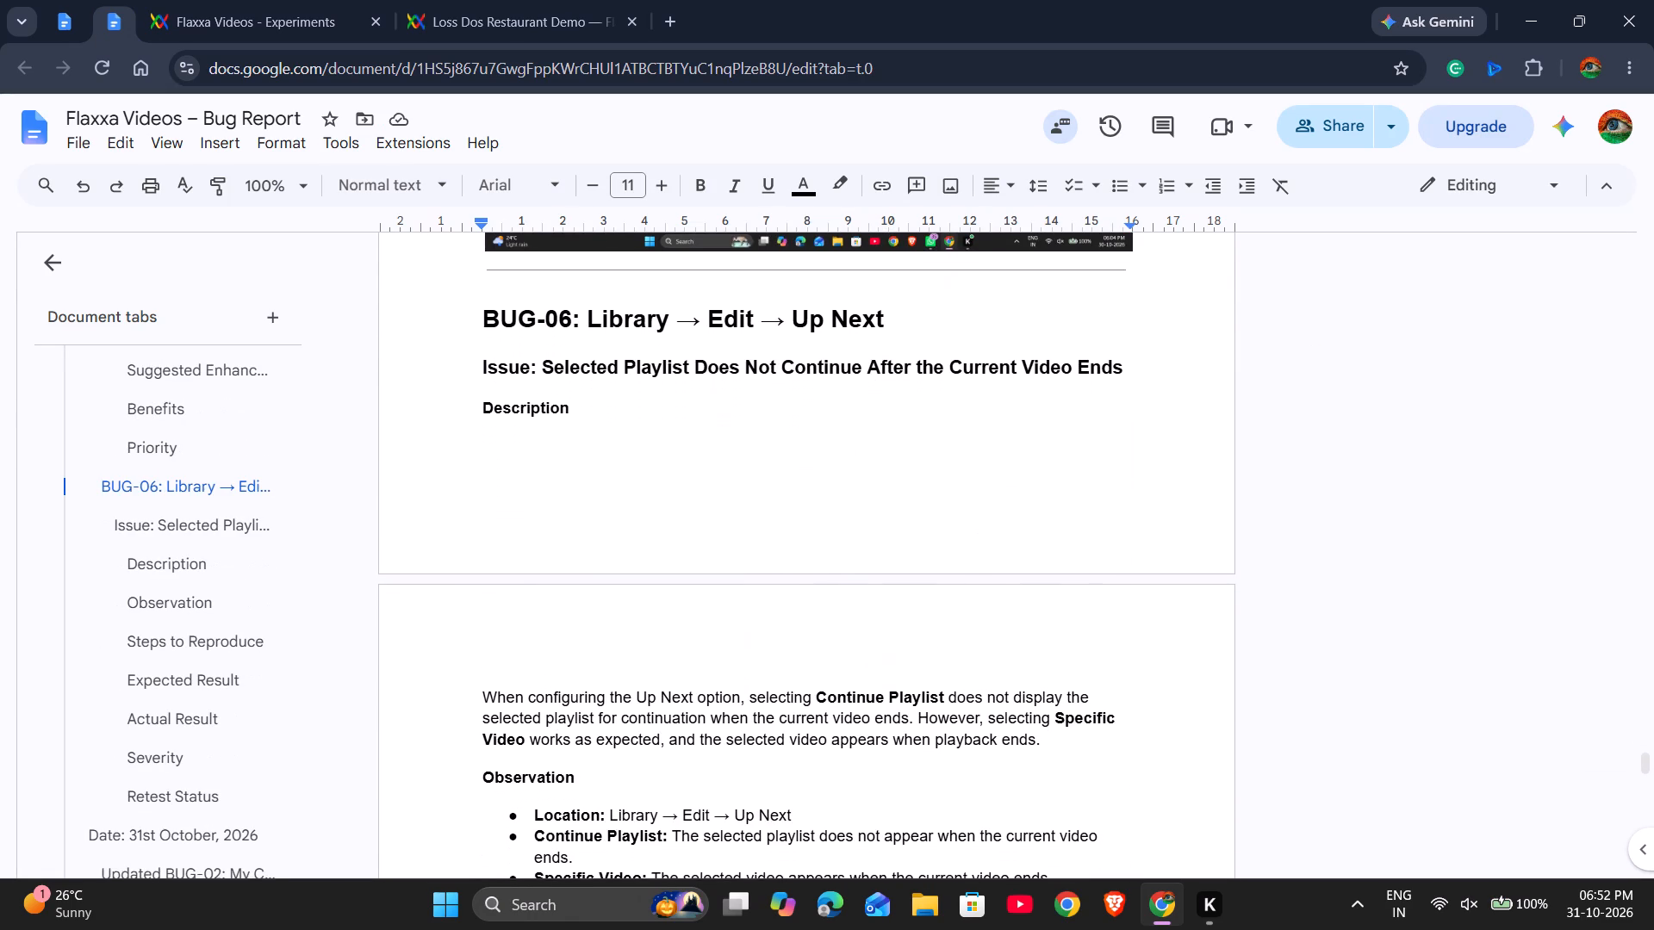
Return to Flaxxa Videos and examine which videos each playlist in Collections contains.
{"action": "left_click", "coordinate": [276, 15]}
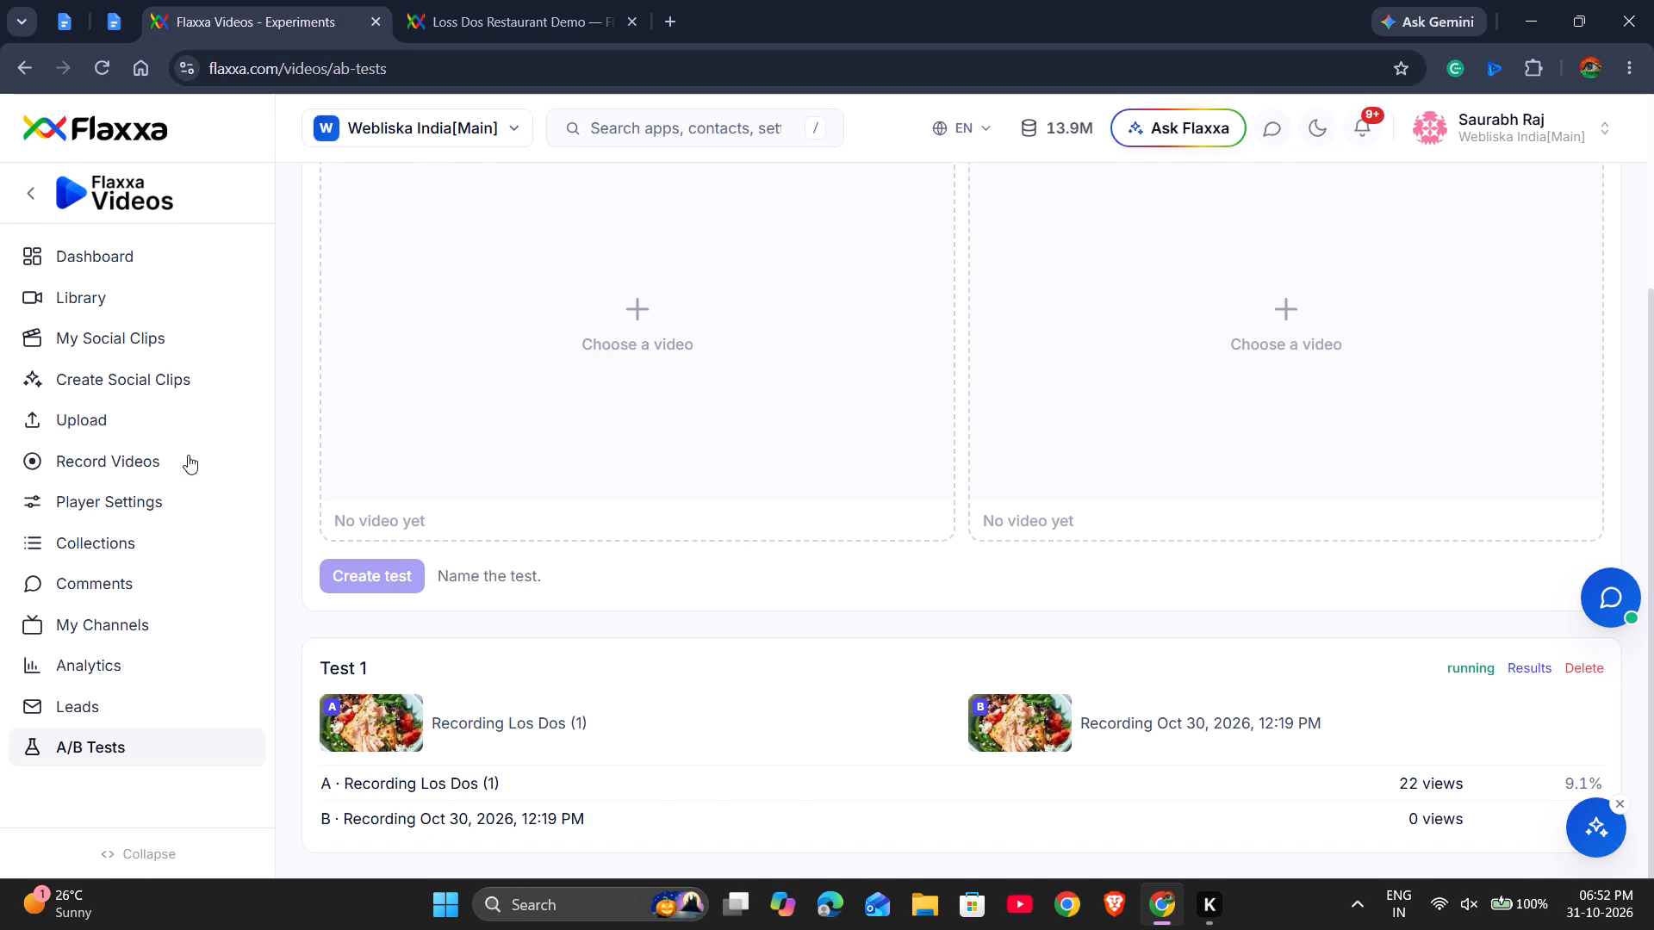
{"action": "left_click", "coordinate": [137, 538]}
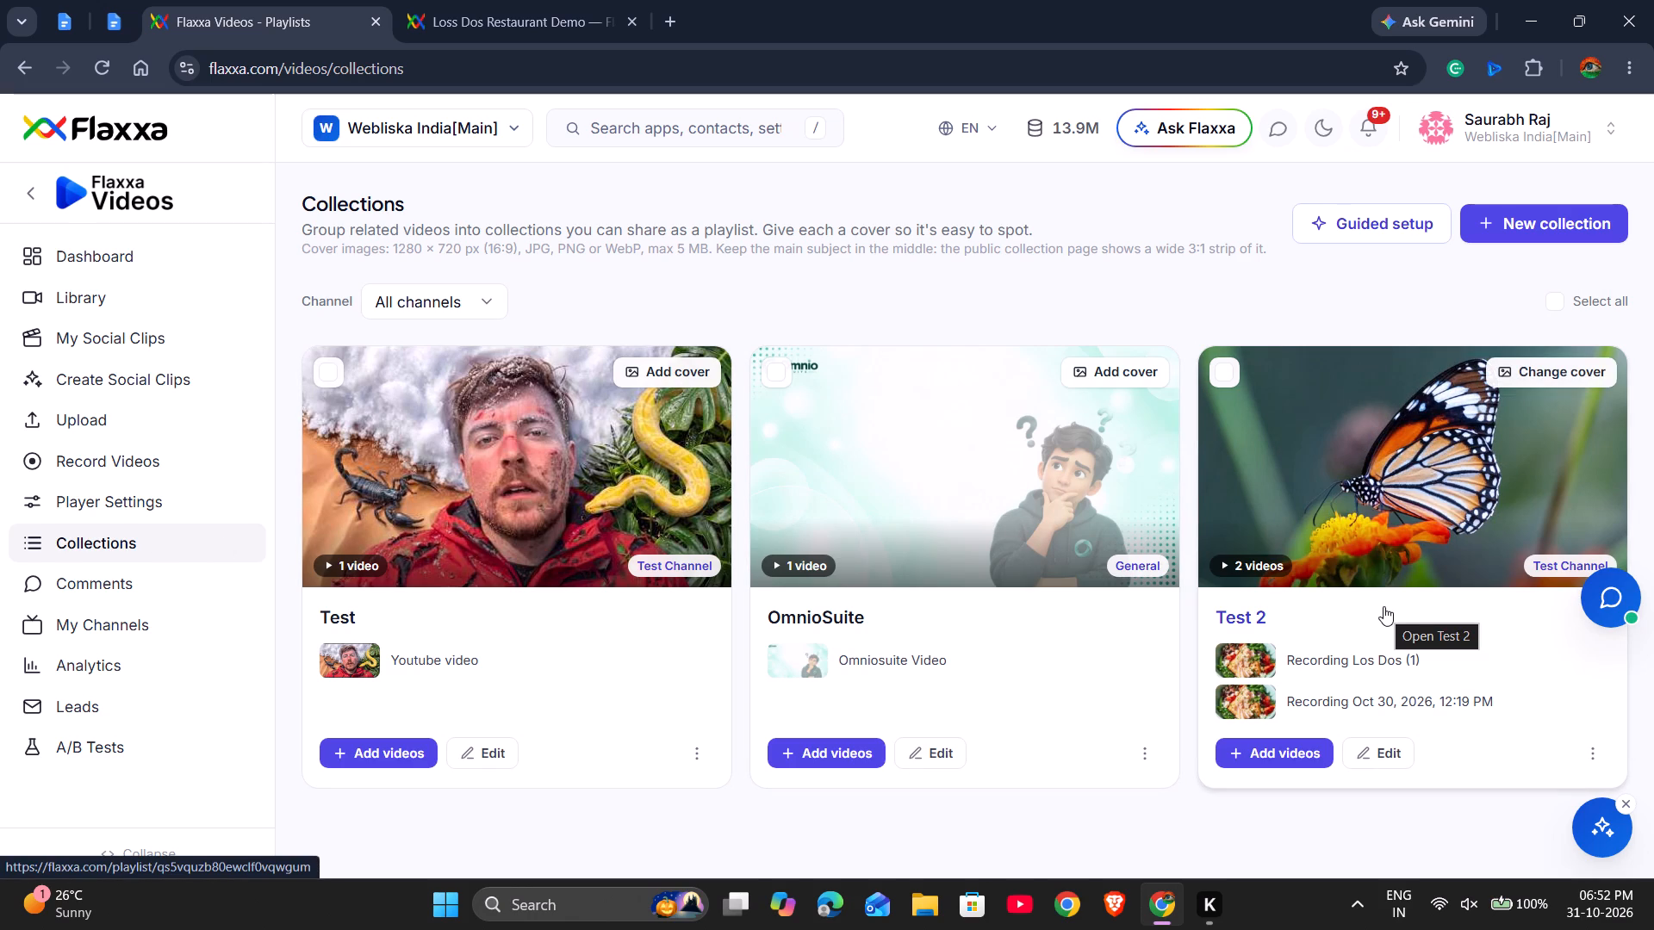
Open the published video "Recording Oct 30, 2026, 12:19 PM" from the Library for editing and expand its Up Next settings.
{"action": "left_click", "coordinate": [137, 310]}
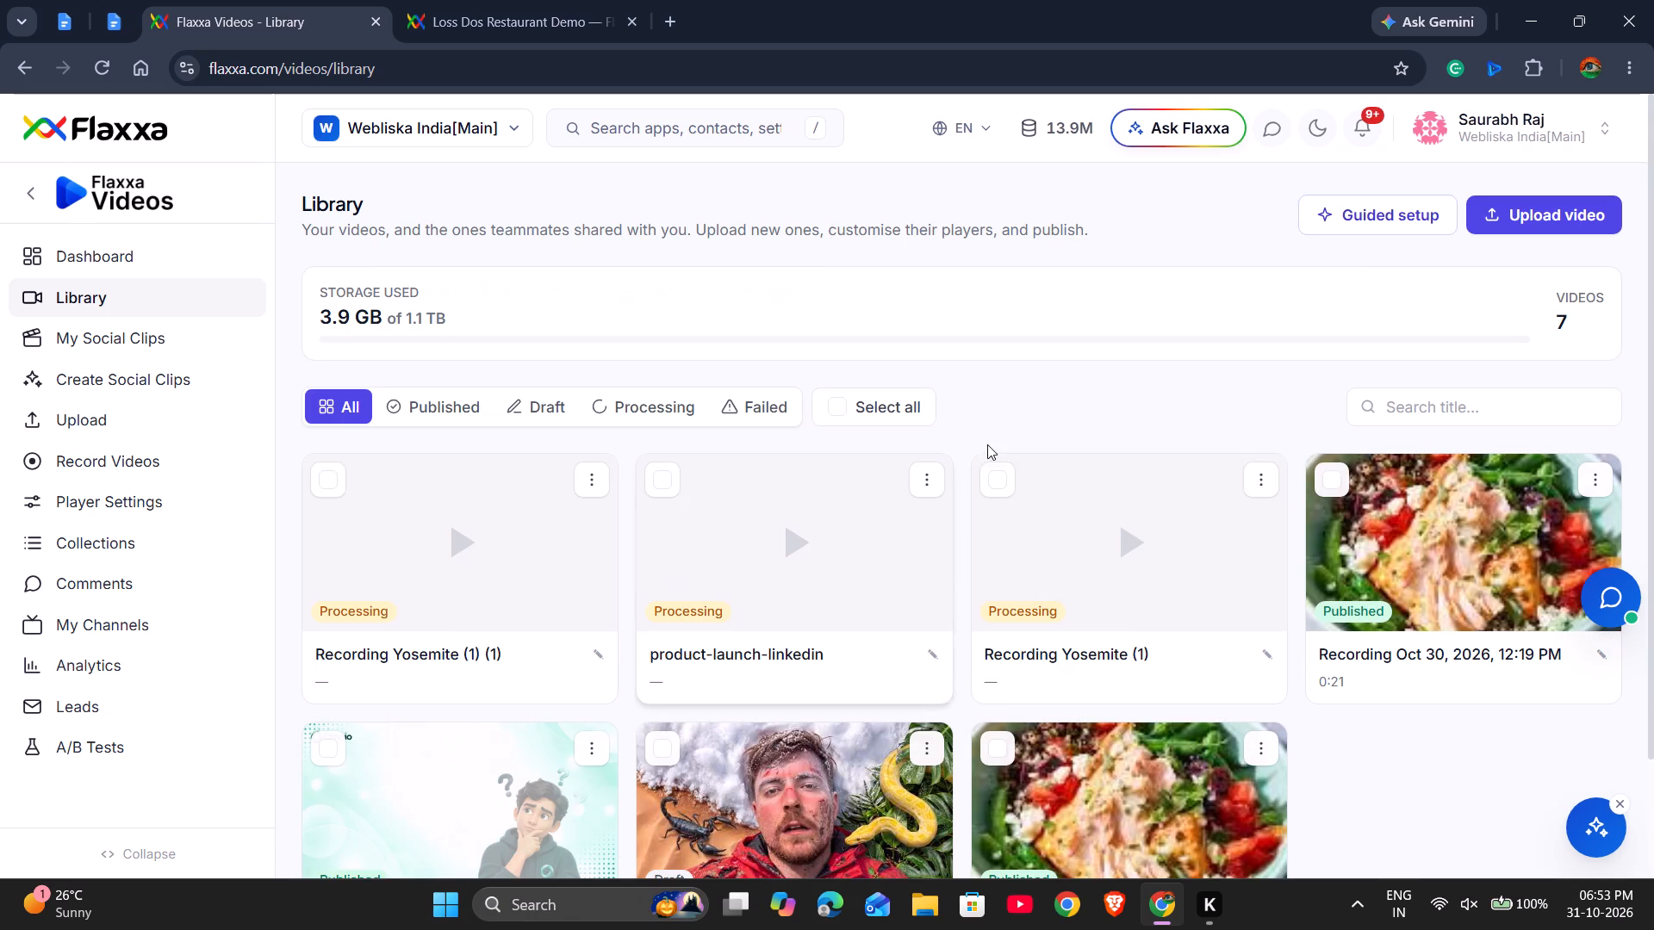
{"action": "left_click", "coordinate": [1599, 477]}
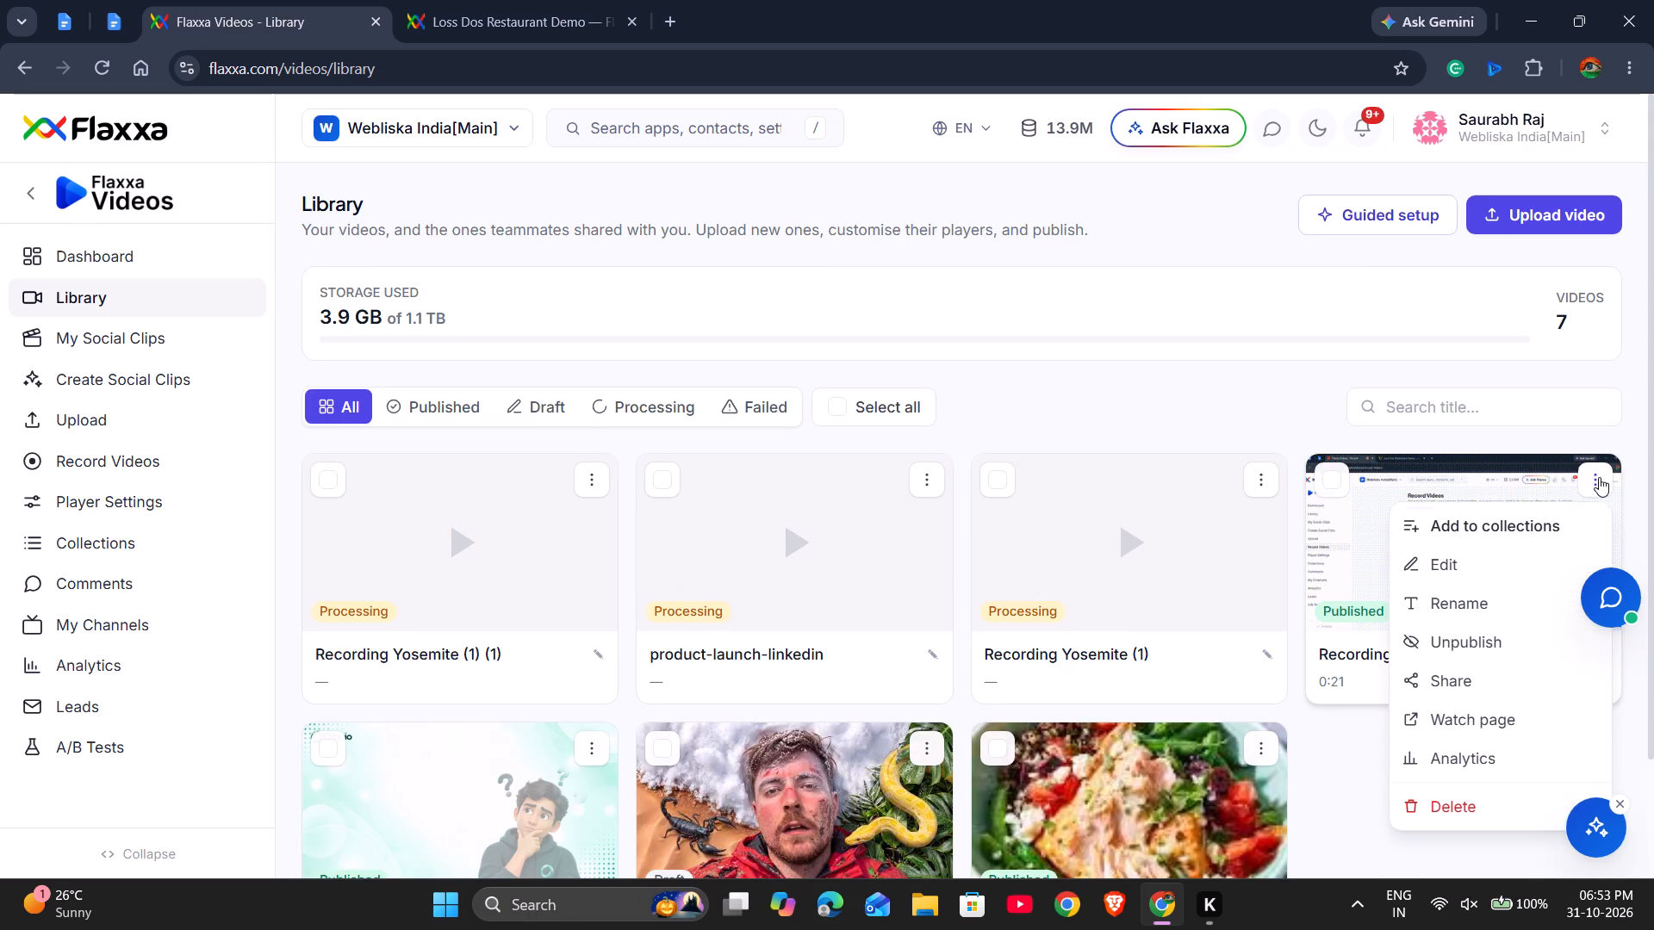
{"action": "left_click", "coordinate": [1495, 558]}
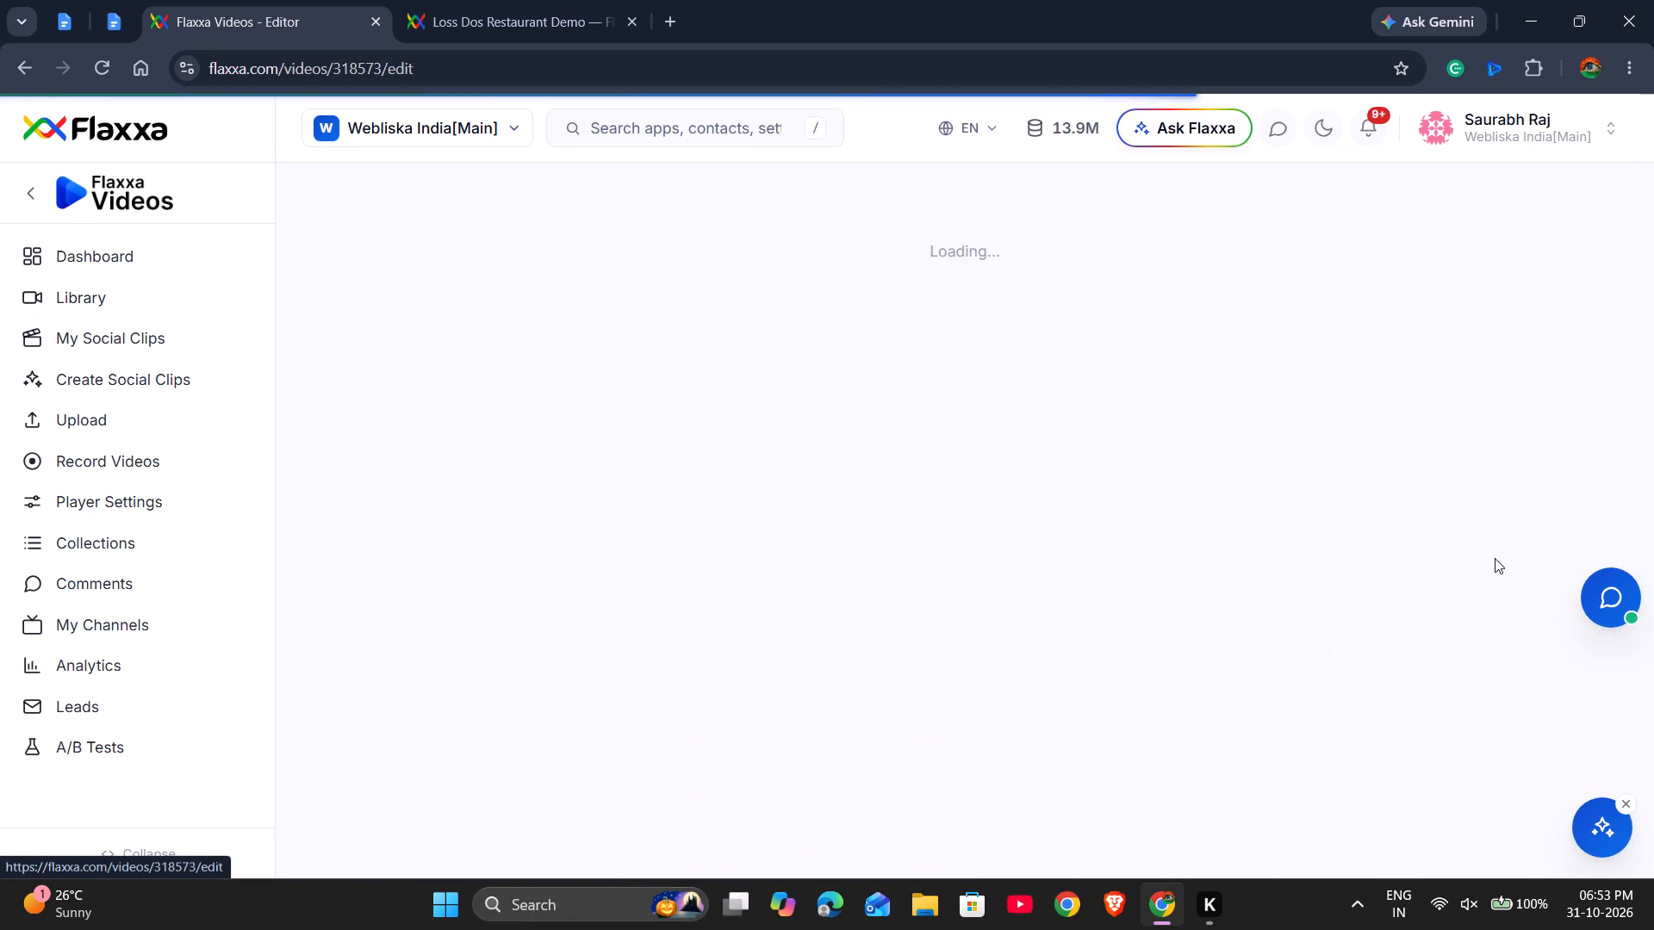
{"action": "scroll", "coordinate": [1395, 644], "scroll_direction": "down", "scroll_amount": 2}
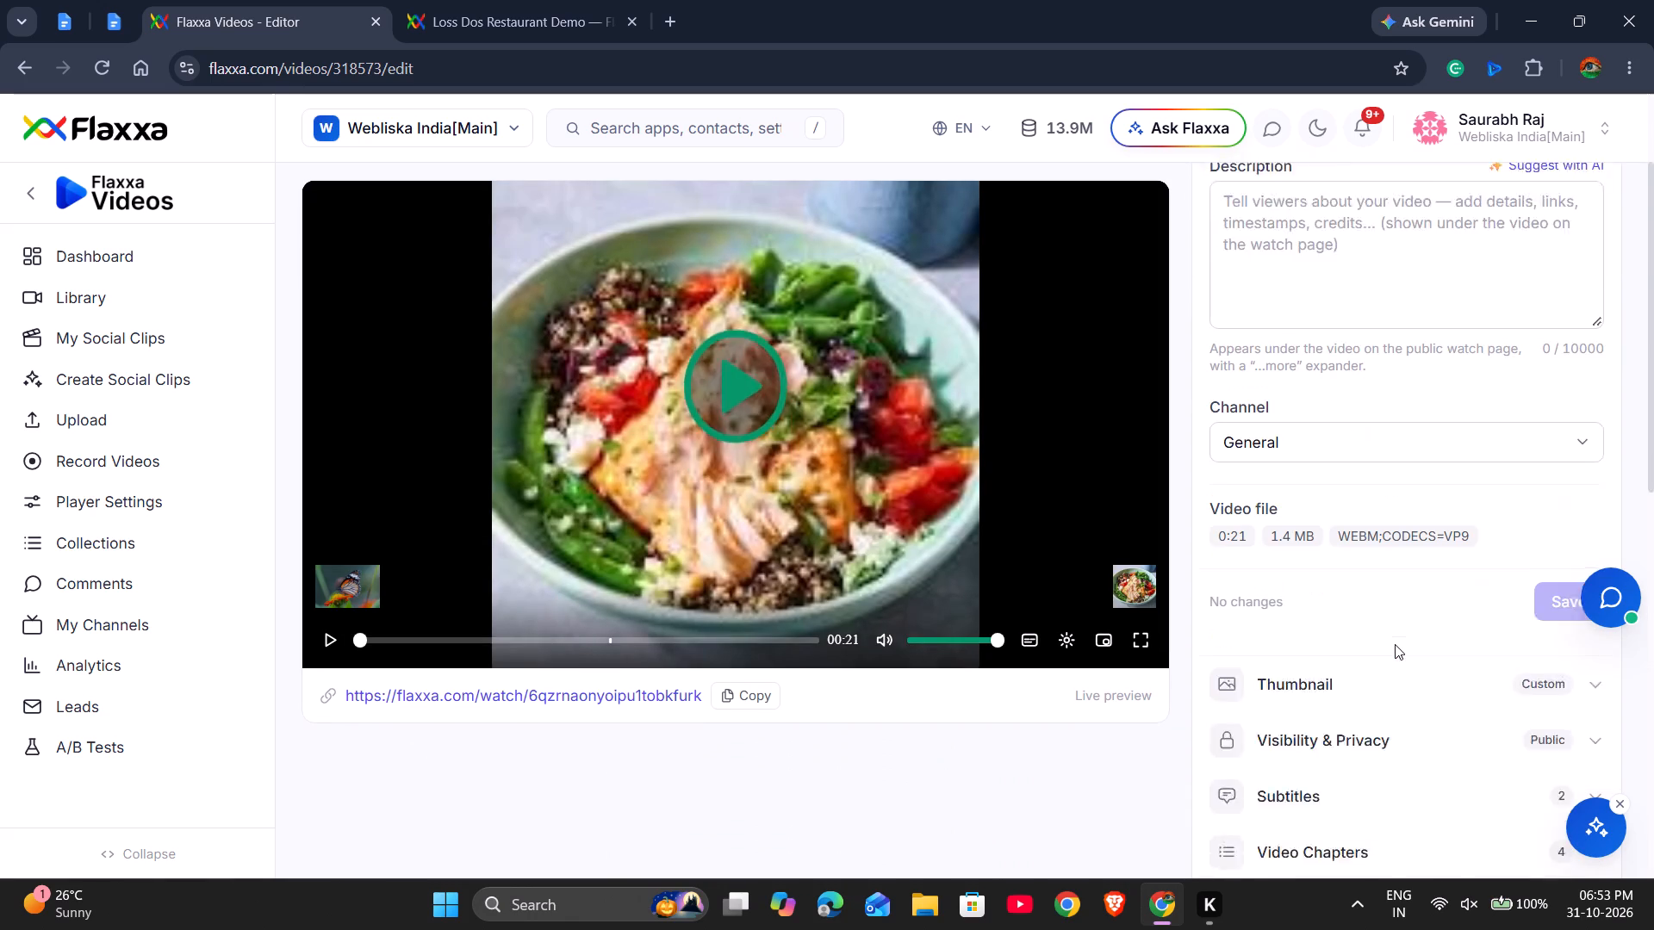
{"action": "scroll", "coordinate": [1395, 644], "scroll_direction": "down", "scroll_amount": 2}
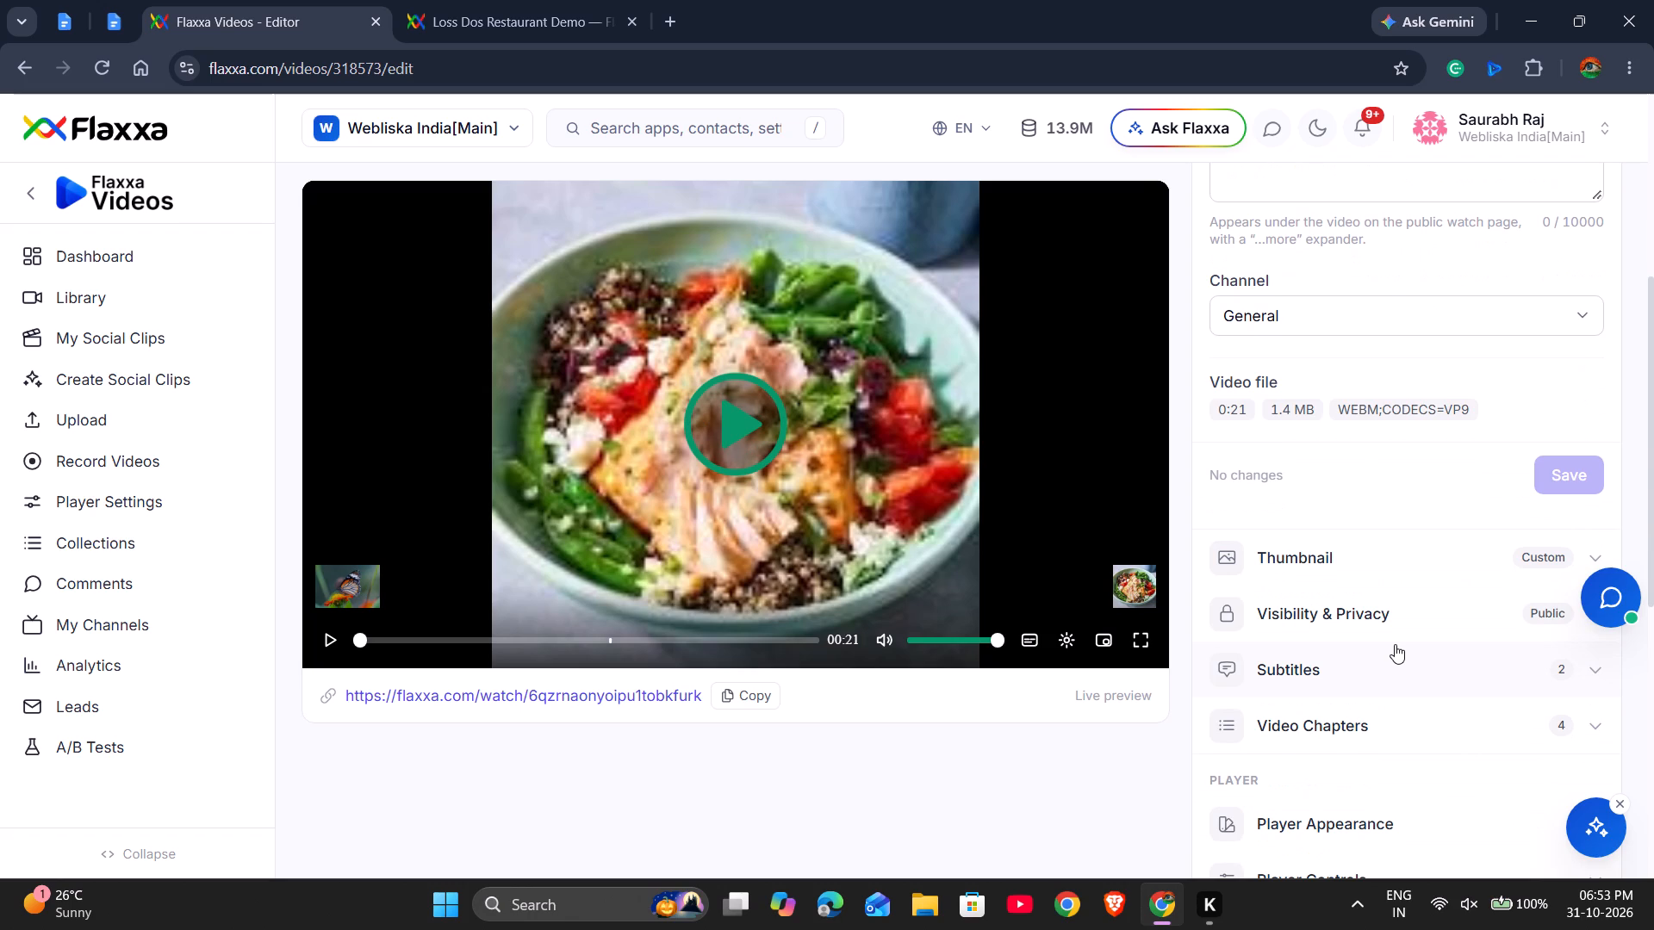
{"action": "scroll", "coordinate": [1395, 644], "scroll_direction": "up", "scroll_amount": 4}
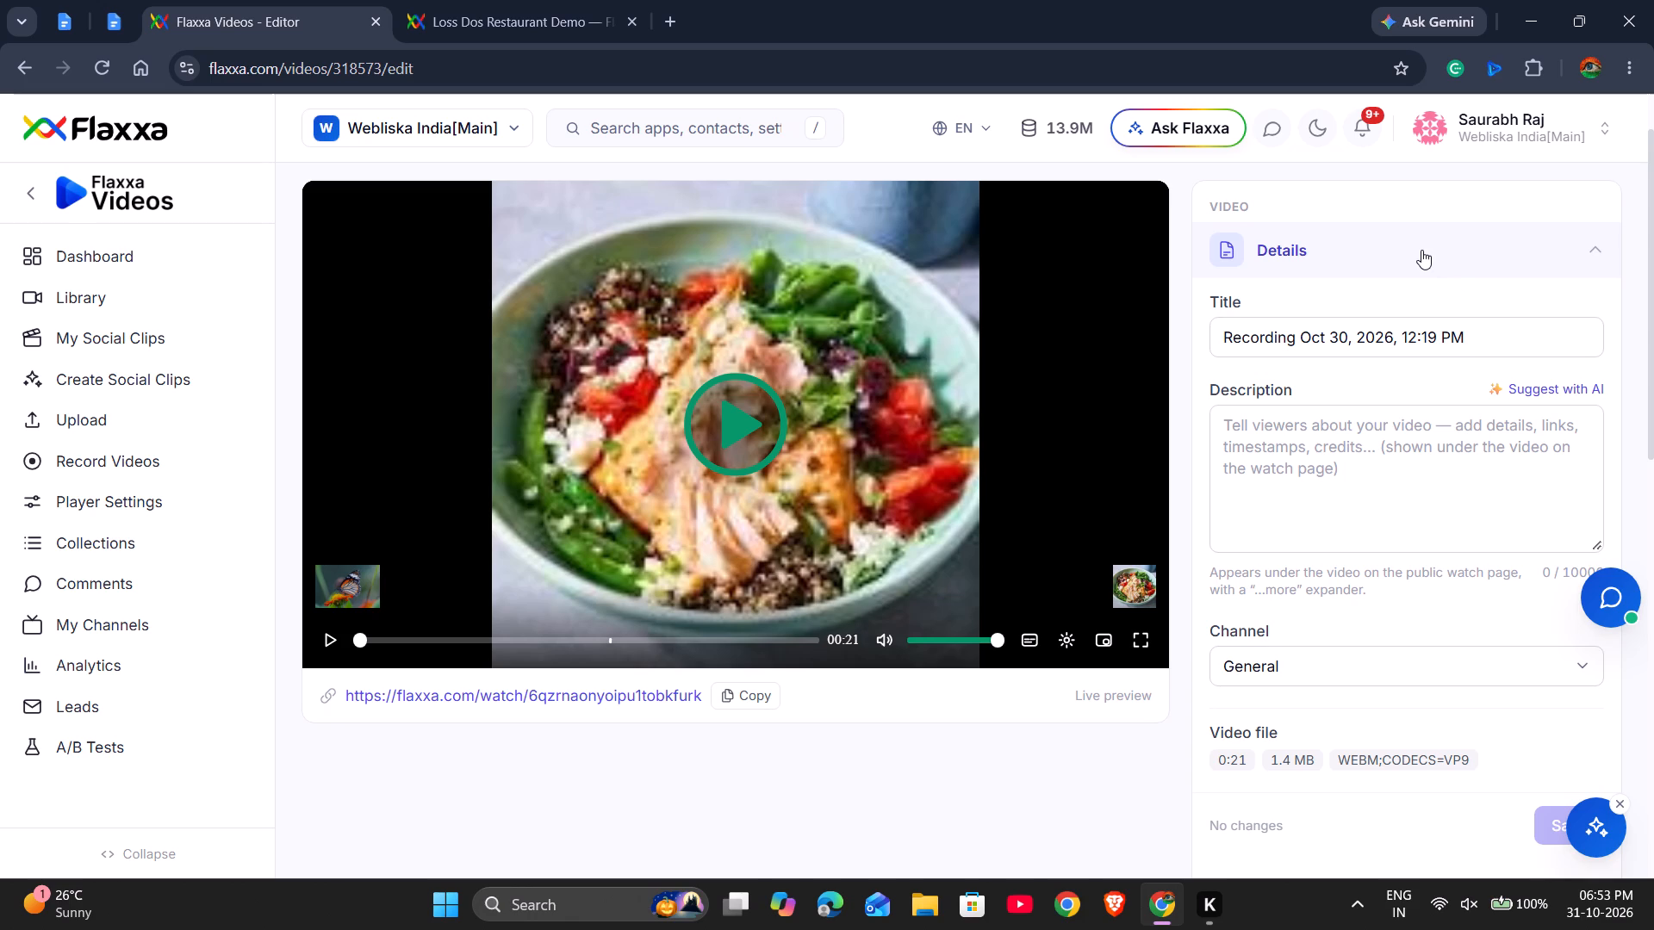
{"action": "scroll", "coordinate": [1421, 250], "scroll_direction": "down", "scroll_amount": 5}
{"action": "scroll", "coordinate": [1404, 381], "scroll_direction": "down", "scroll_amount": 2}
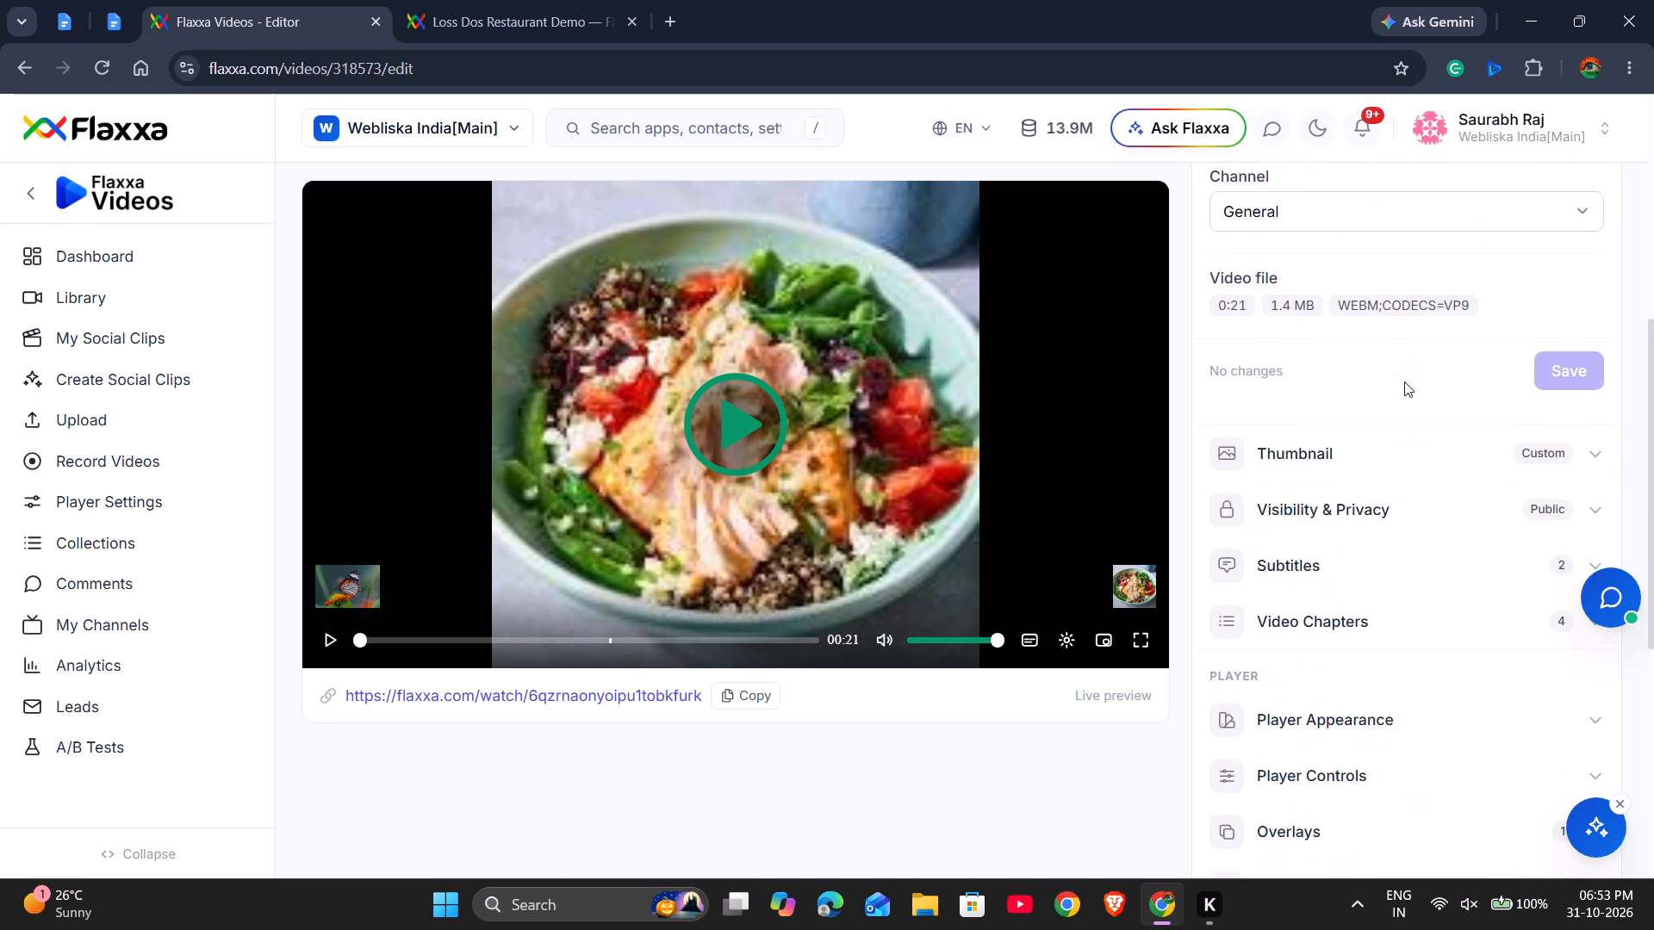
{"action": "scroll", "coordinate": [1404, 381], "scroll_direction": "down", "scroll_amount": 1}
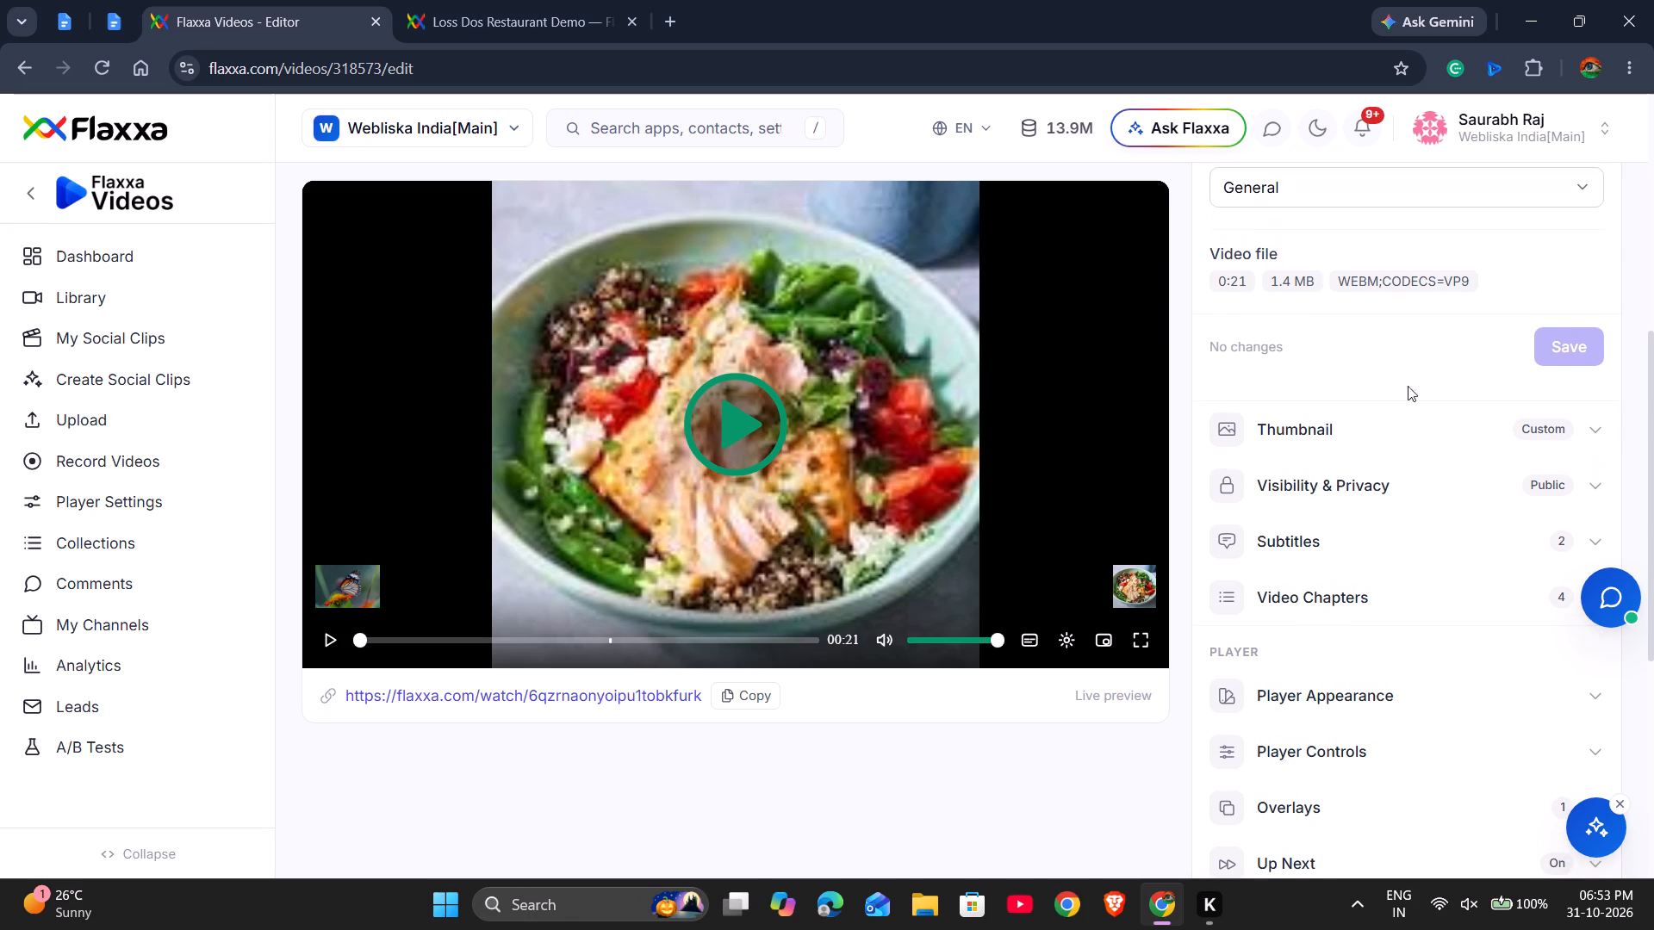
{"action": "scroll", "coordinate": [1408, 472], "scroll_direction": "down", "scroll_amount": 3}
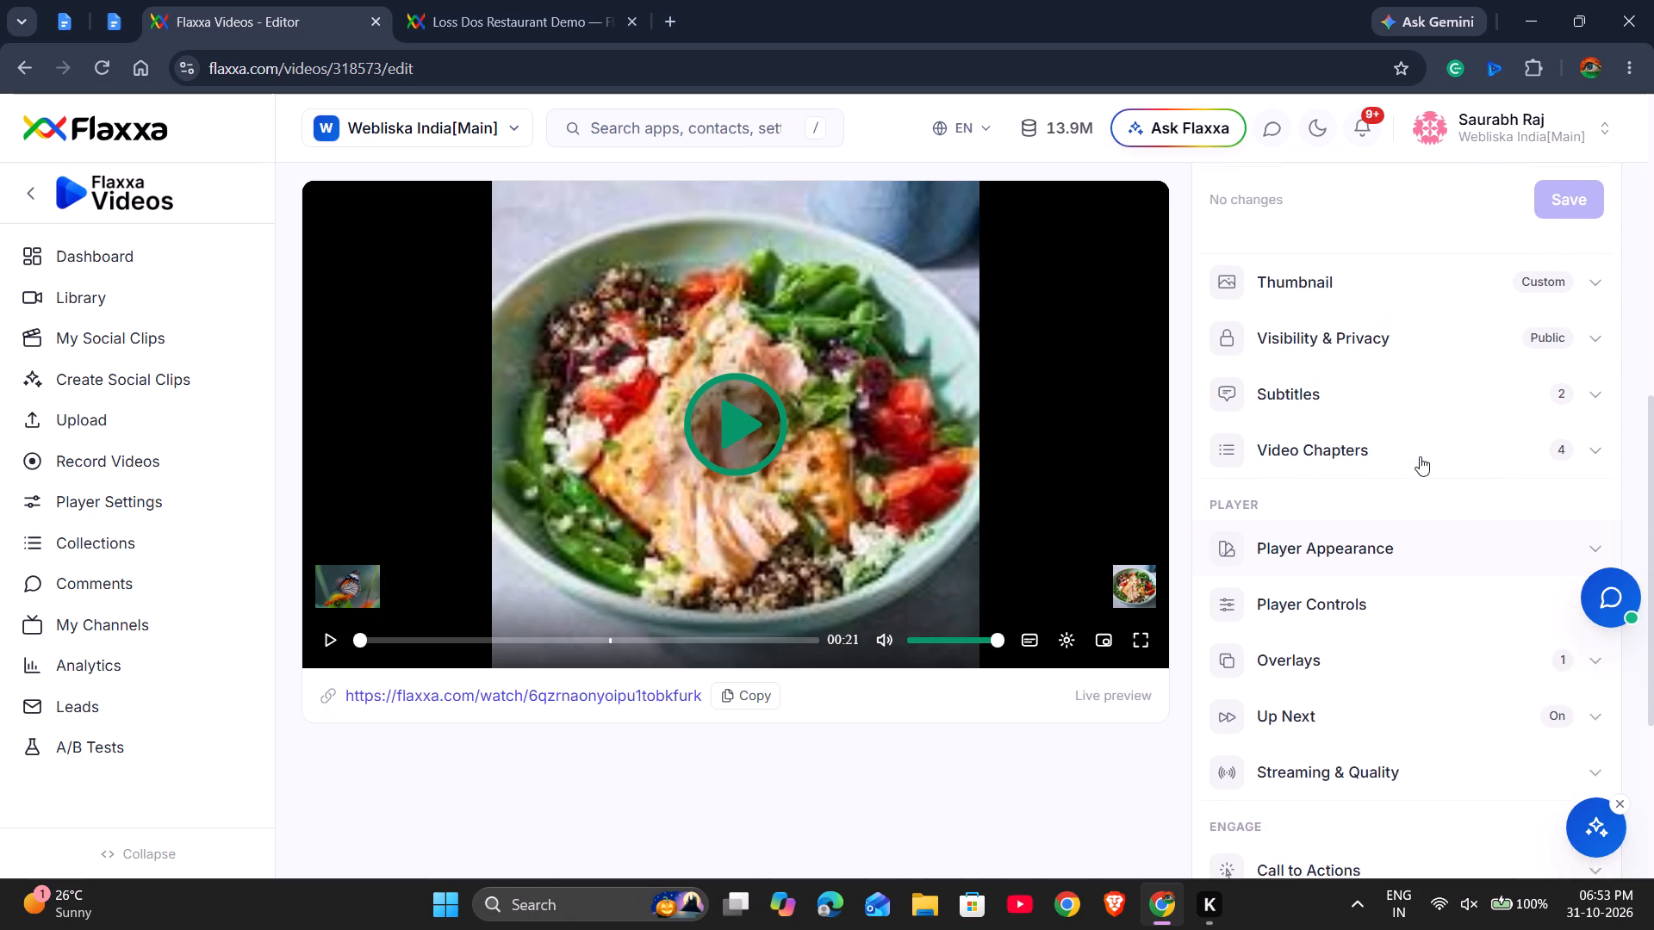
{"action": "left_click", "coordinate": [1401, 710]}
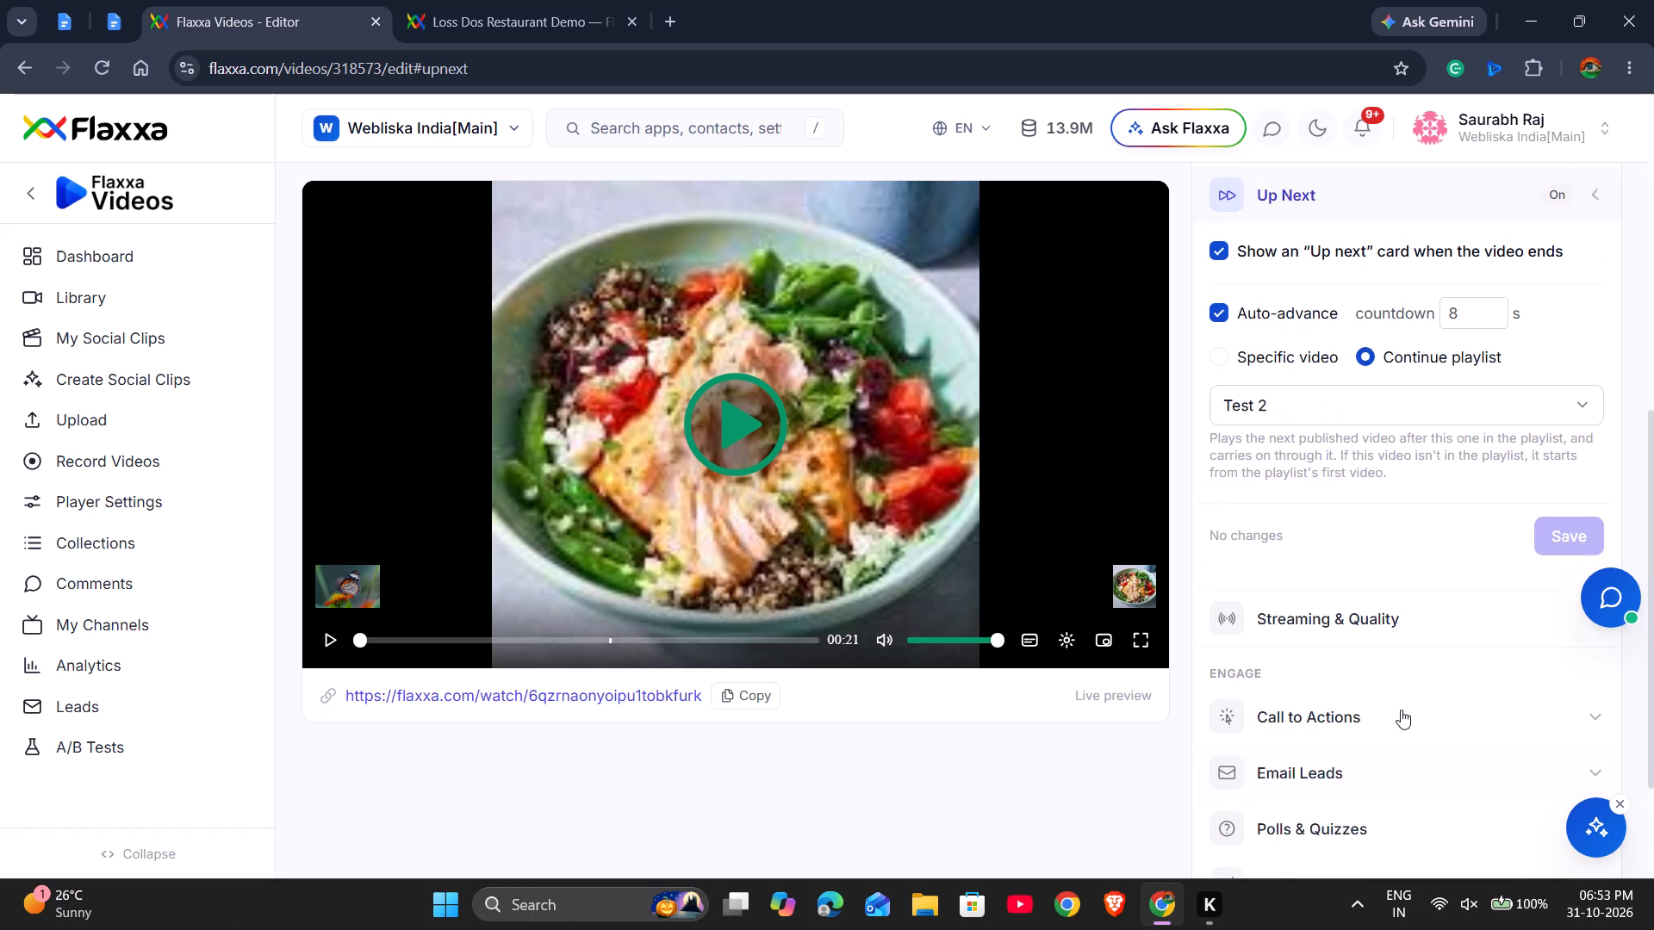
{"action": "scroll", "coordinate": [1401, 710], "scroll_direction": "down", "scroll_amount": 3}
{"action": "scroll", "coordinate": [1401, 710], "scroll_direction": "up", "scroll_amount": 2}
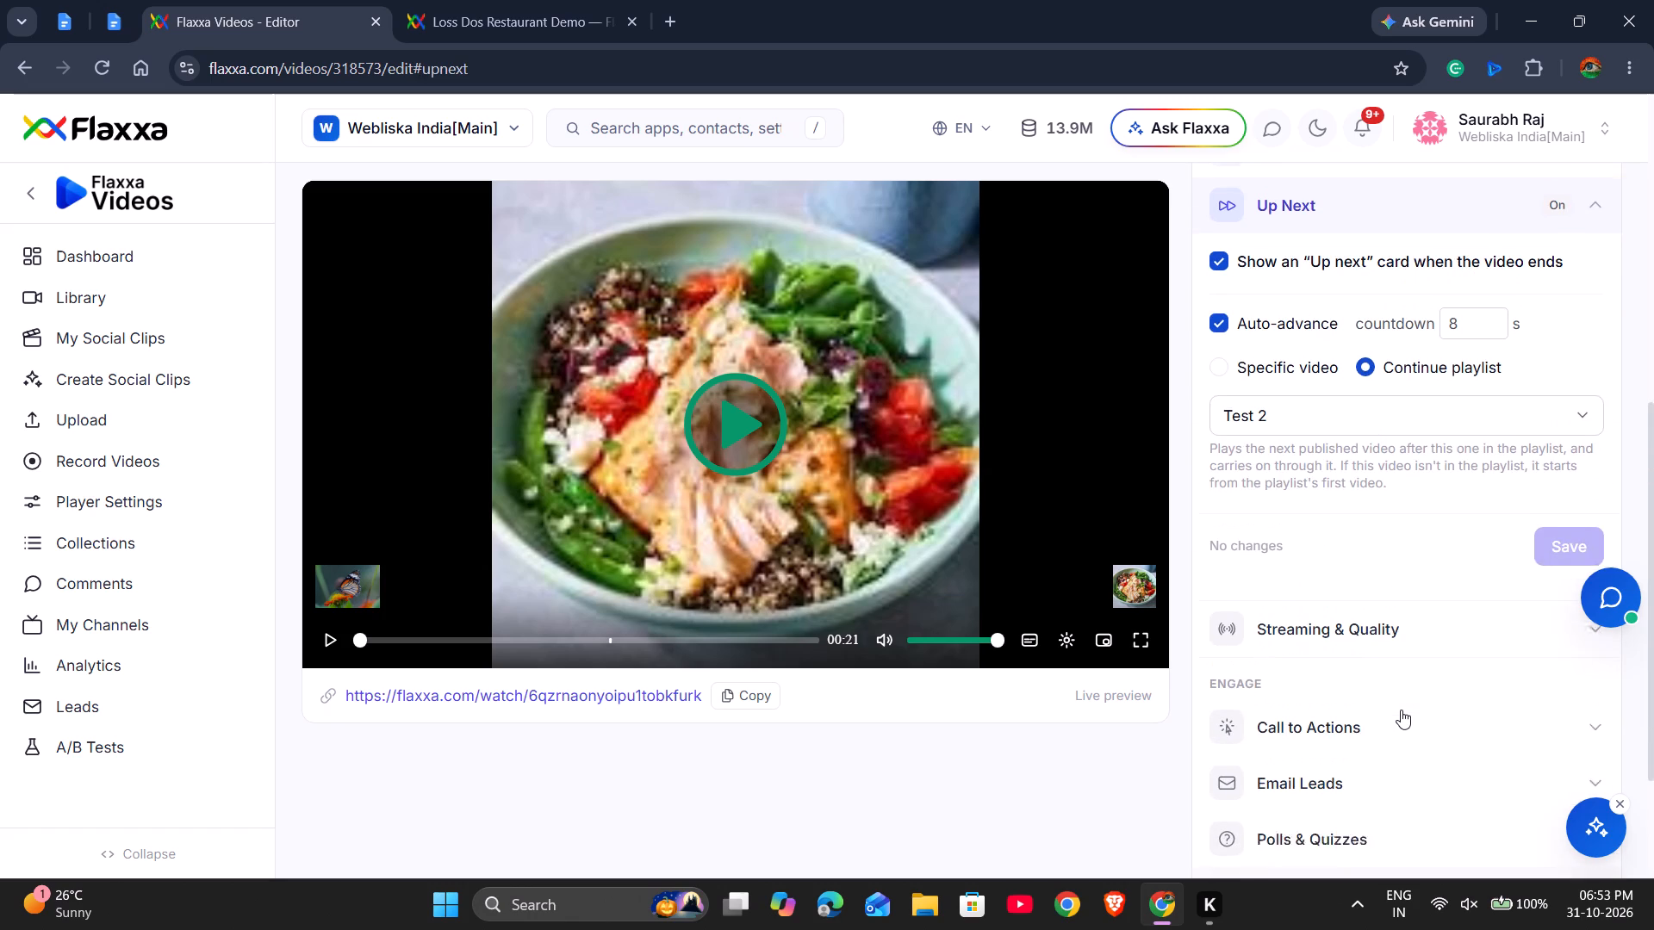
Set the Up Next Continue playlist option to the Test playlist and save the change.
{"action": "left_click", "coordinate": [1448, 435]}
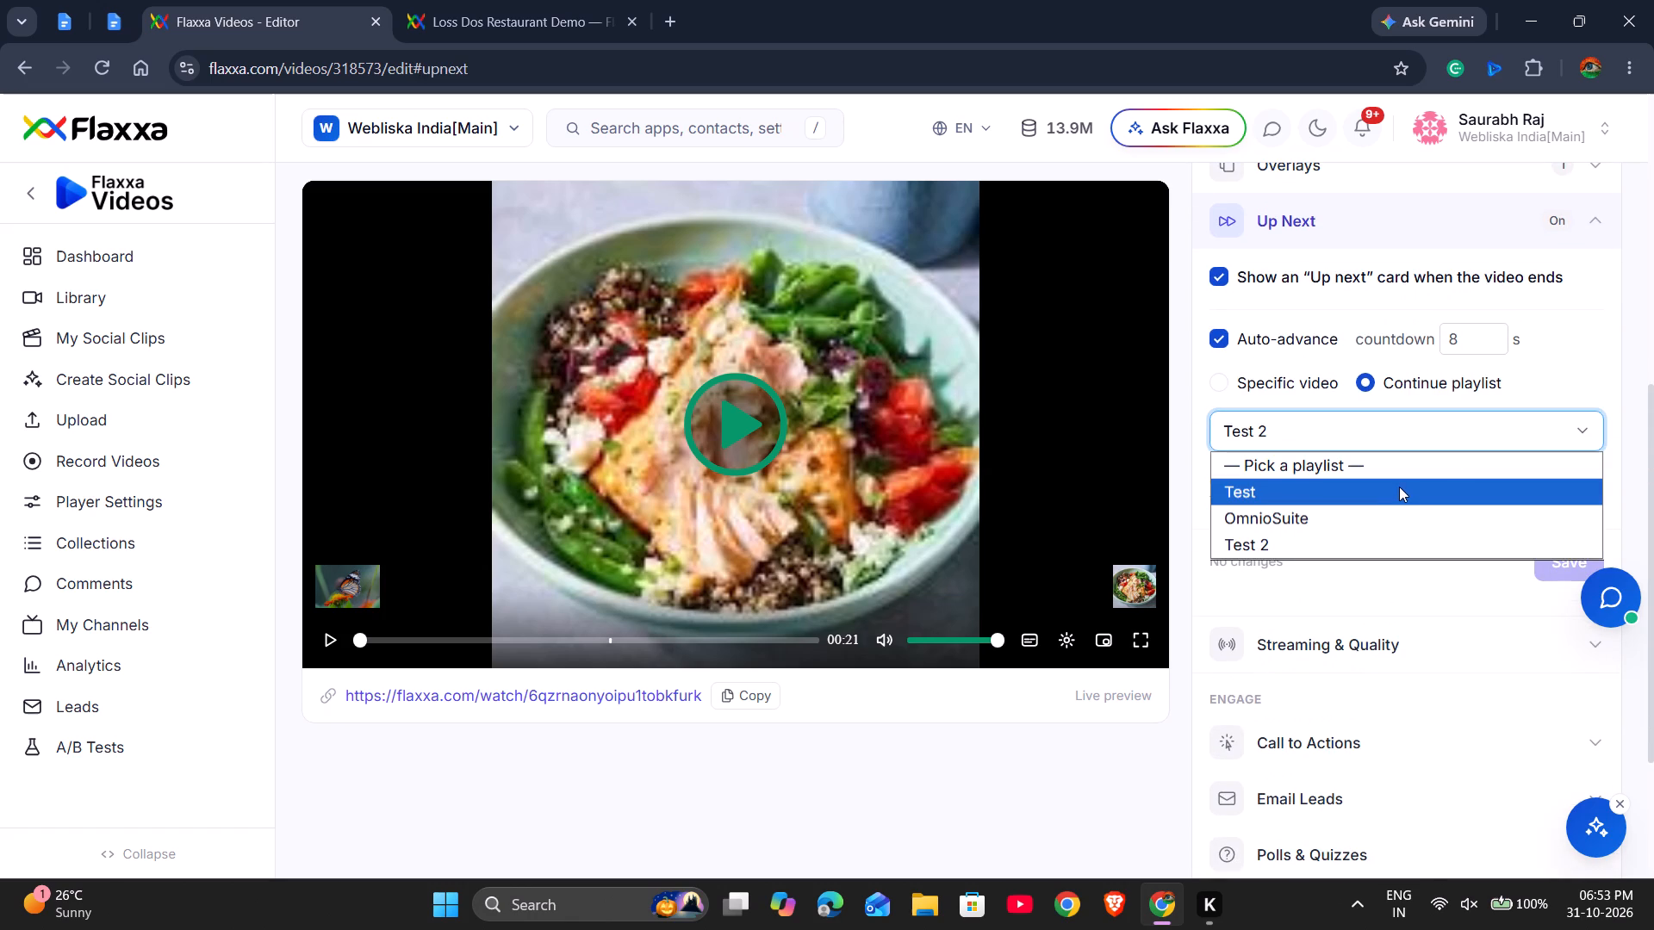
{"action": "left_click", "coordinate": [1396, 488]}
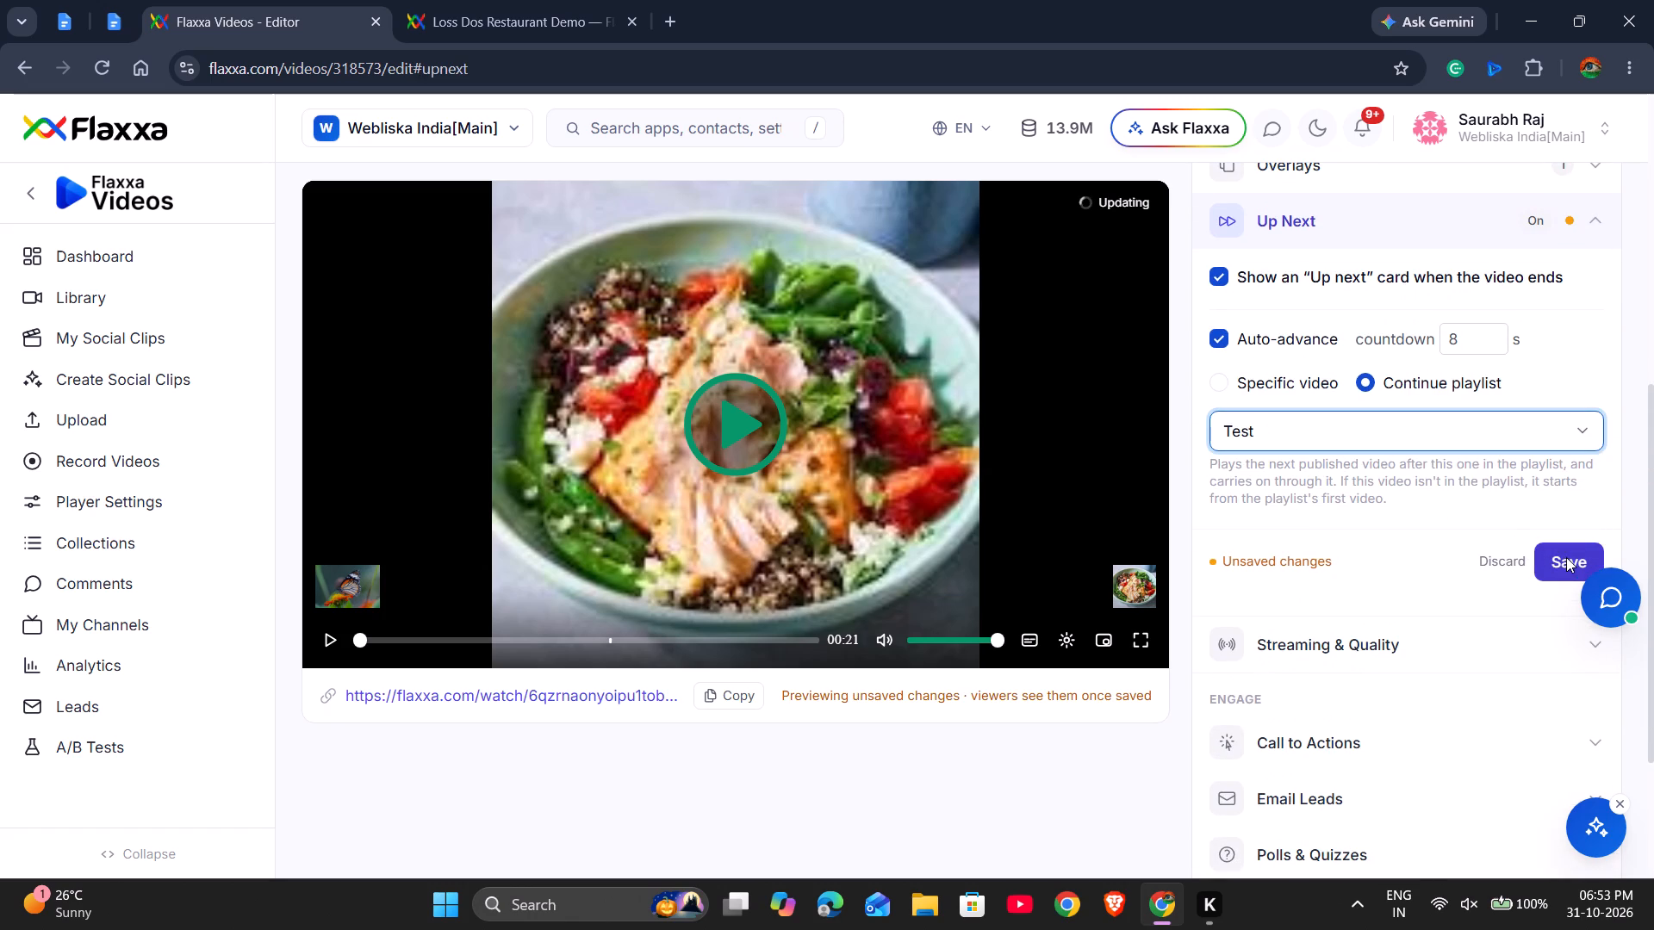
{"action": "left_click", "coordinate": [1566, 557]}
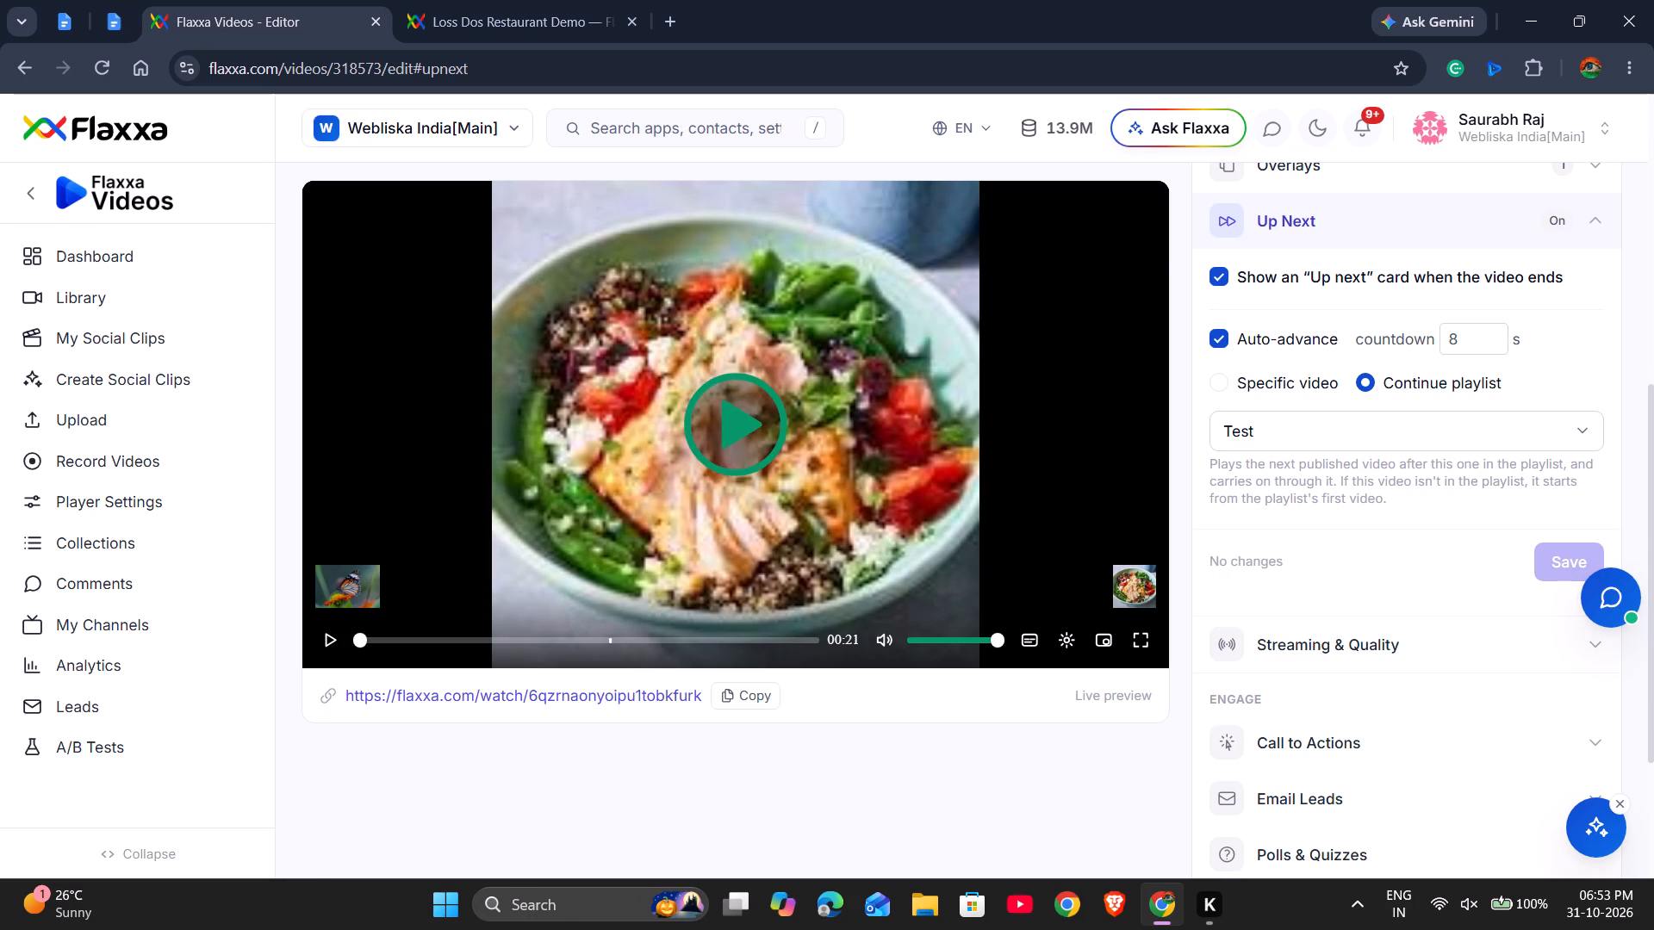
Play the video preview and skip ahead near its end to check whether the Test playlist continues.
{"action": "scroll", "coordinate": [1291, 490], "scroll_direction": "up", "scroll_amount": 6}
{"action": "scroll", "coordinate": [1291, 490], "scroll_direction": "down", "scroll_amount": 3}
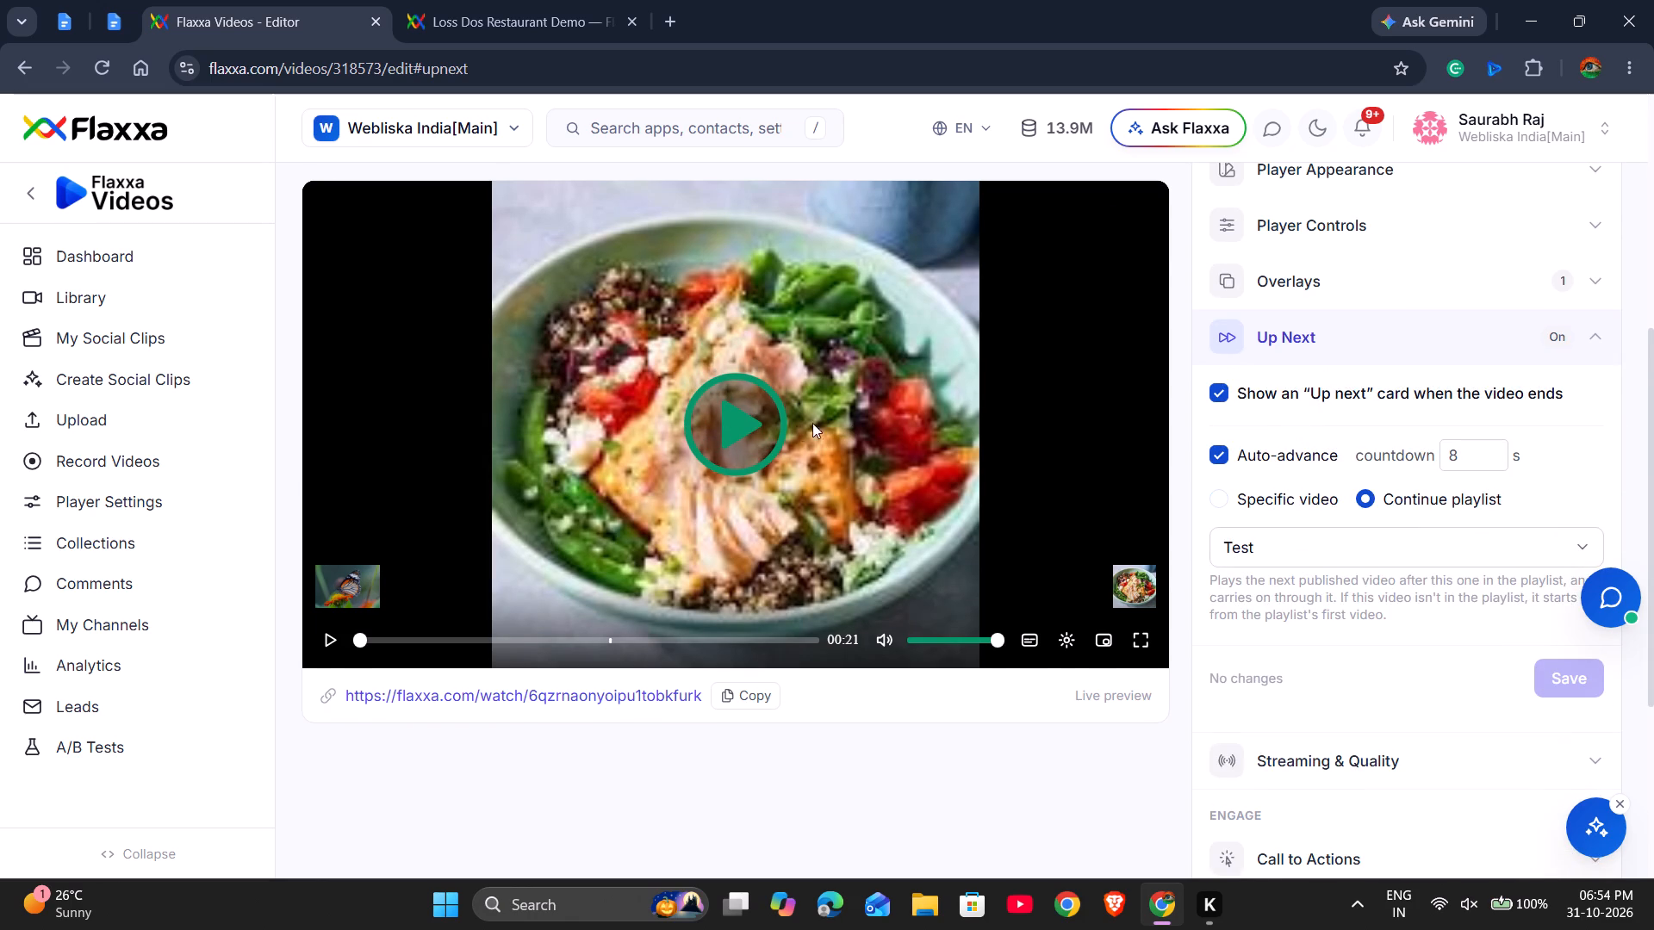
{"action": "left_click", "coordinate": [734, 434]}
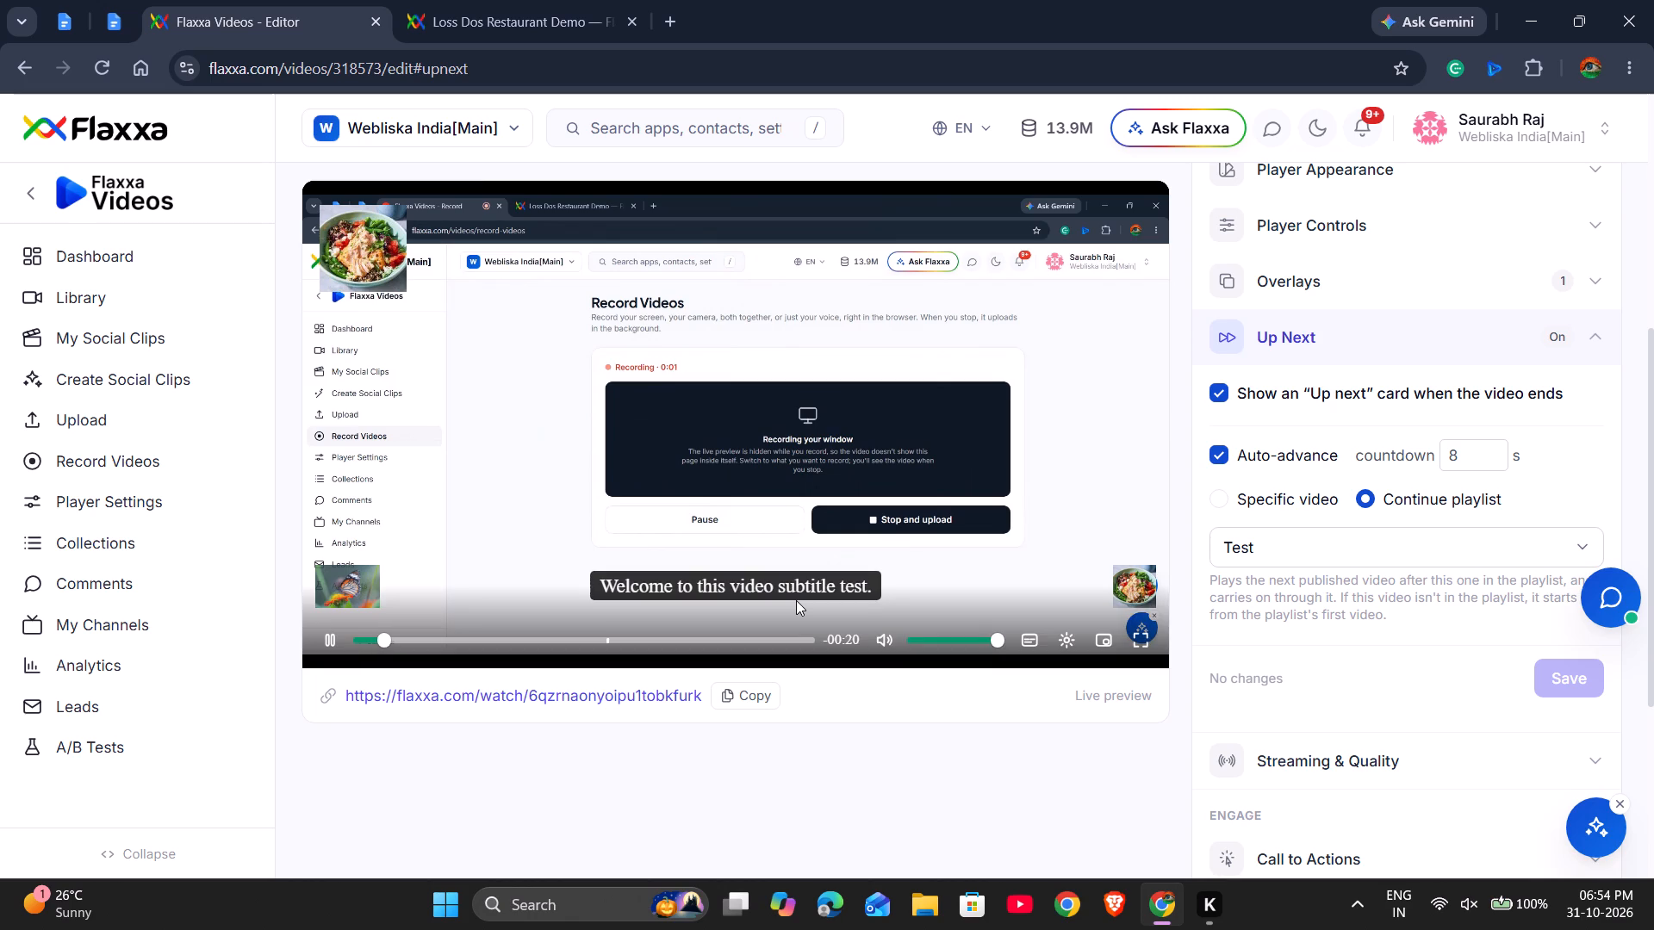
{"action": "left_click", "coordinate": [762, 635]}
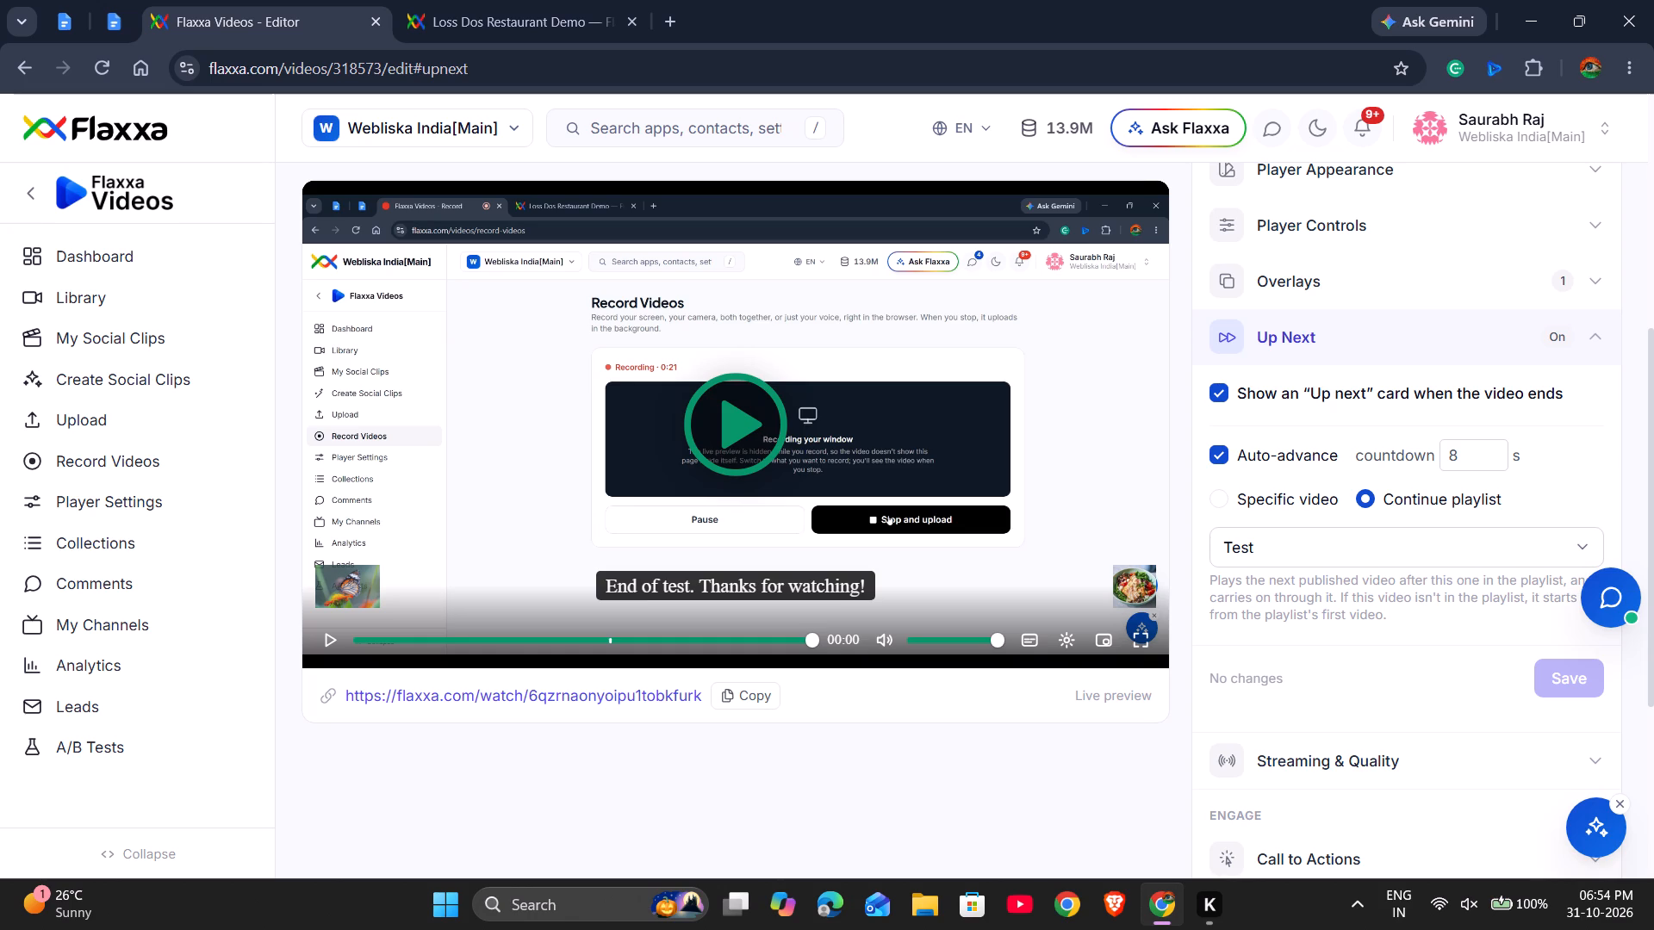
{"action": "scroll", "coordinate": [1301, 615], "scroll_direction": "down", "scroll_amount": 1}
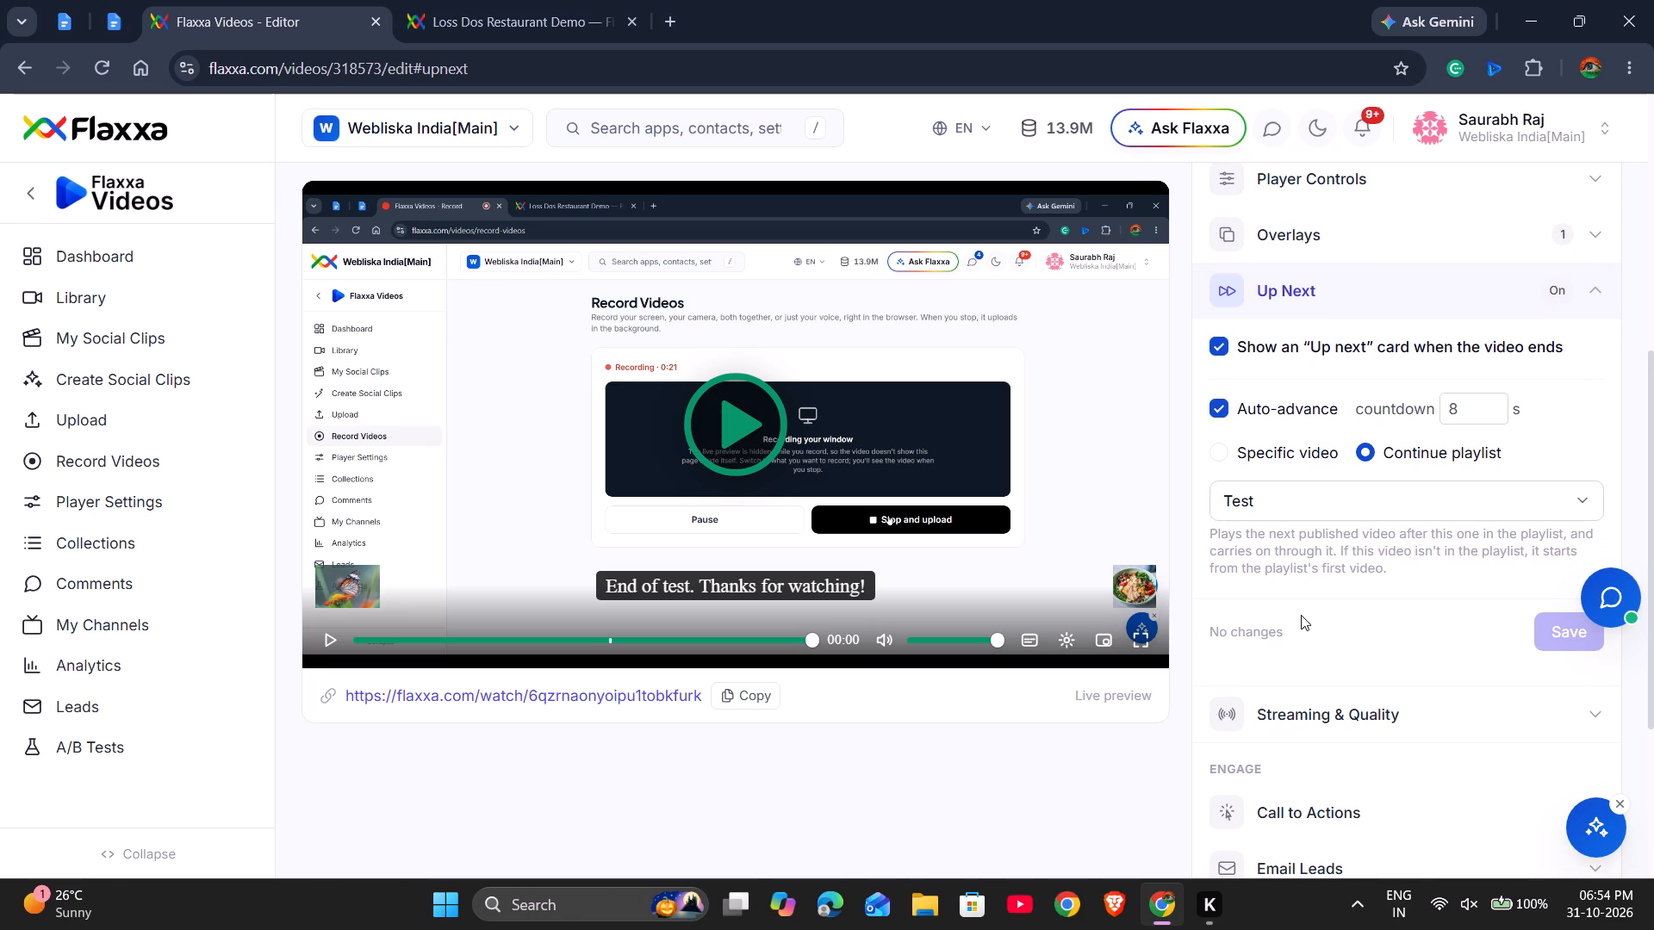
Reload the editor page and replay the preview from near its end to recheck the Up Next behaviour.
{"action": "key", "text": "ctrl+r"}
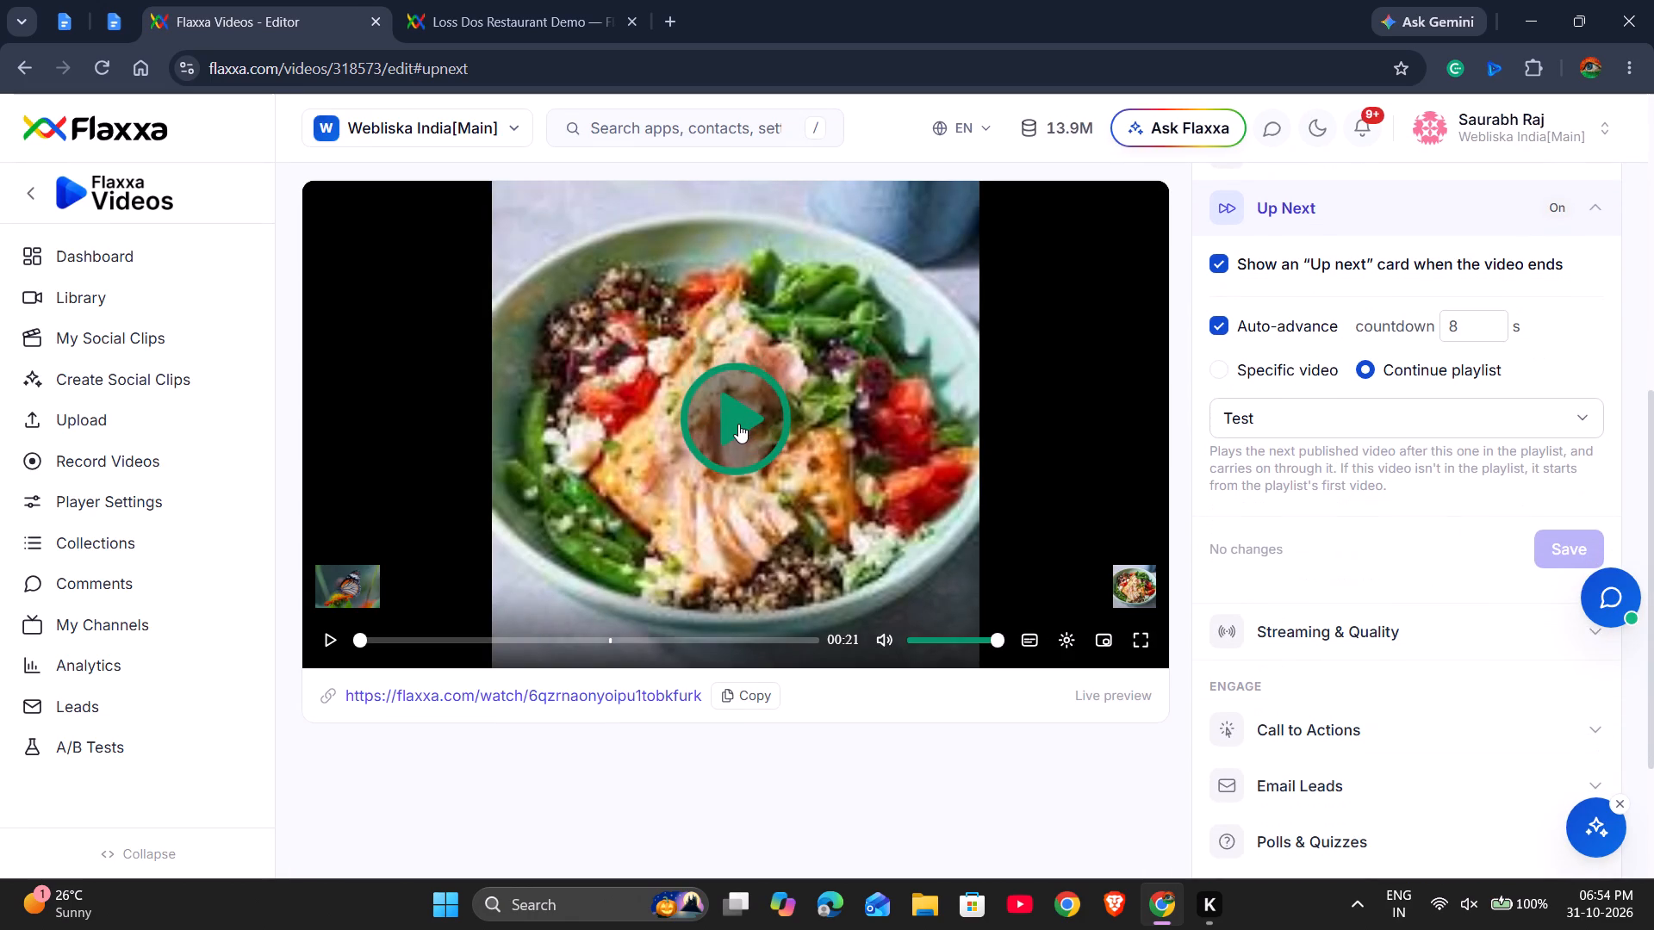
{"action": "left_click", "coordinate": [738, 424]}
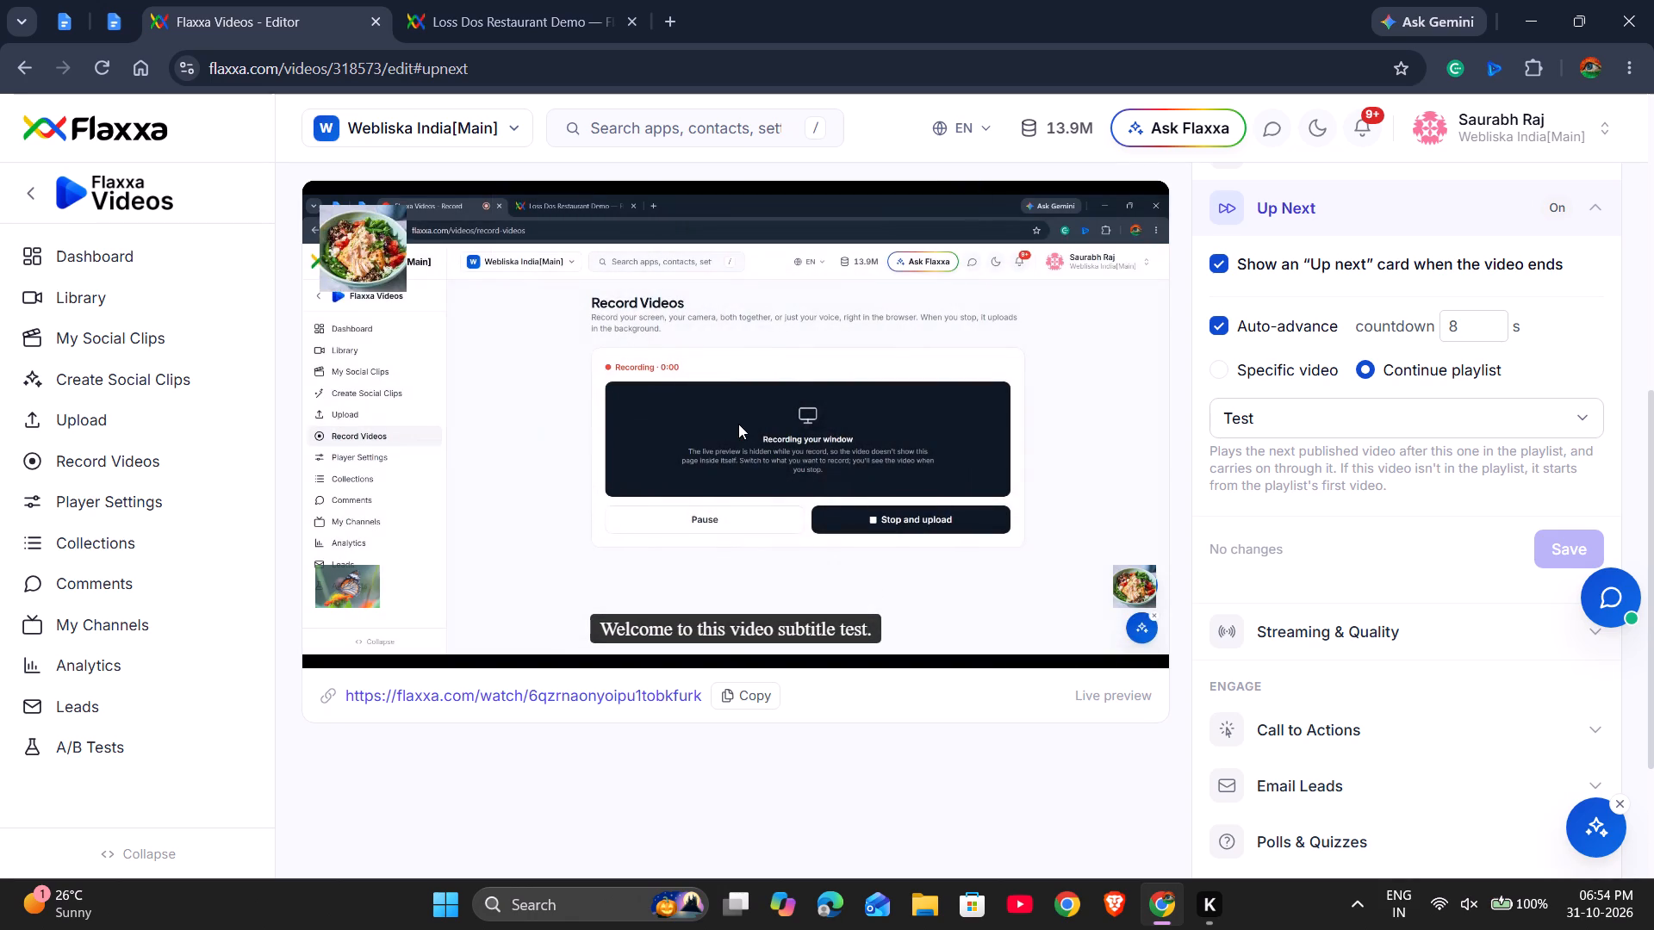
{"action": "left_click", "coordinate": [686, 642]}
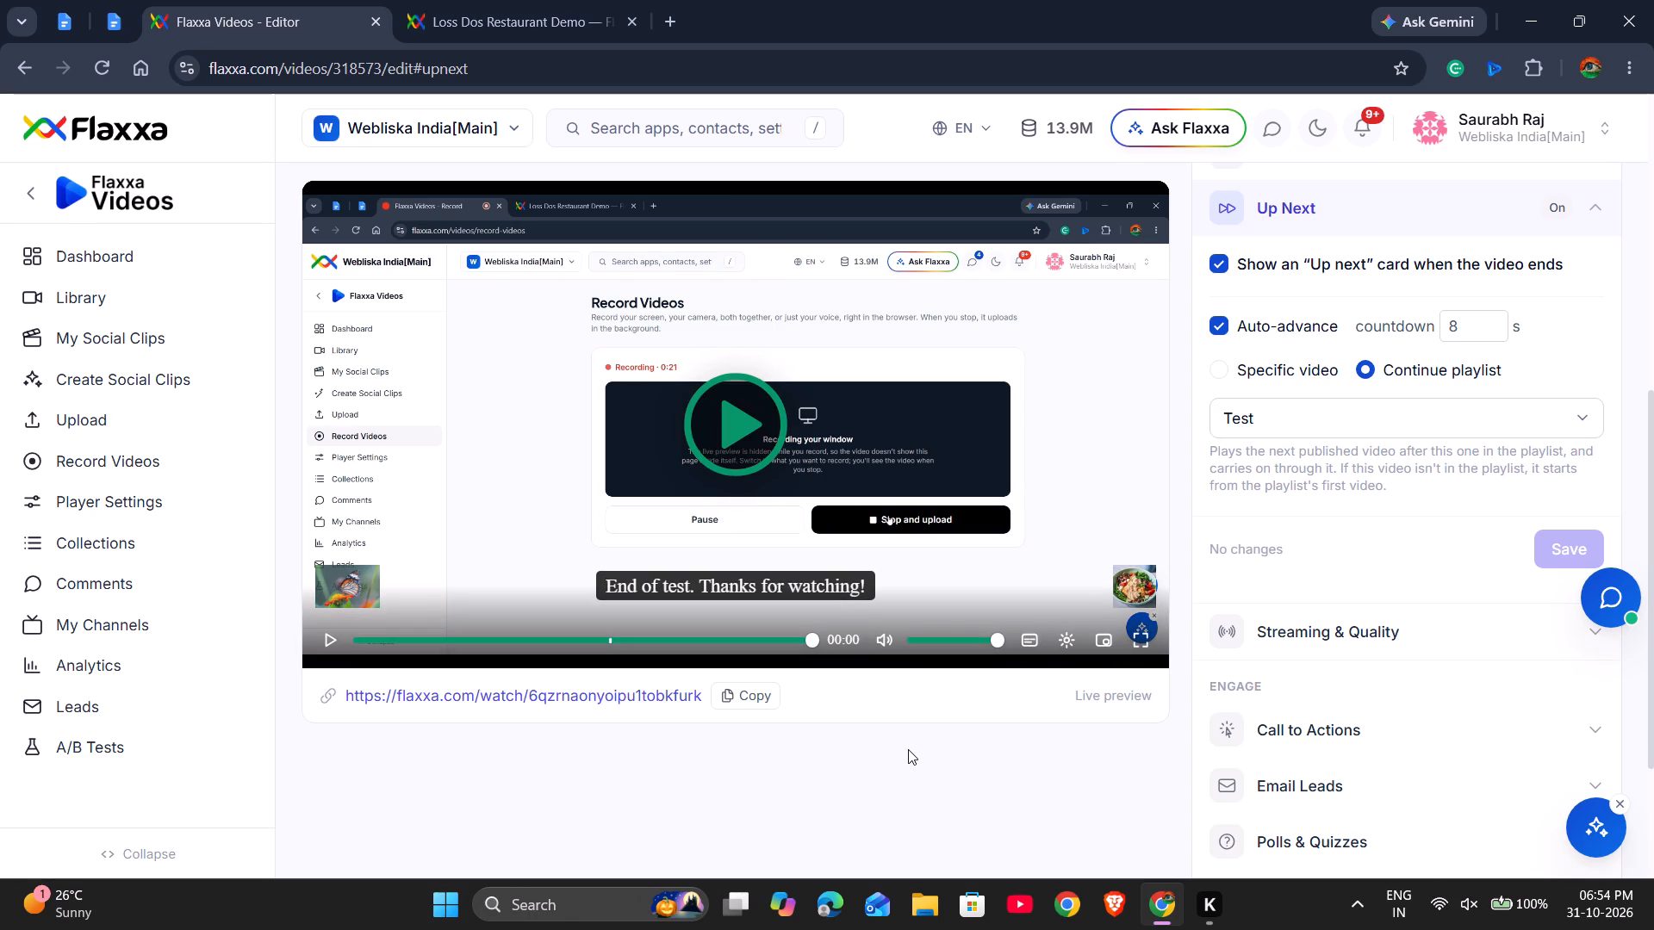
Set the Up Next Continue playlist option to OmnioSuite and save the change.
{"action": "left_click", "coordinate": [1400, 425]}
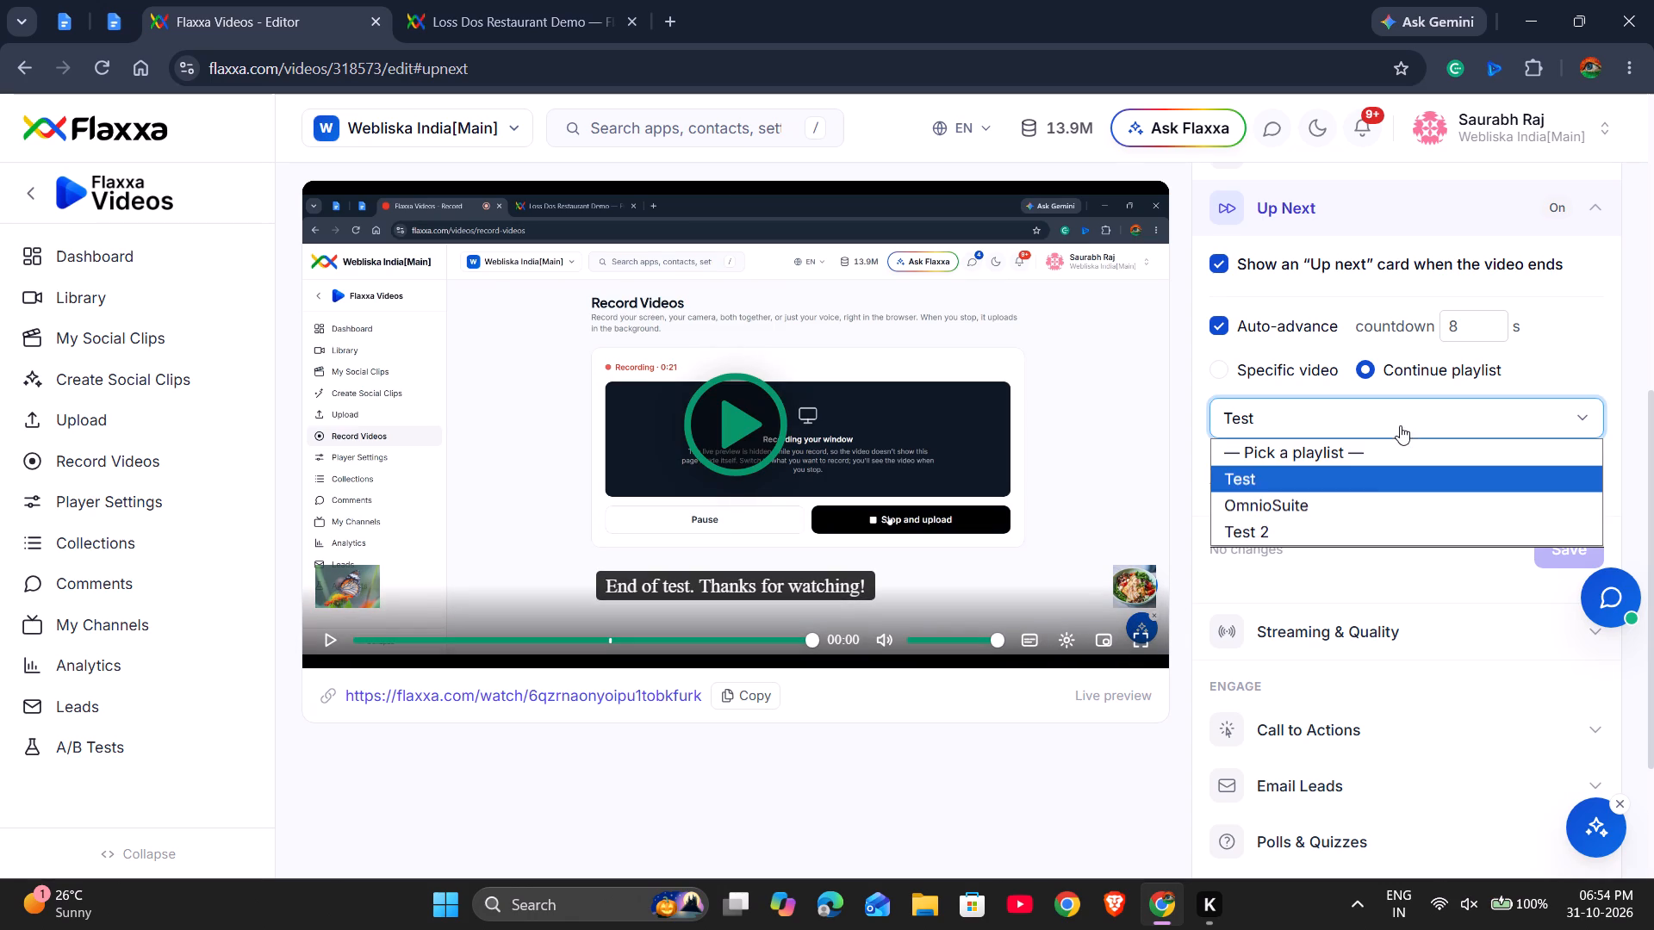
{"action": "left_click", "coordinate": [1351, 508]}
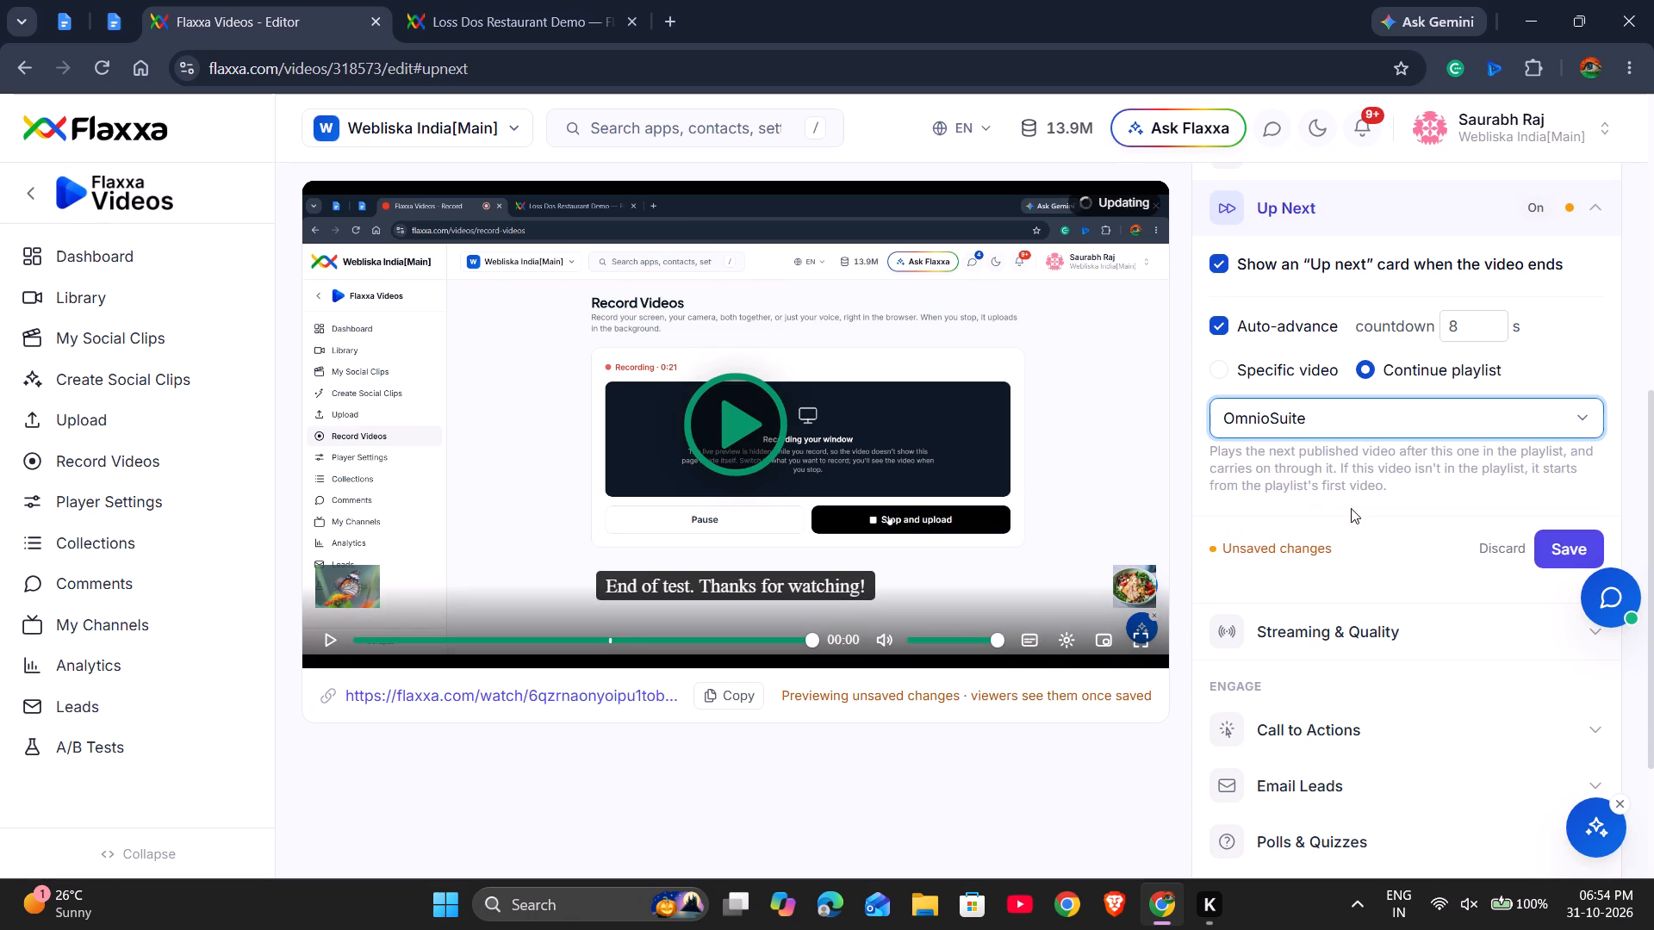
{"action": "left_click", "coordinate": [1563, 552]}
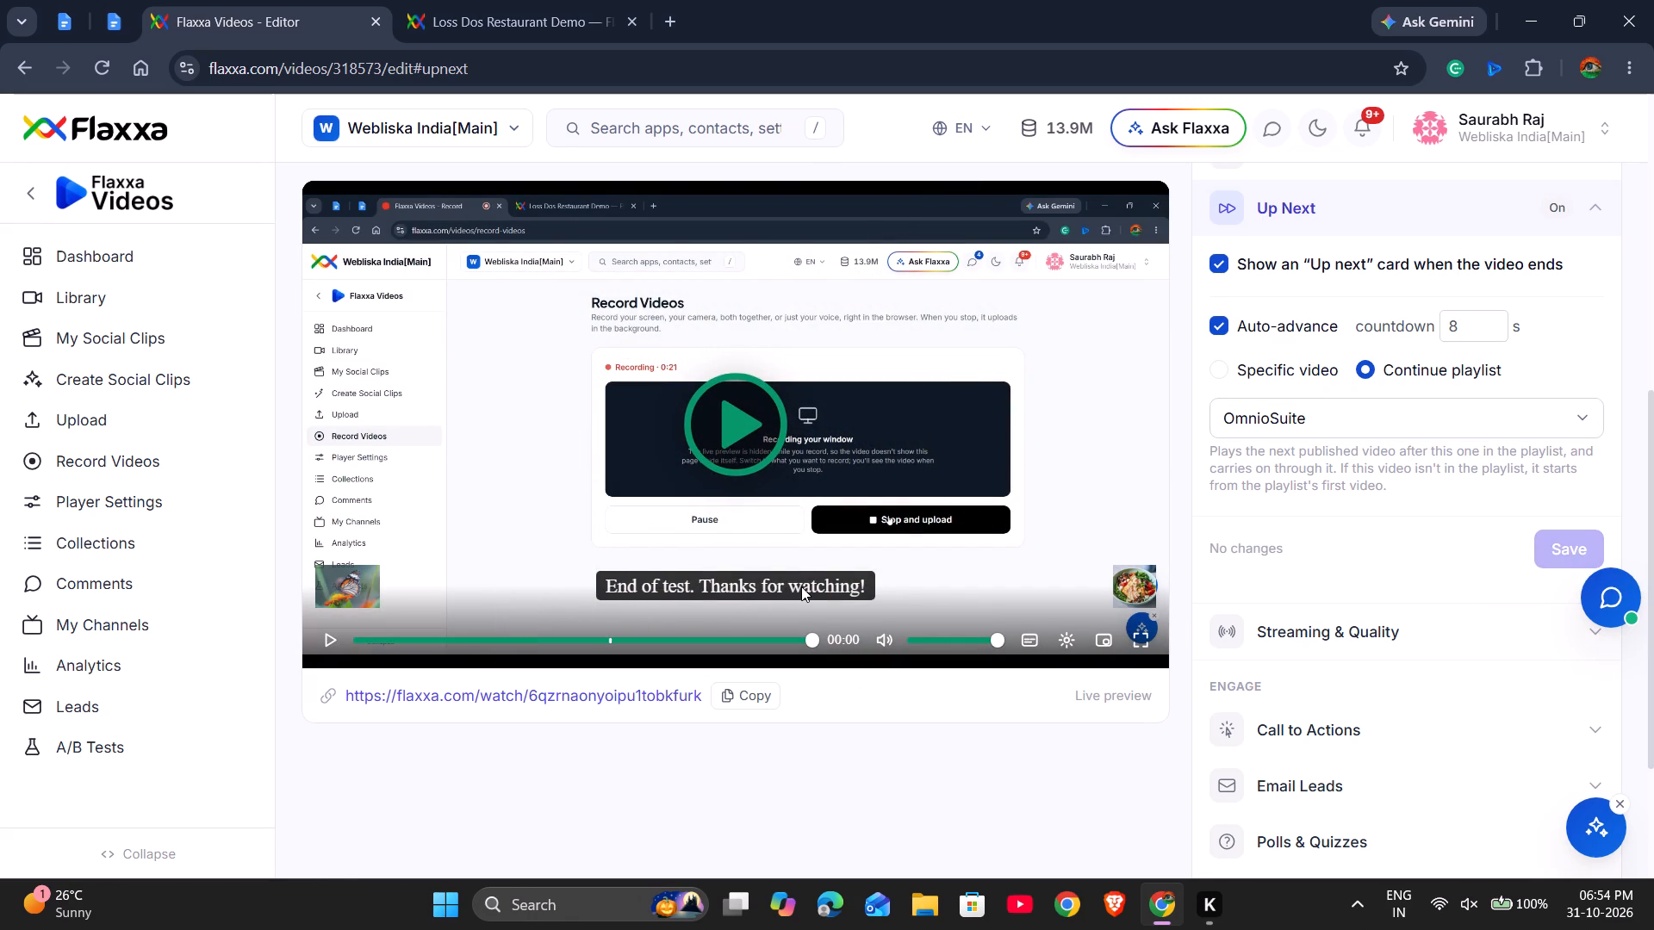
Reload the editor page, play the preview to test the OmnioSuite playlist setting, and pause it partway.
{"action": "key", "text": "ctrl+r"}
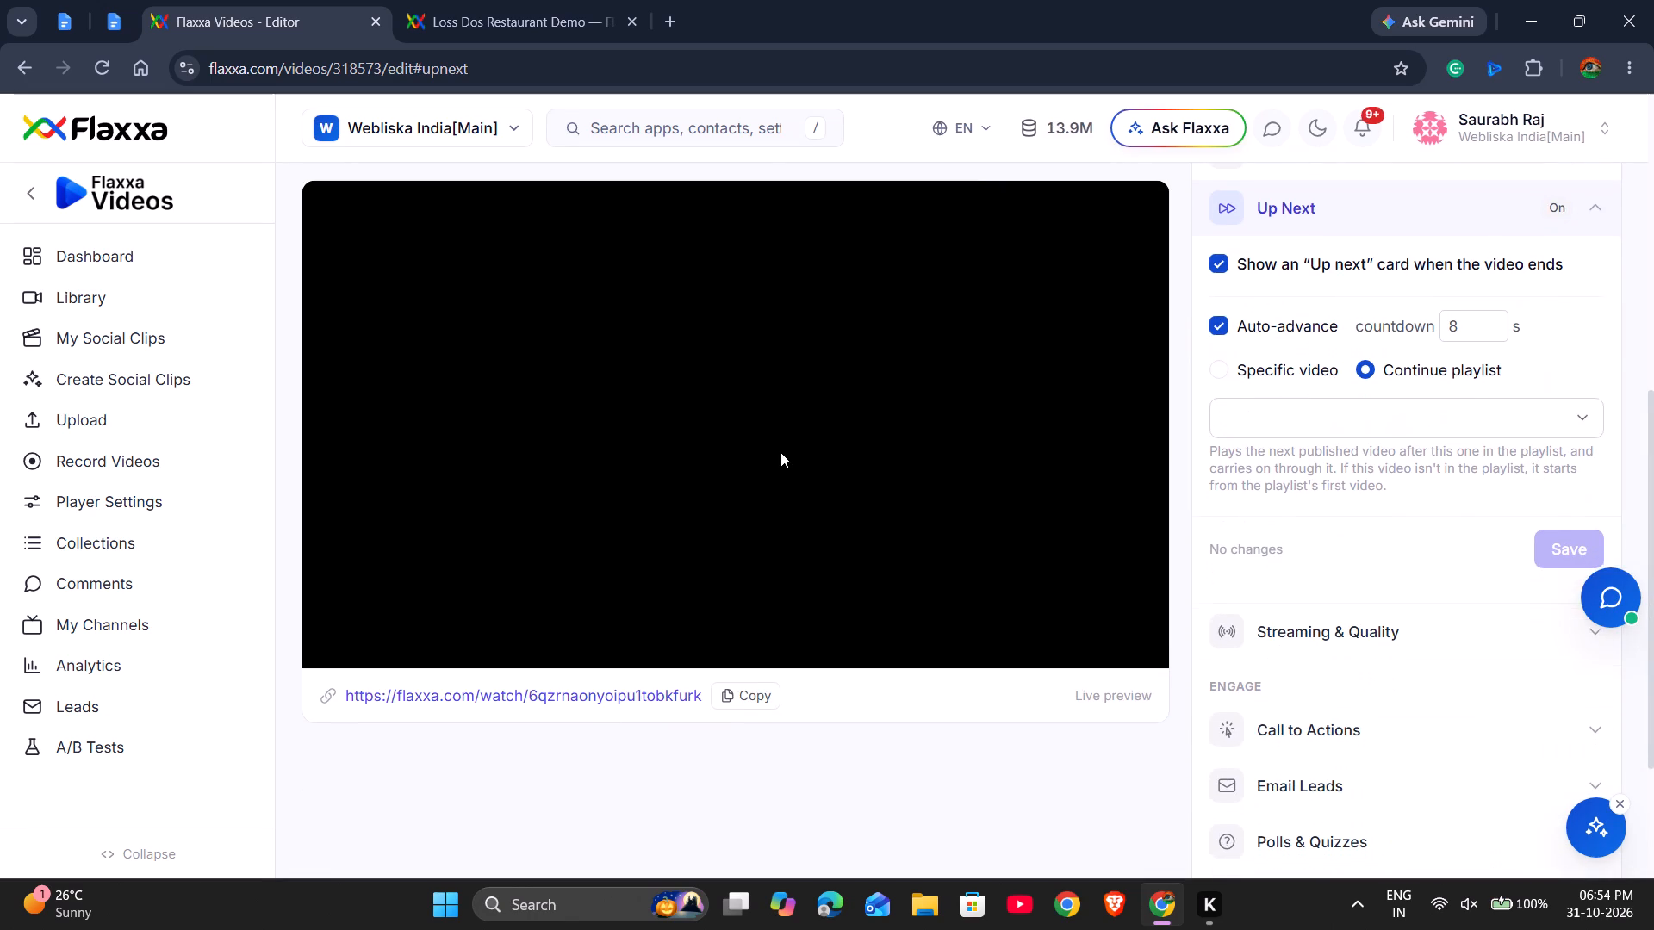
{"action": "left_click", "coordinate": [728, 428]}
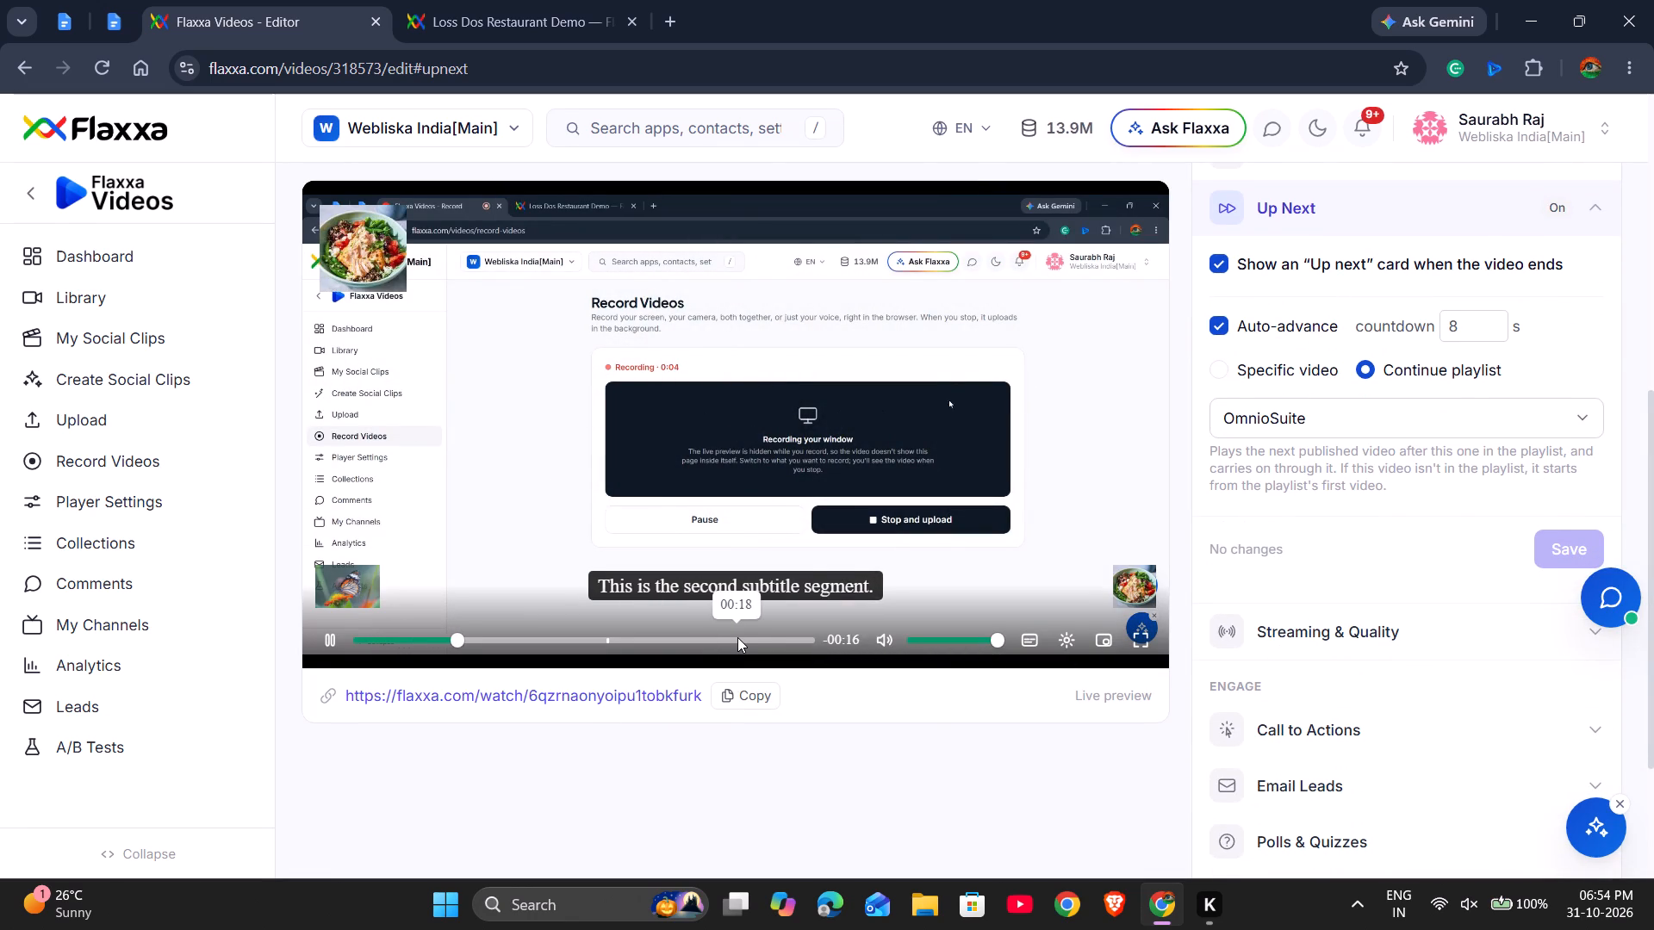
{"action": "left_click", "coordinate": [715, 463]}
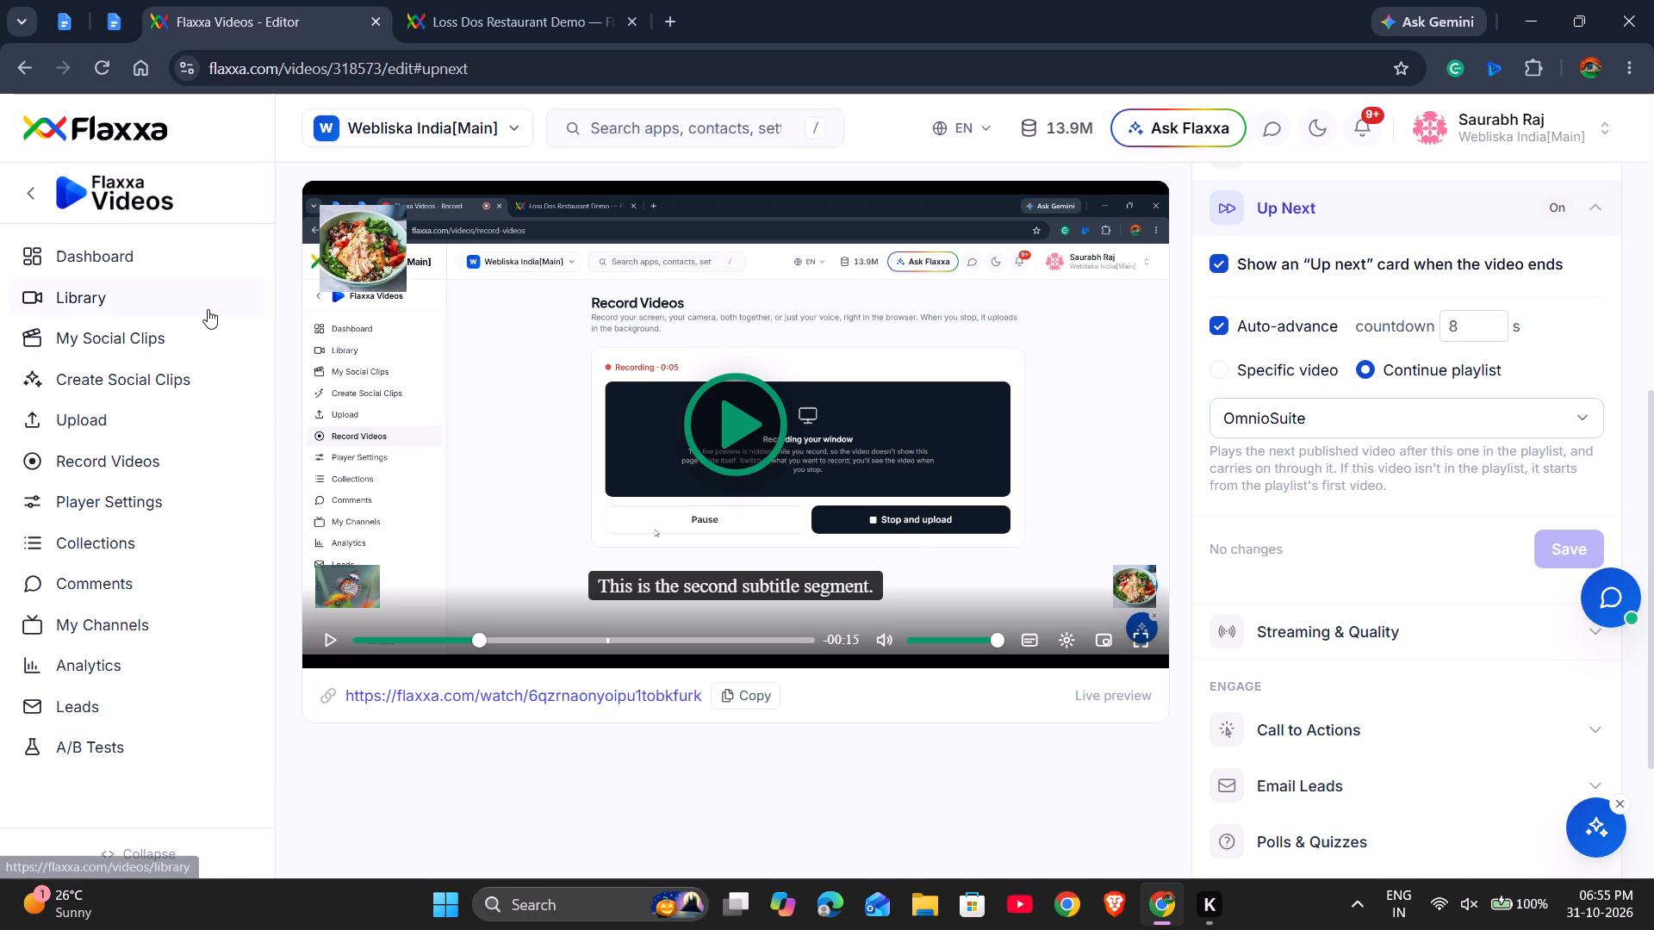
Check the status of the videos in the Library and which of them each playlist in Collections contains.
{"action": "left_click", "coordinate": [164, 307]}
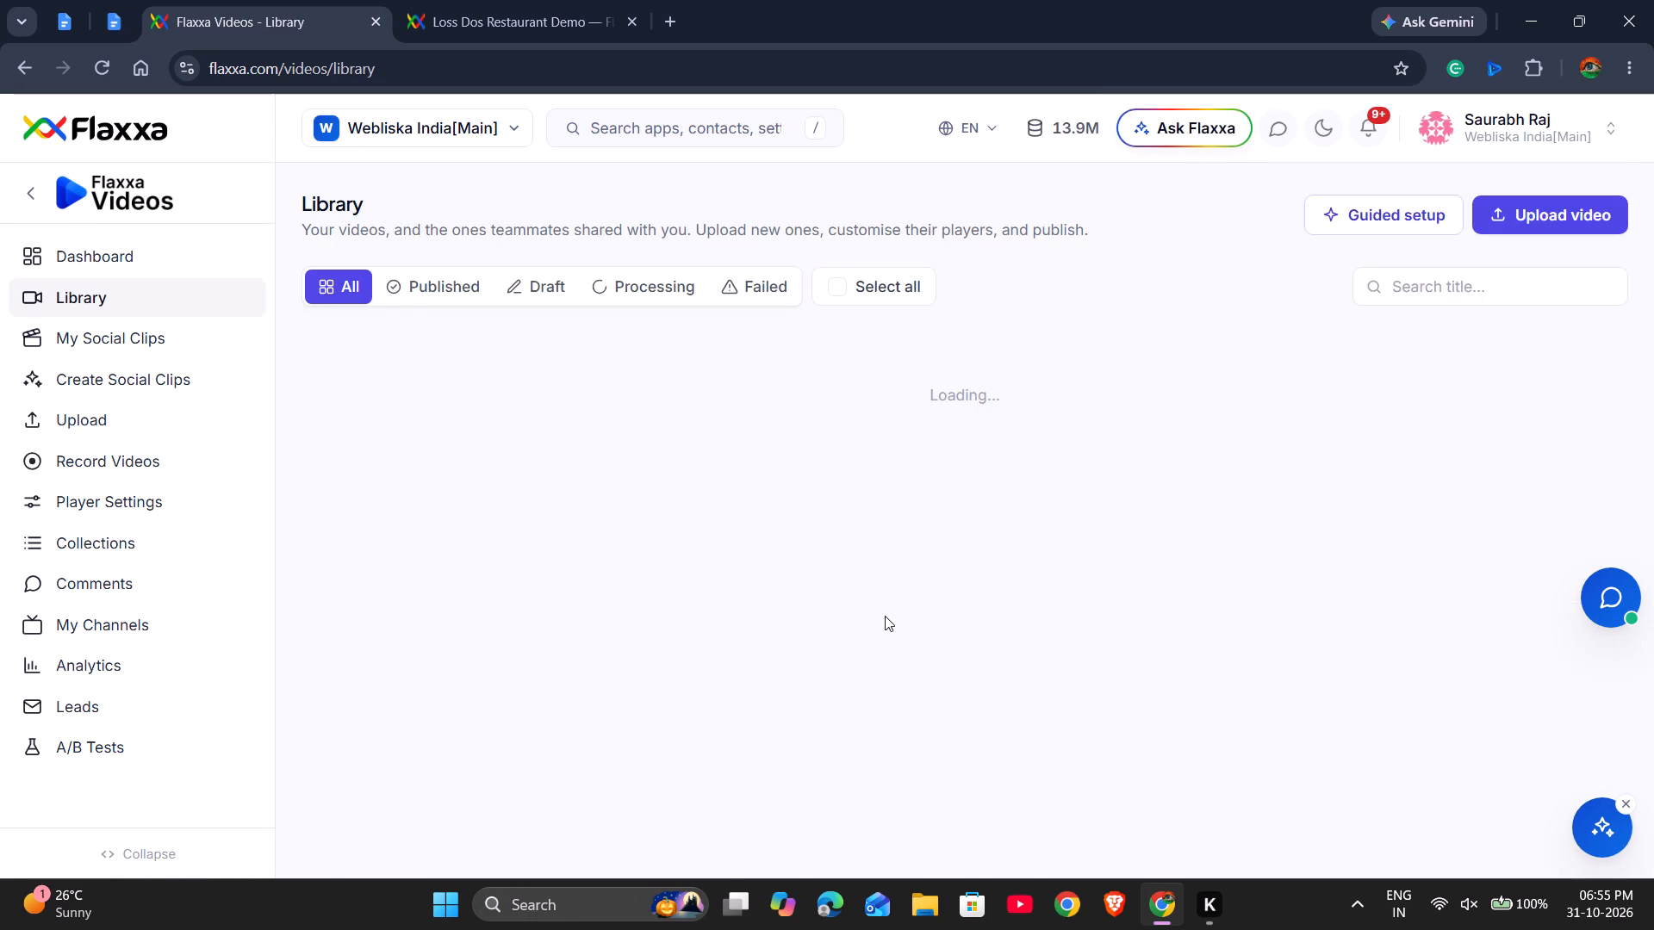
{"action": "scroll", "coordinate": [885, 616], "scroll_direction": "down", "scroll_amount": 3}
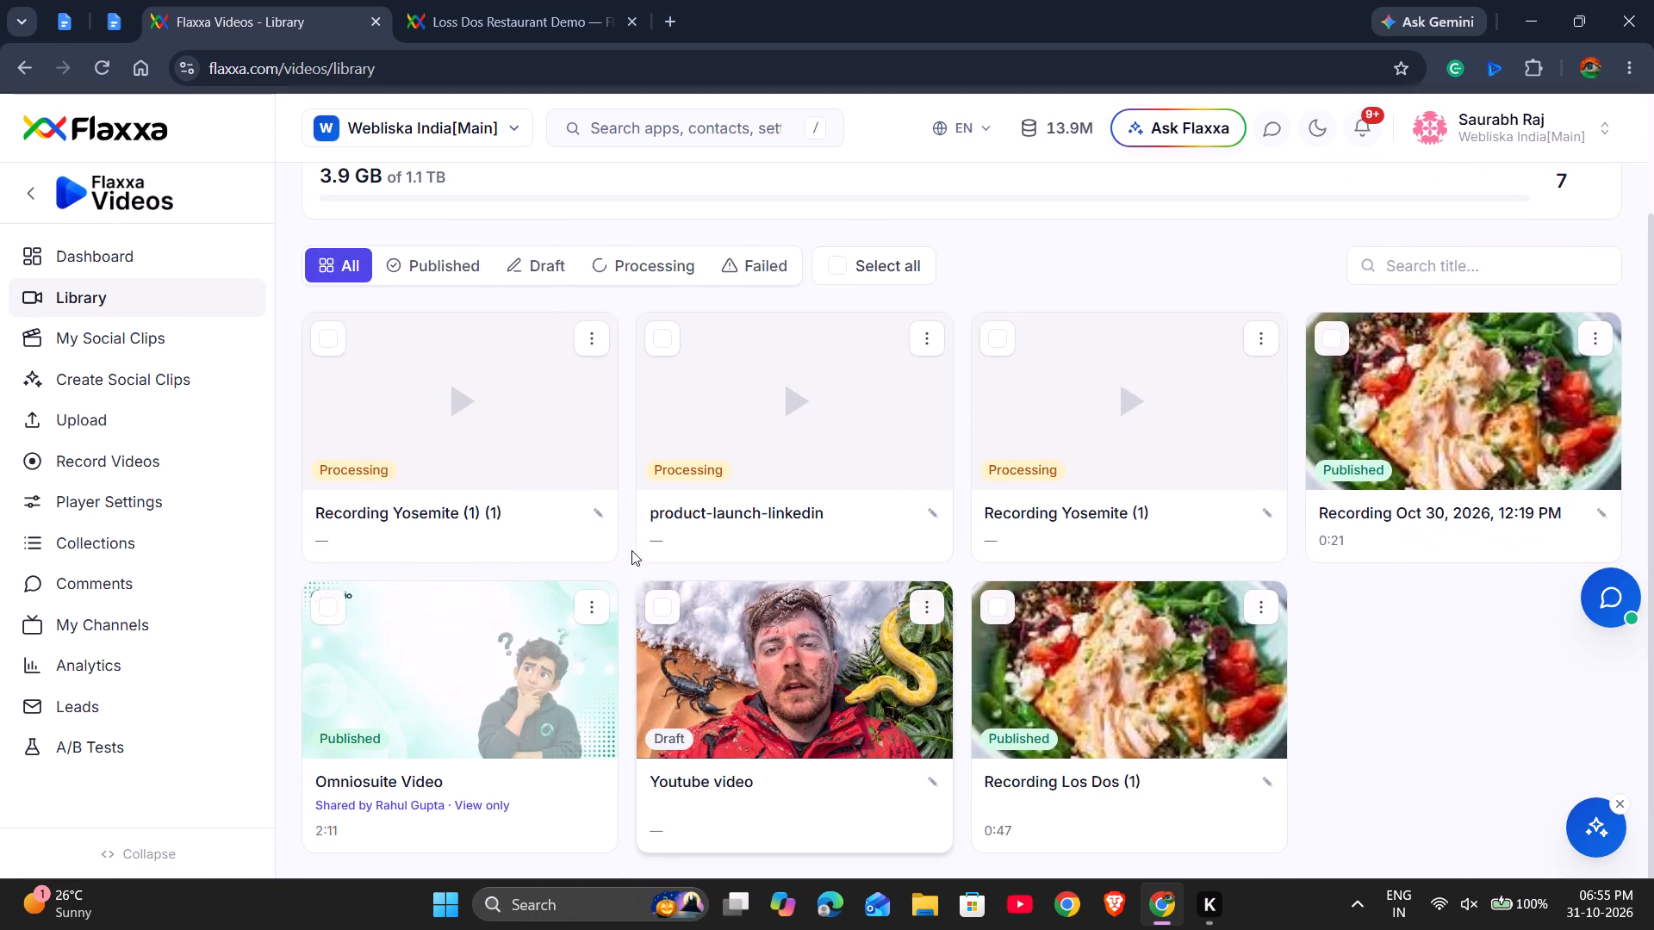
{"action": "left_click", "coordinate": [102, 544]}
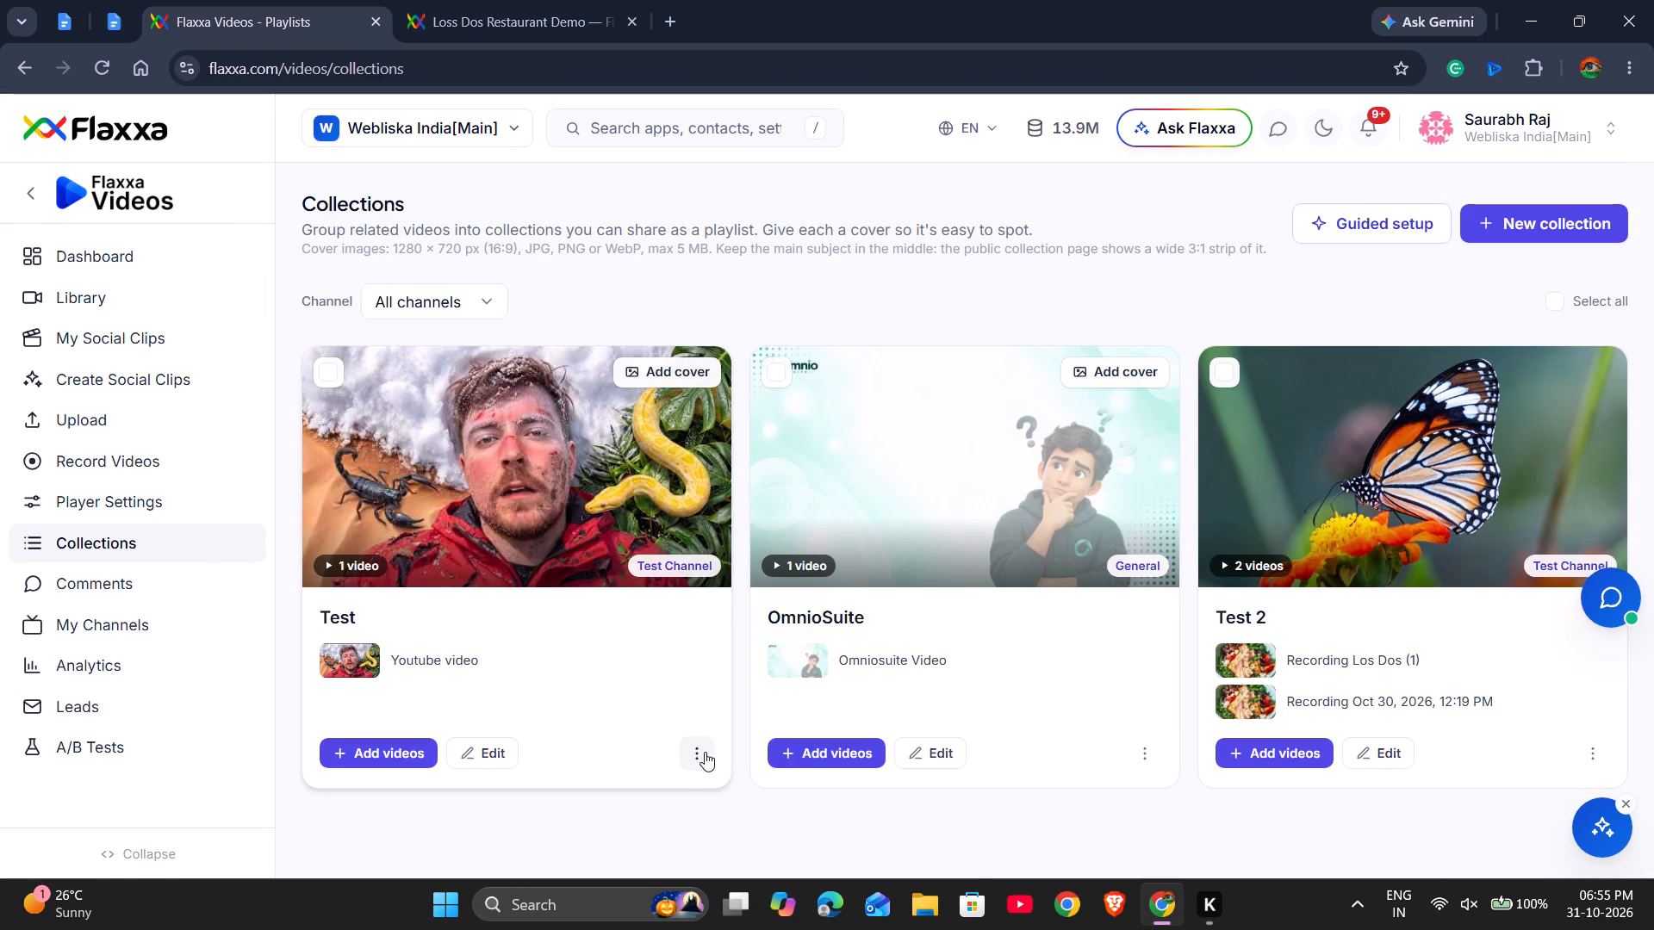
Publish the draft Youtube video from the Library.
{"action": "left_click", "coordinate": [161, 296]}
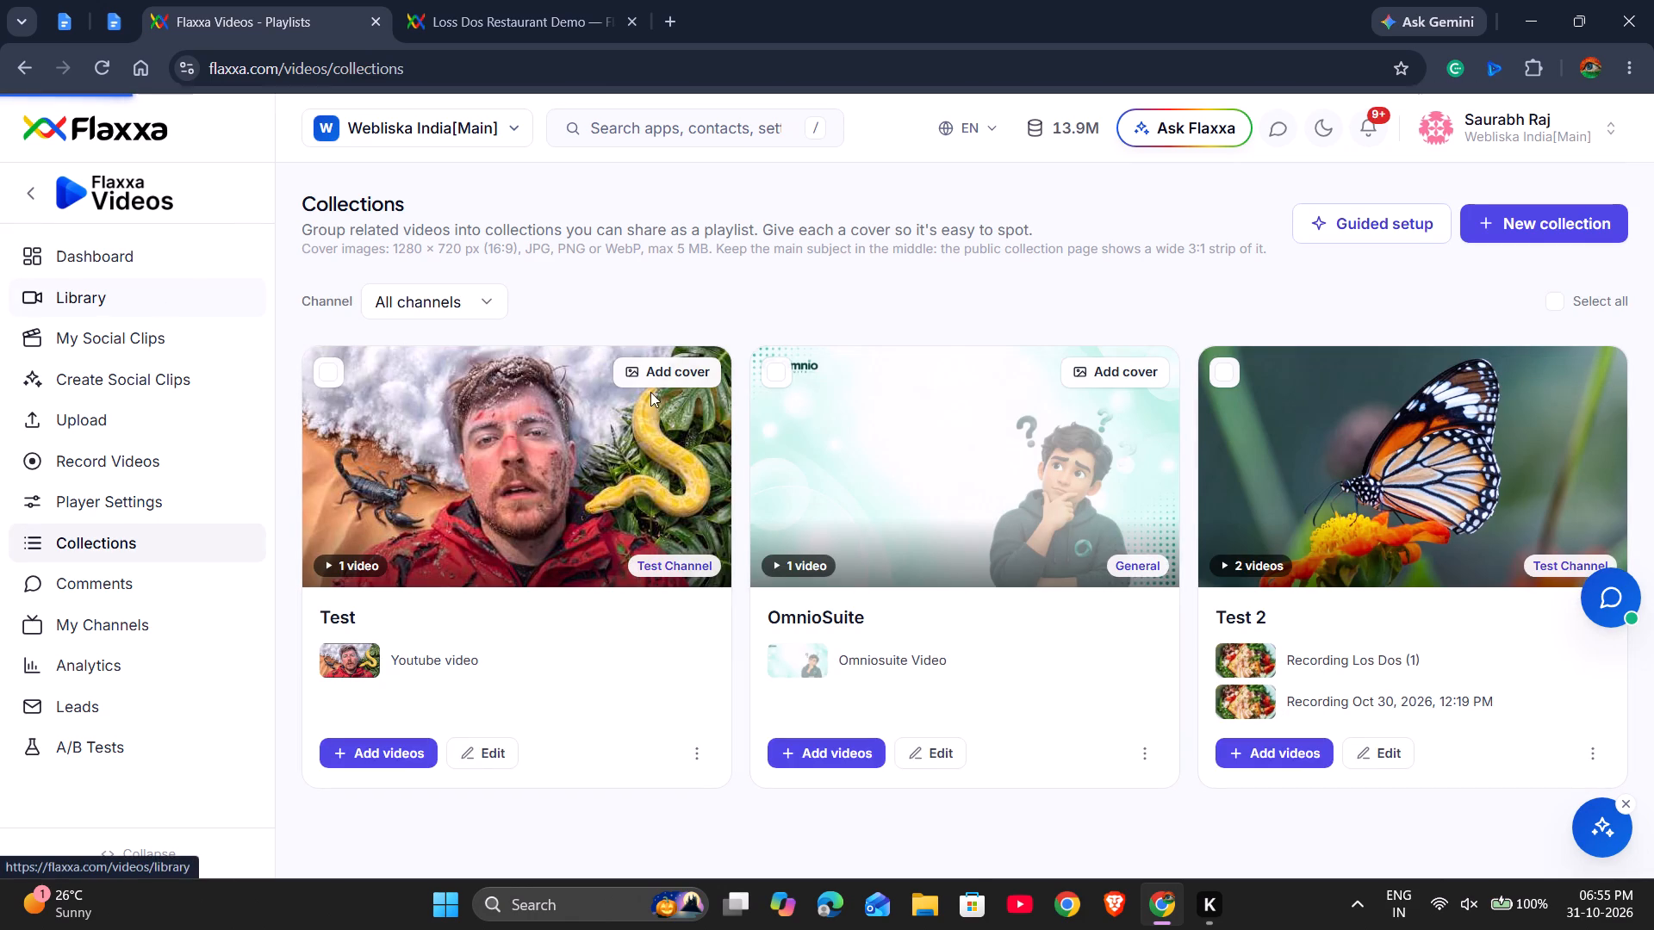
{"action": "scroll", "coordinate": [959, 457], "scroll_direction": "down", "scroll_amount": 1}
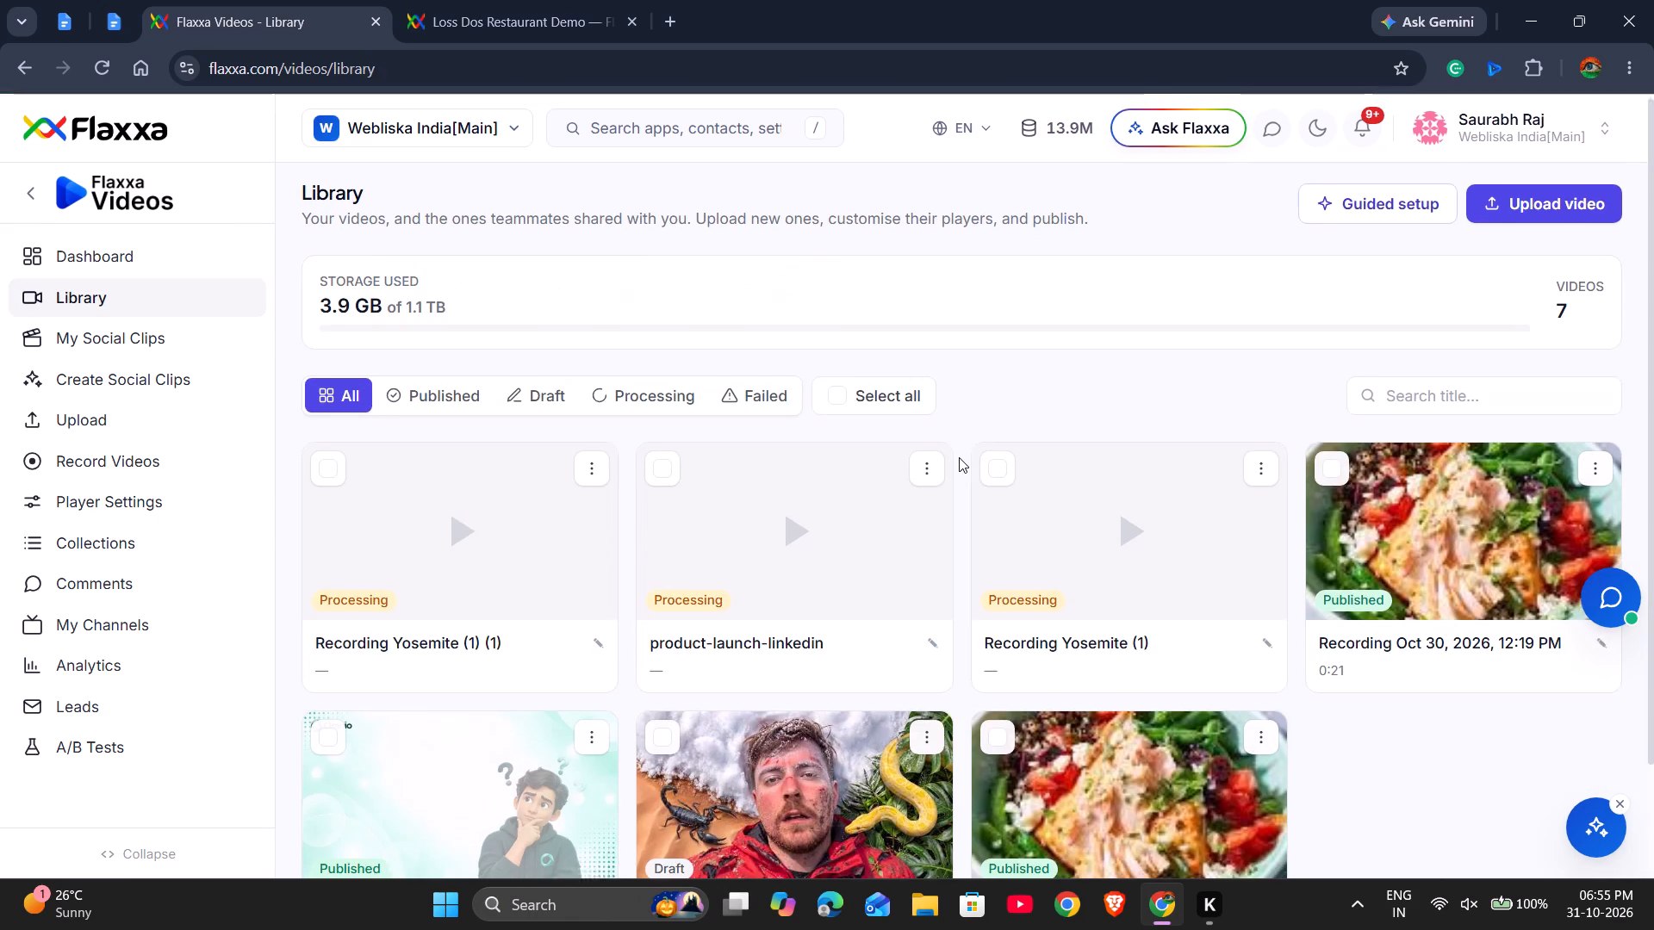
{"action": "scroll", "coordinate": [959, 457], "scroll_direction": "down", "scroll_amount": 1}
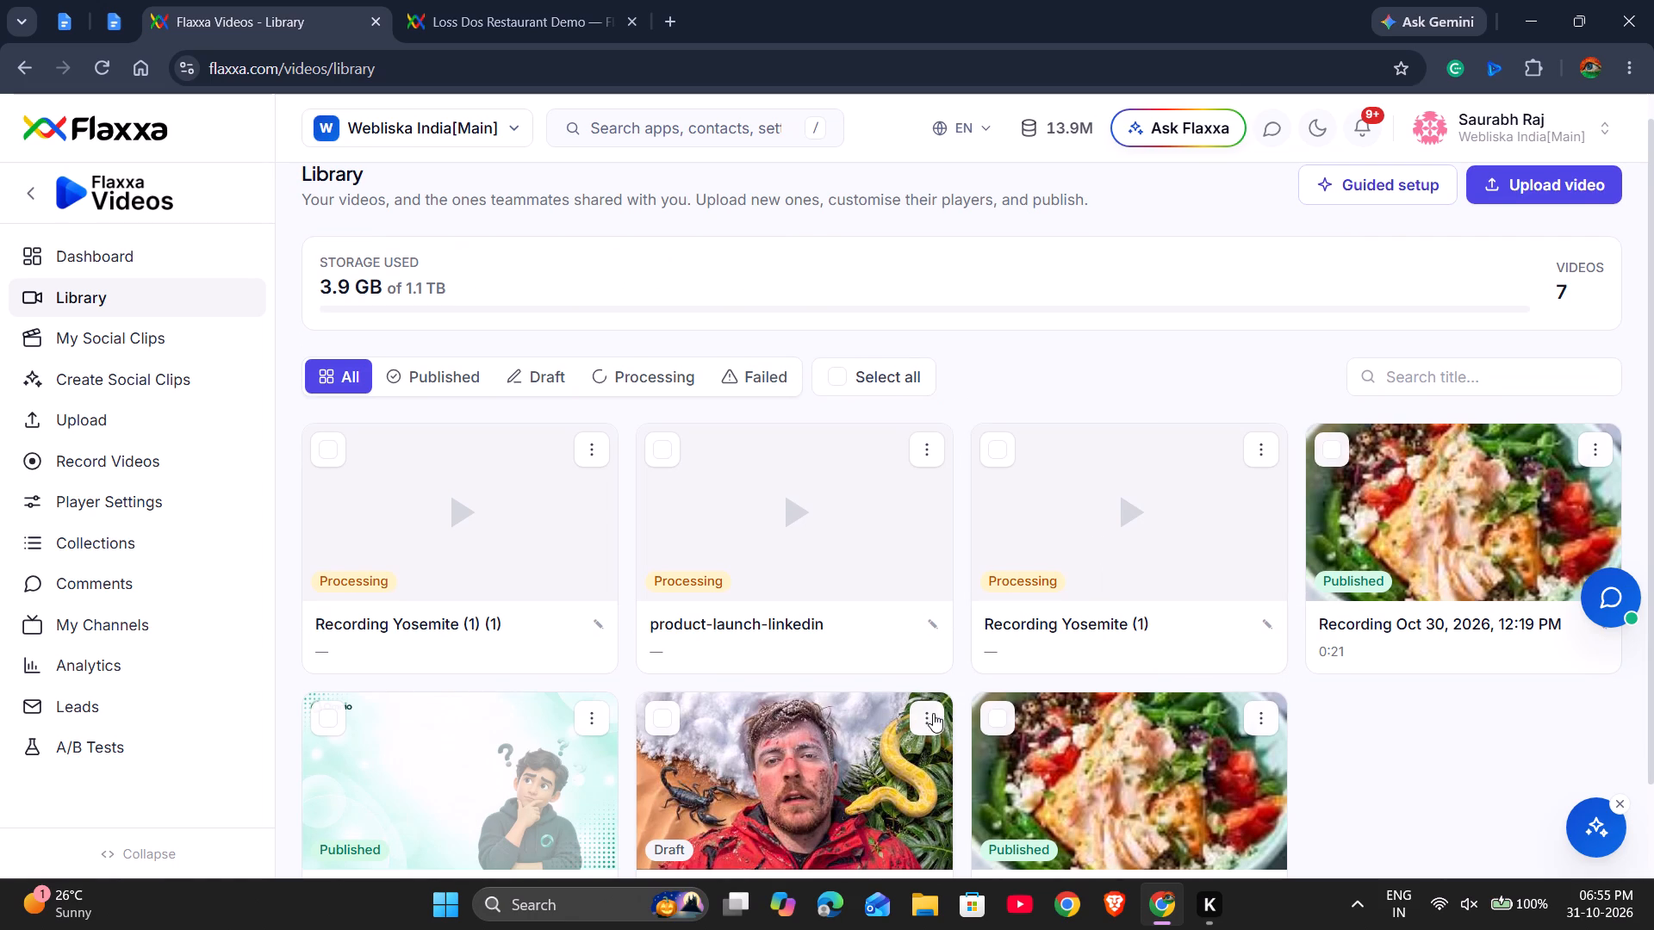
{"action": "left_click", "coordinate": [930, 716]}
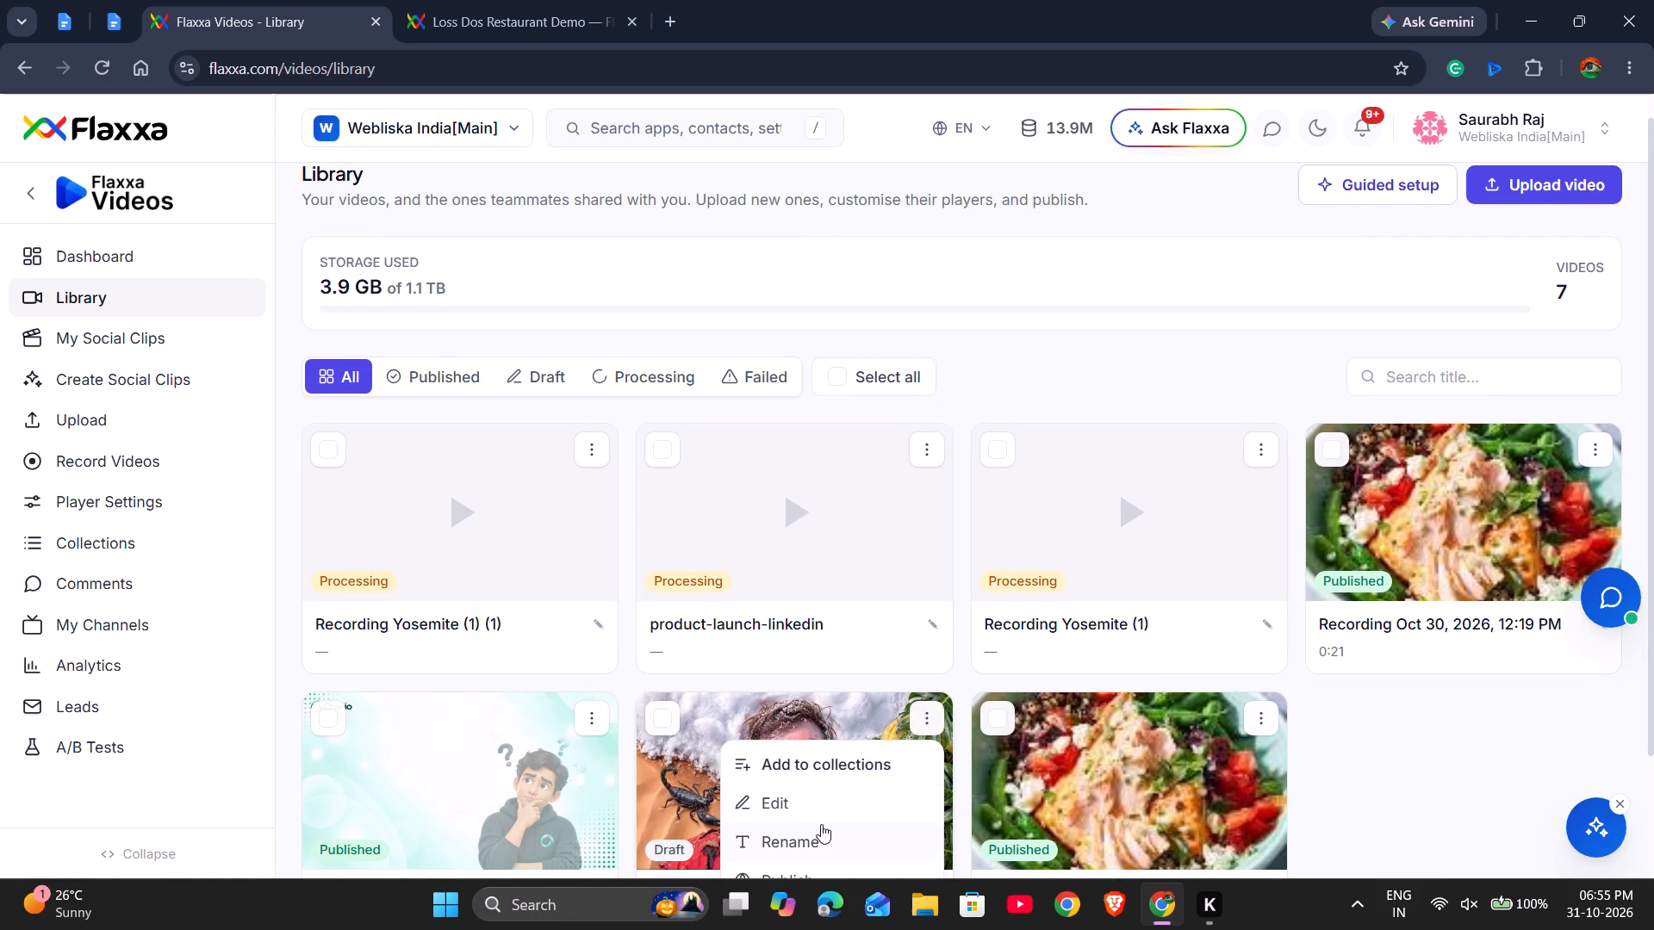
{"action": "scroll", "coordinate": [821, 824], "scroll_direction": "down", "scroll_amount": 2}
{"action": "left_click", "coordinate": [795, 728]}
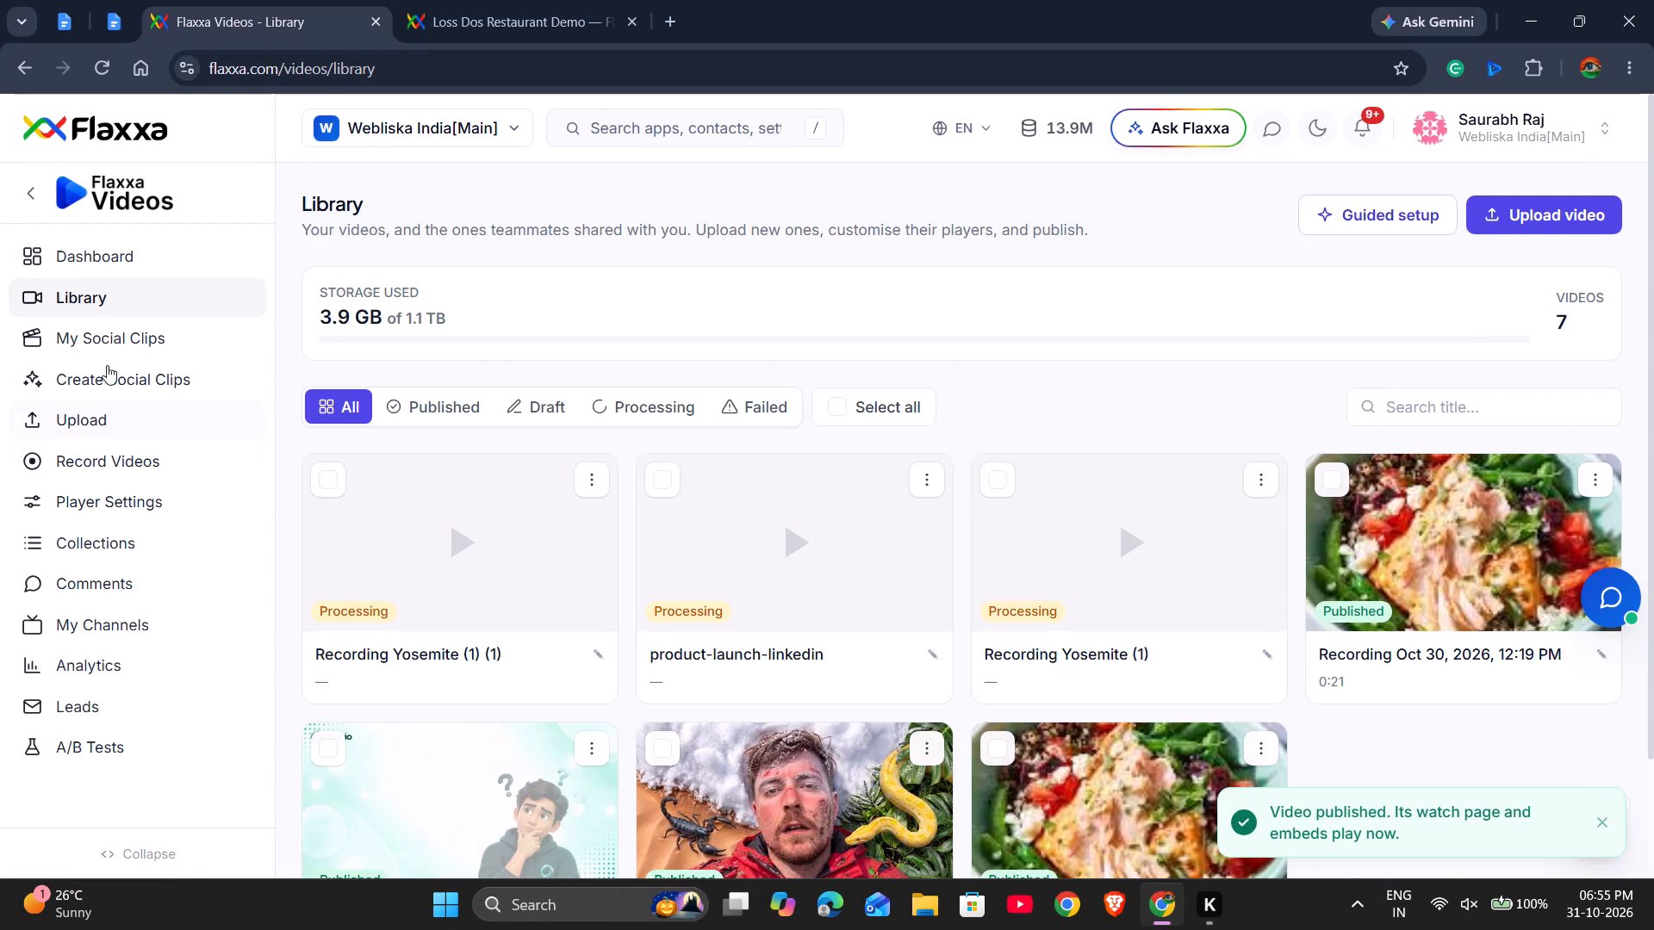
Open Recording Oct 30, 2026, 12:19 PM for editing, set its Up Next Continue playlist option to Test, and save the change.
{"action": "left_click", "coordinate": [1594, 481]}
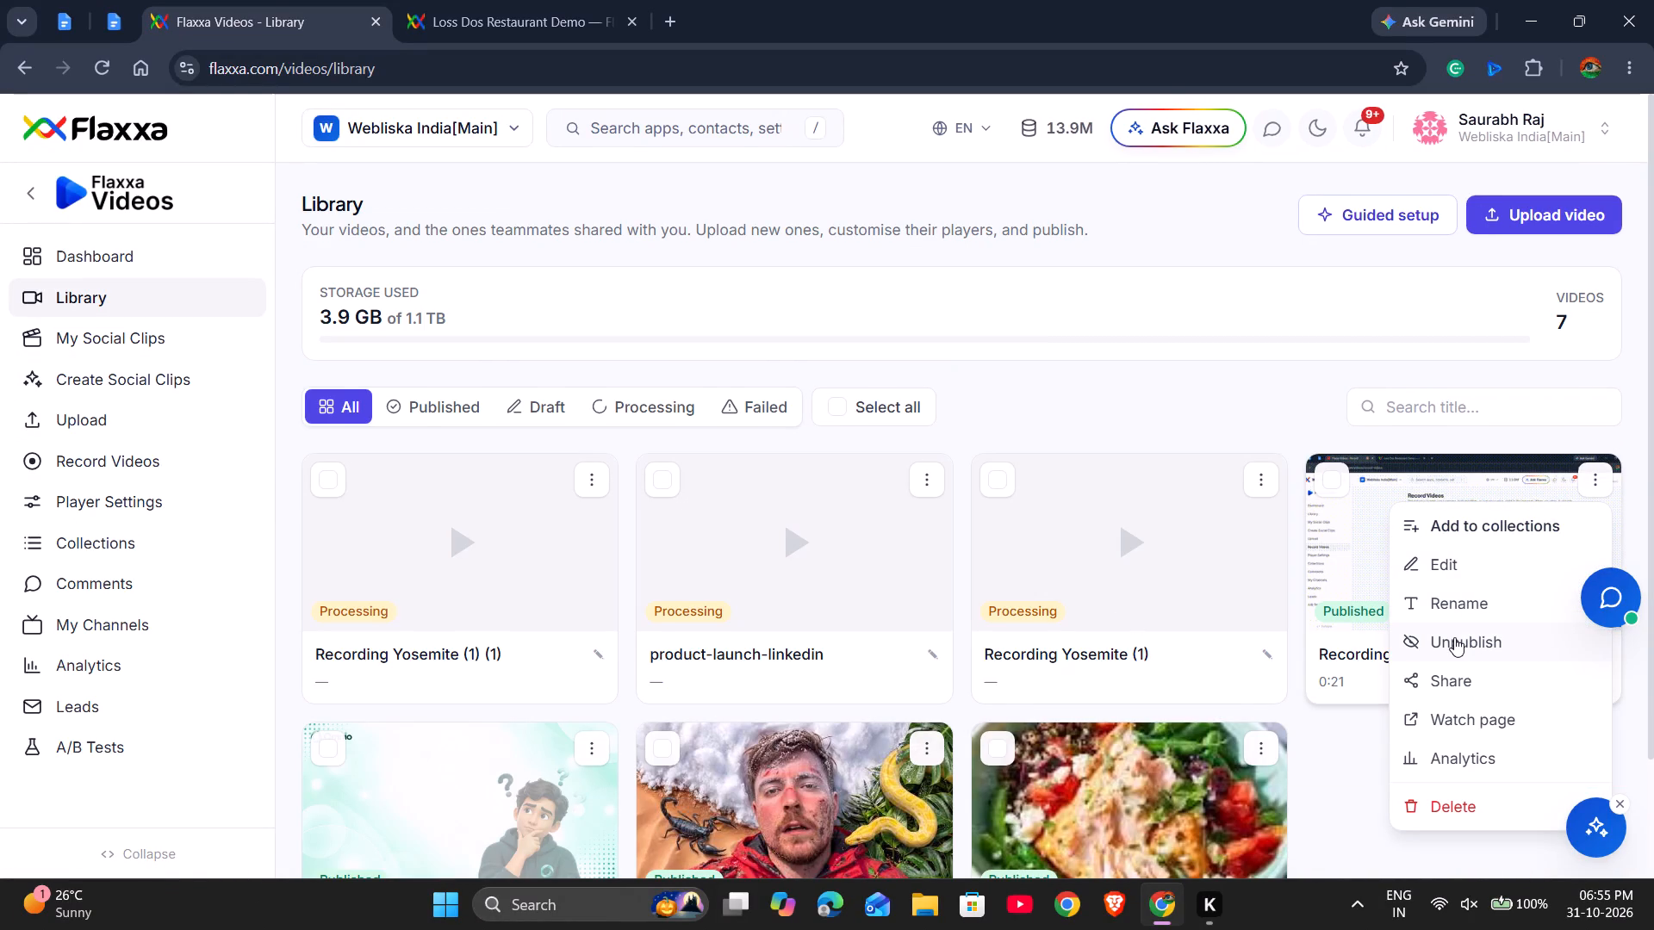
{"action": "left_click", "coordinate": [1461, 491]}
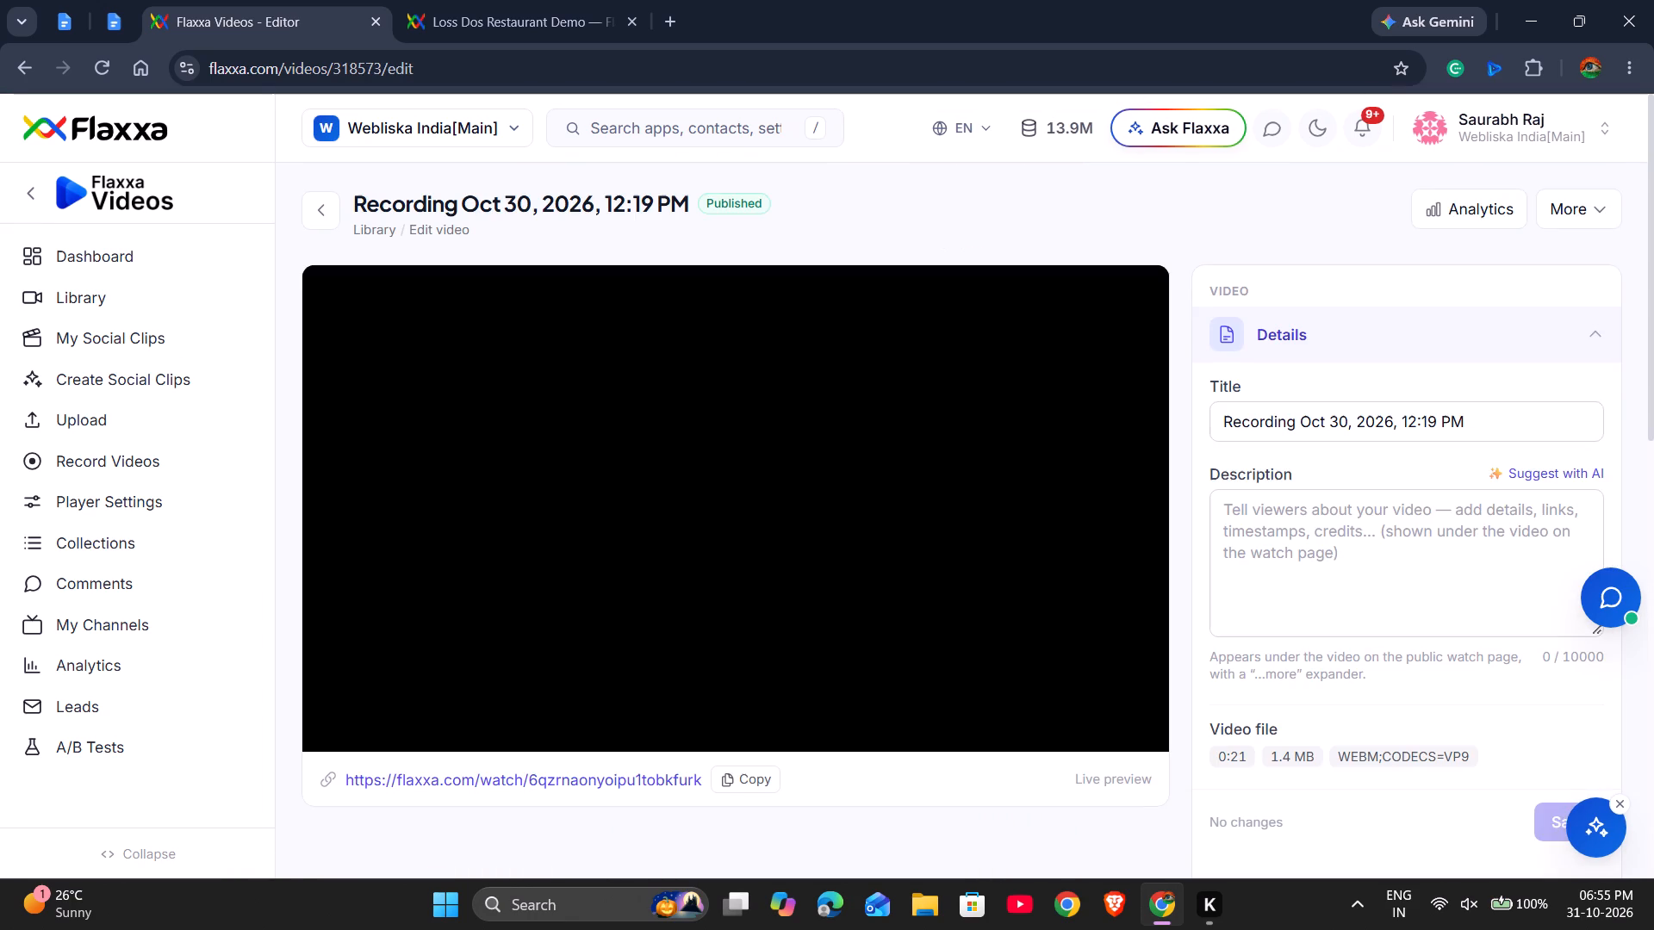
{"action": "scroll", "coordinate": [1296, 585], "scroll_direction": "down", "scroll_amount": 8}
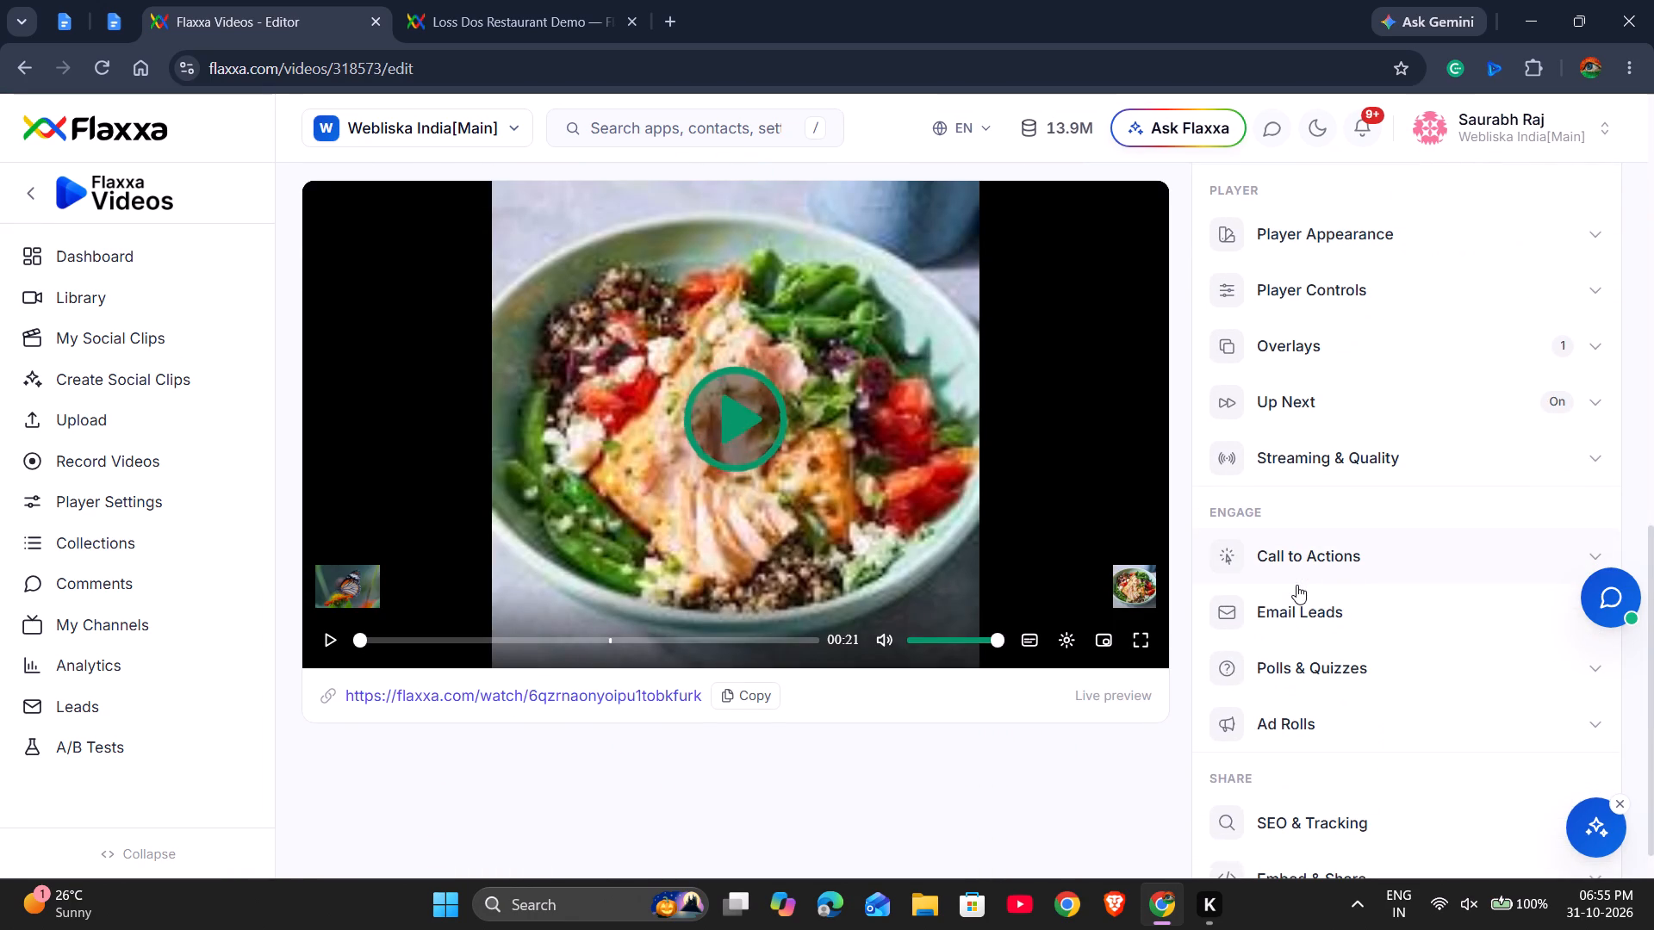
{"action": "left_click", "coordinate": [1403, 387]}
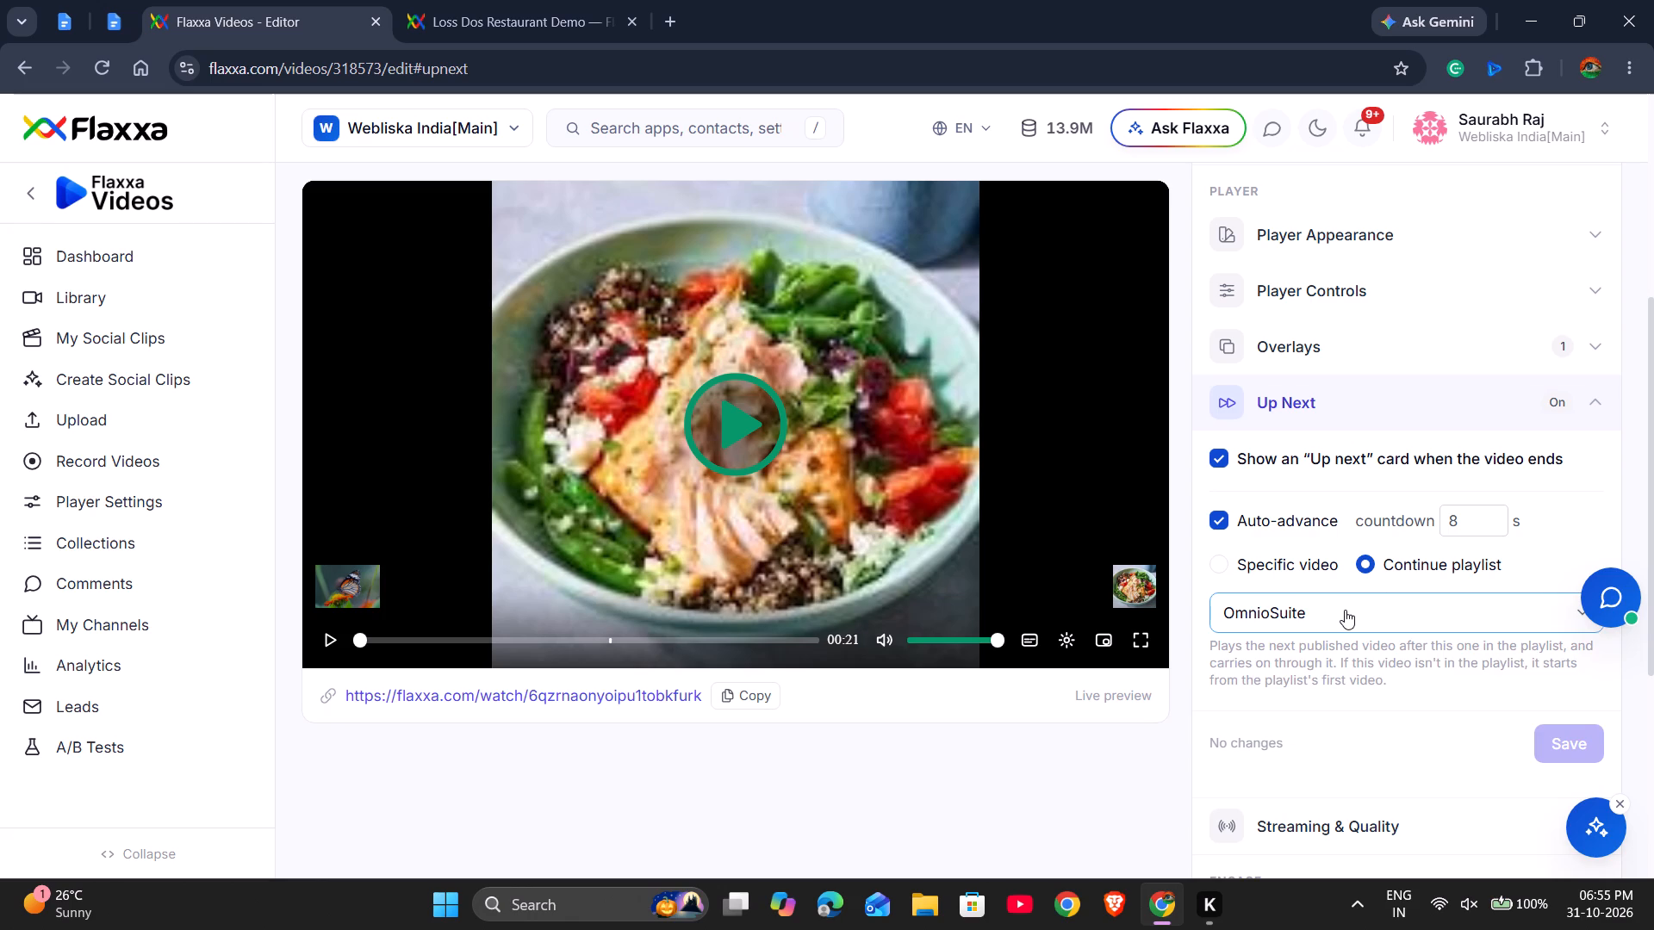
{"action": "left_click", "coordinate": [1345, 610]}
{"action": "left_click", "coordinate": [1303, 668]}
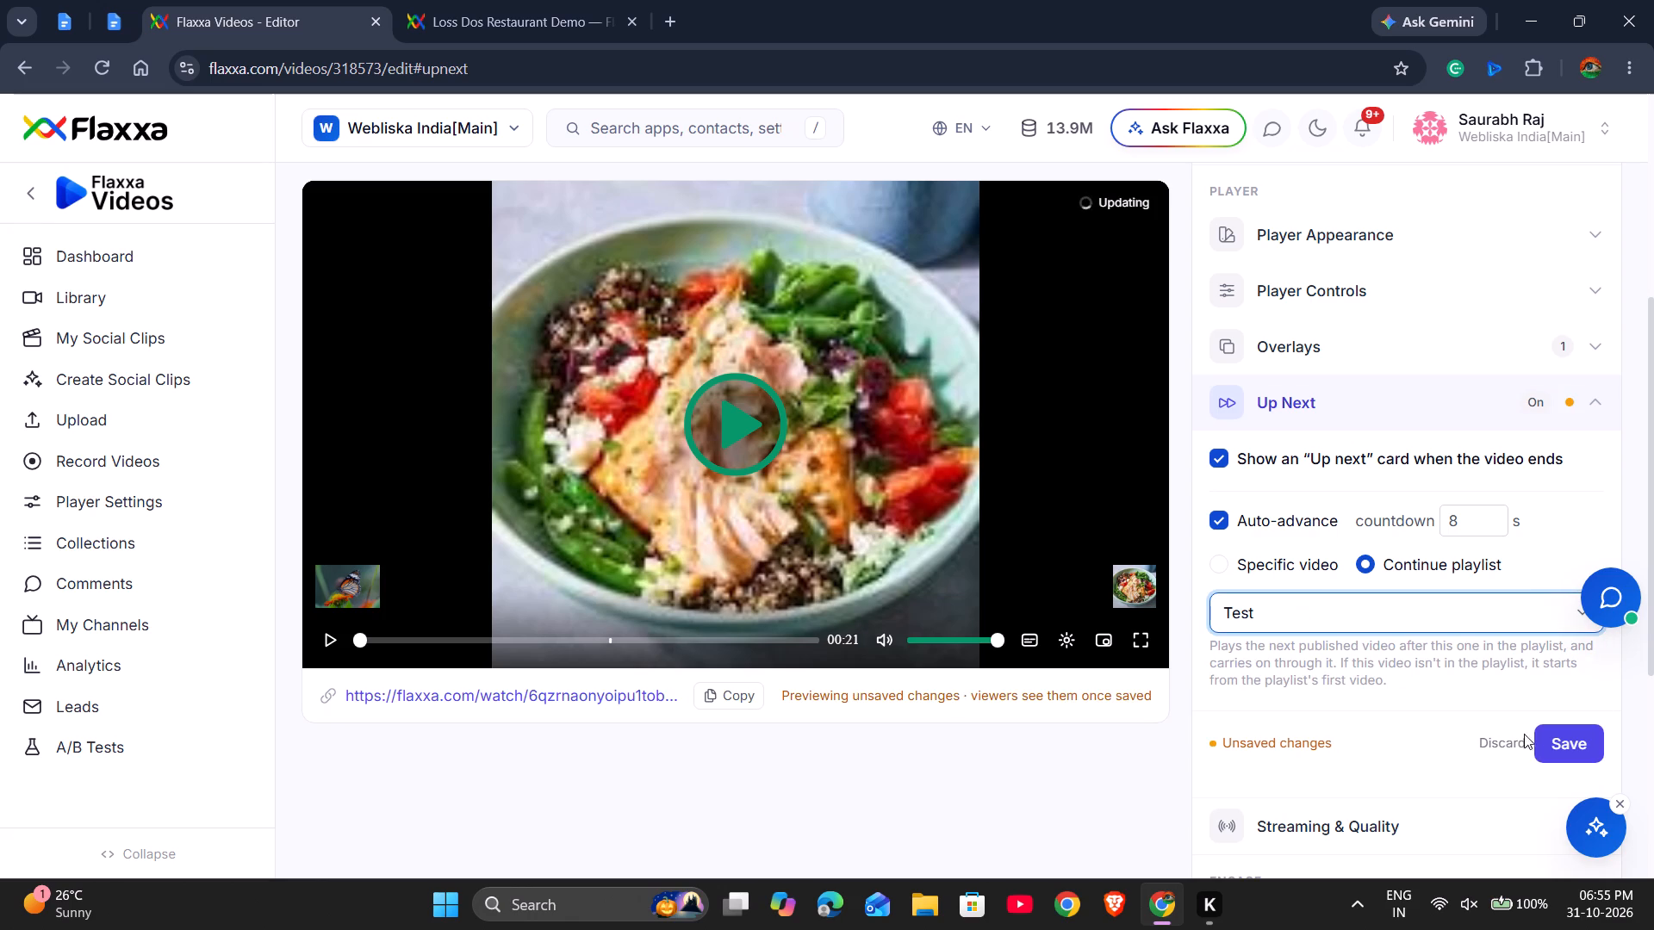
{"action": "left_click", "coordinate": [1555, 736]}
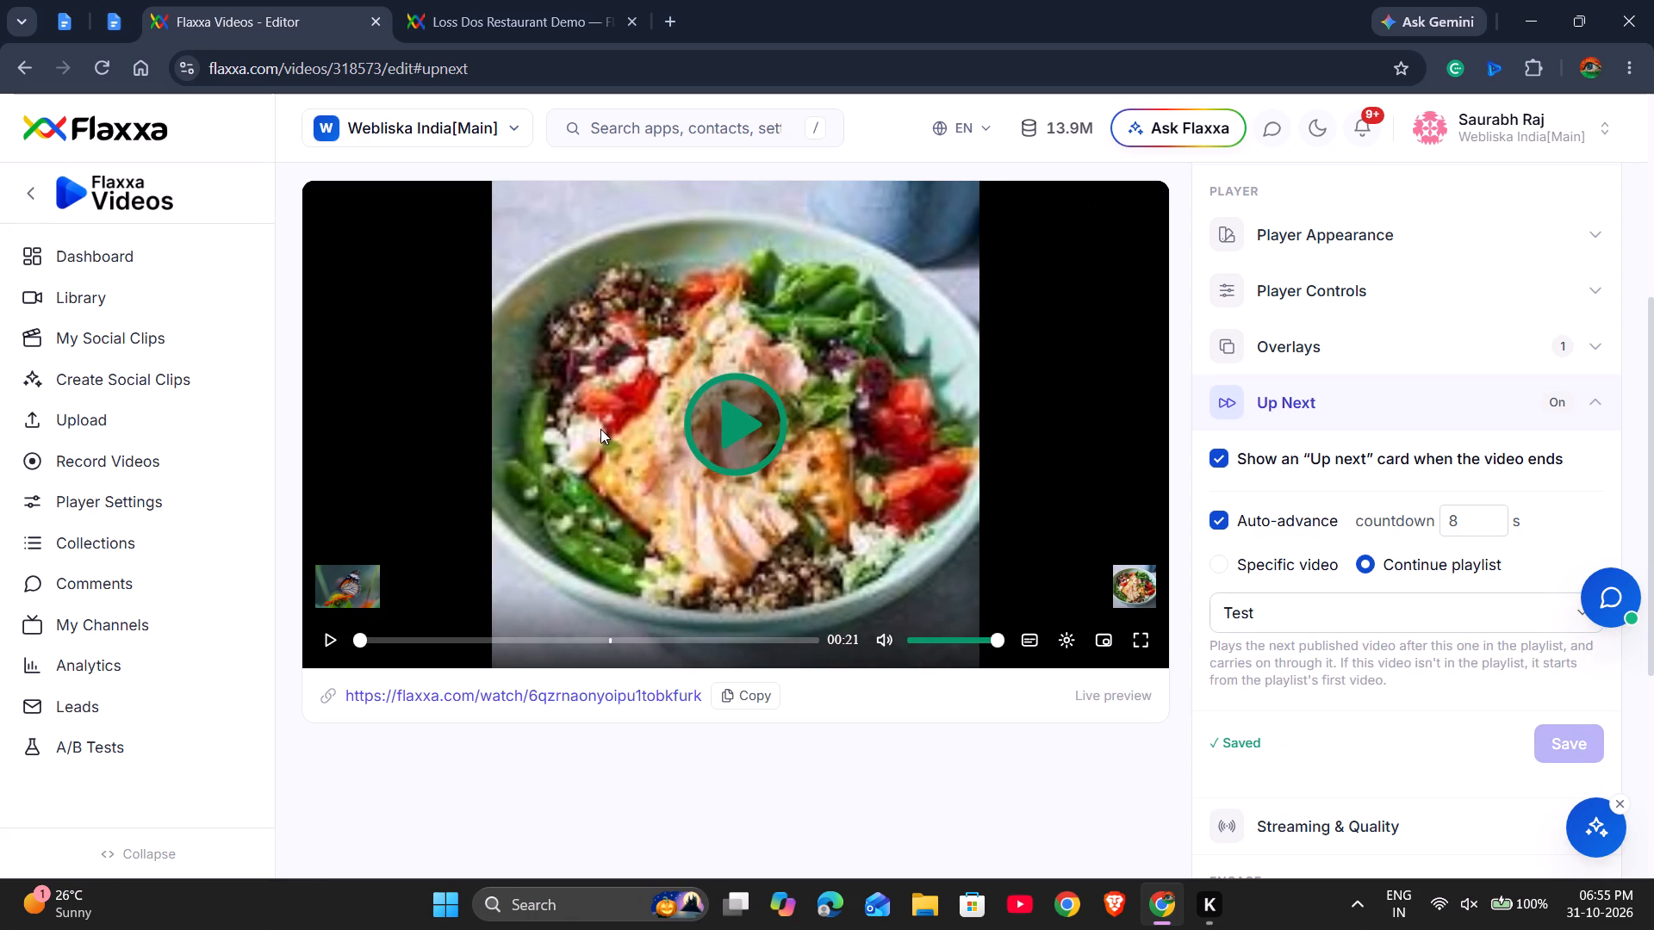
Play the preview from near its end to check the Up Next card for the Test playlist, and cancel the auto-advance.
{"action": "left_click", "coordinate": [704, 426]}
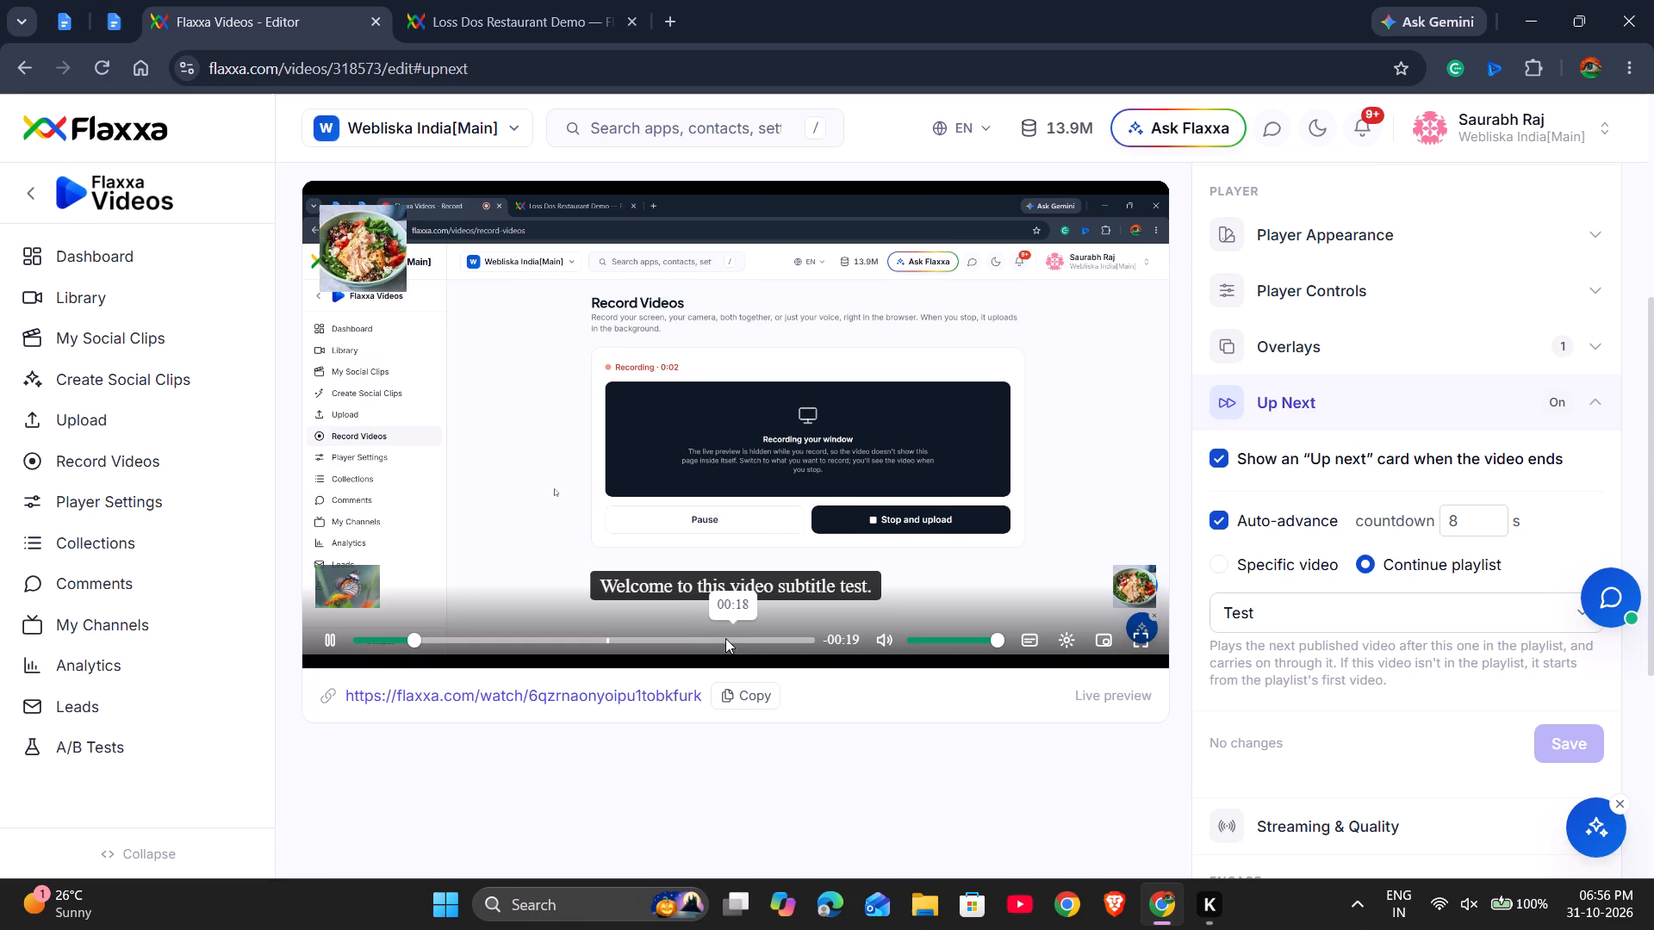
{"action": "left_click", "coordinate": [716, 642]}
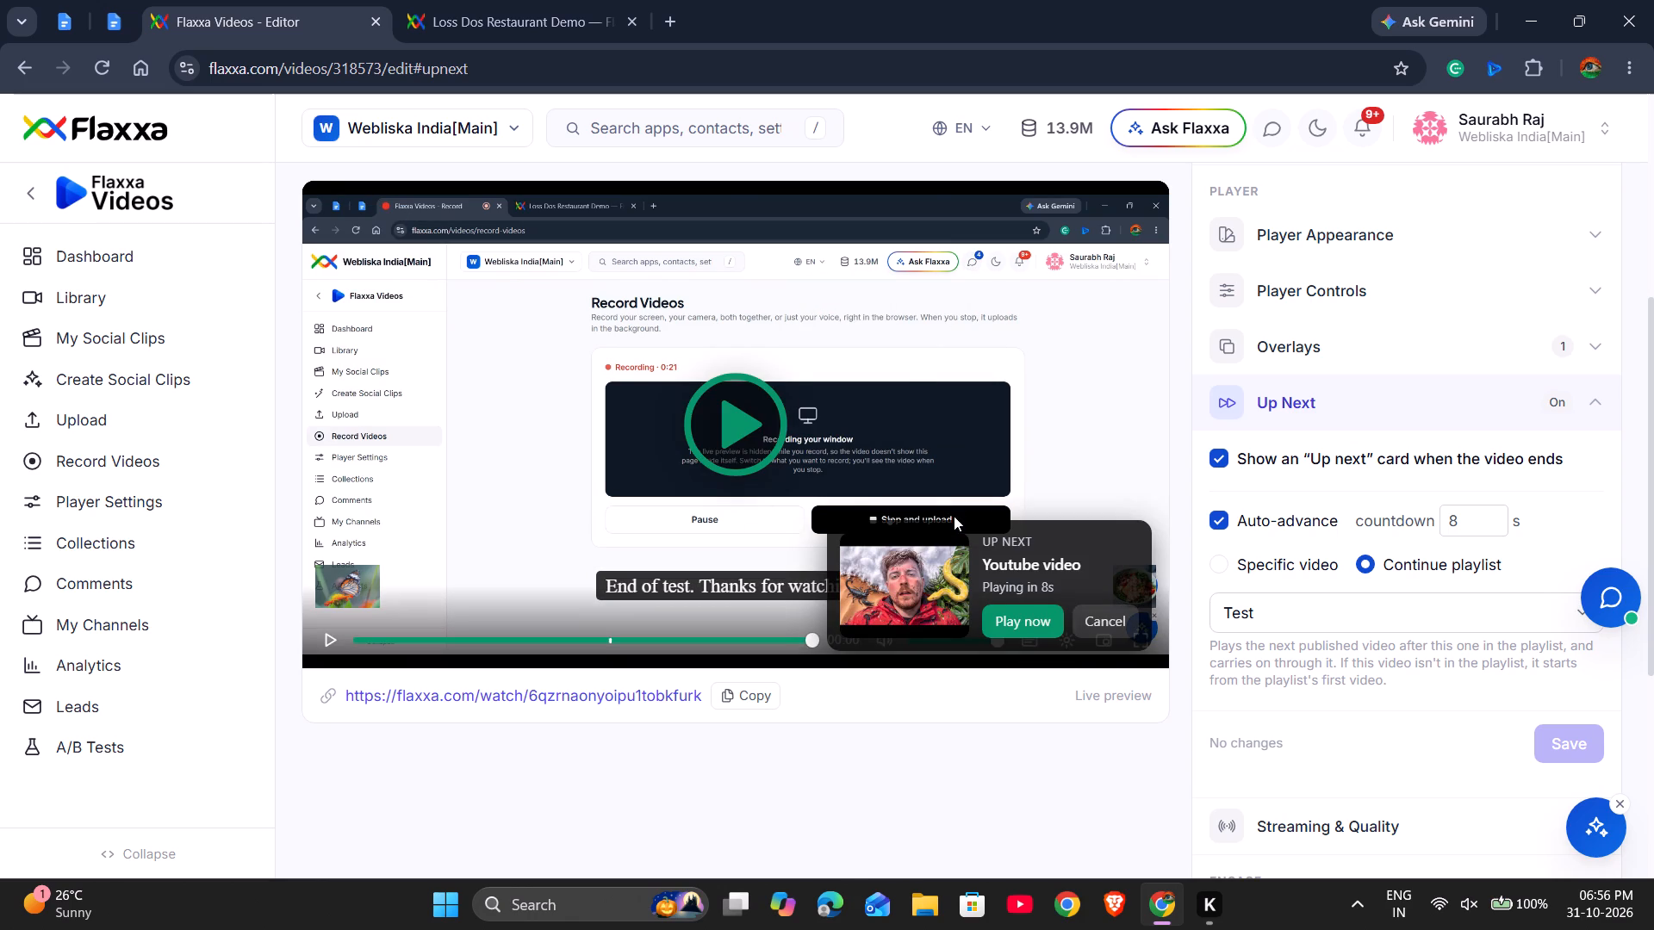
{"action": "left_click", "coordinate": [1101, 617]}
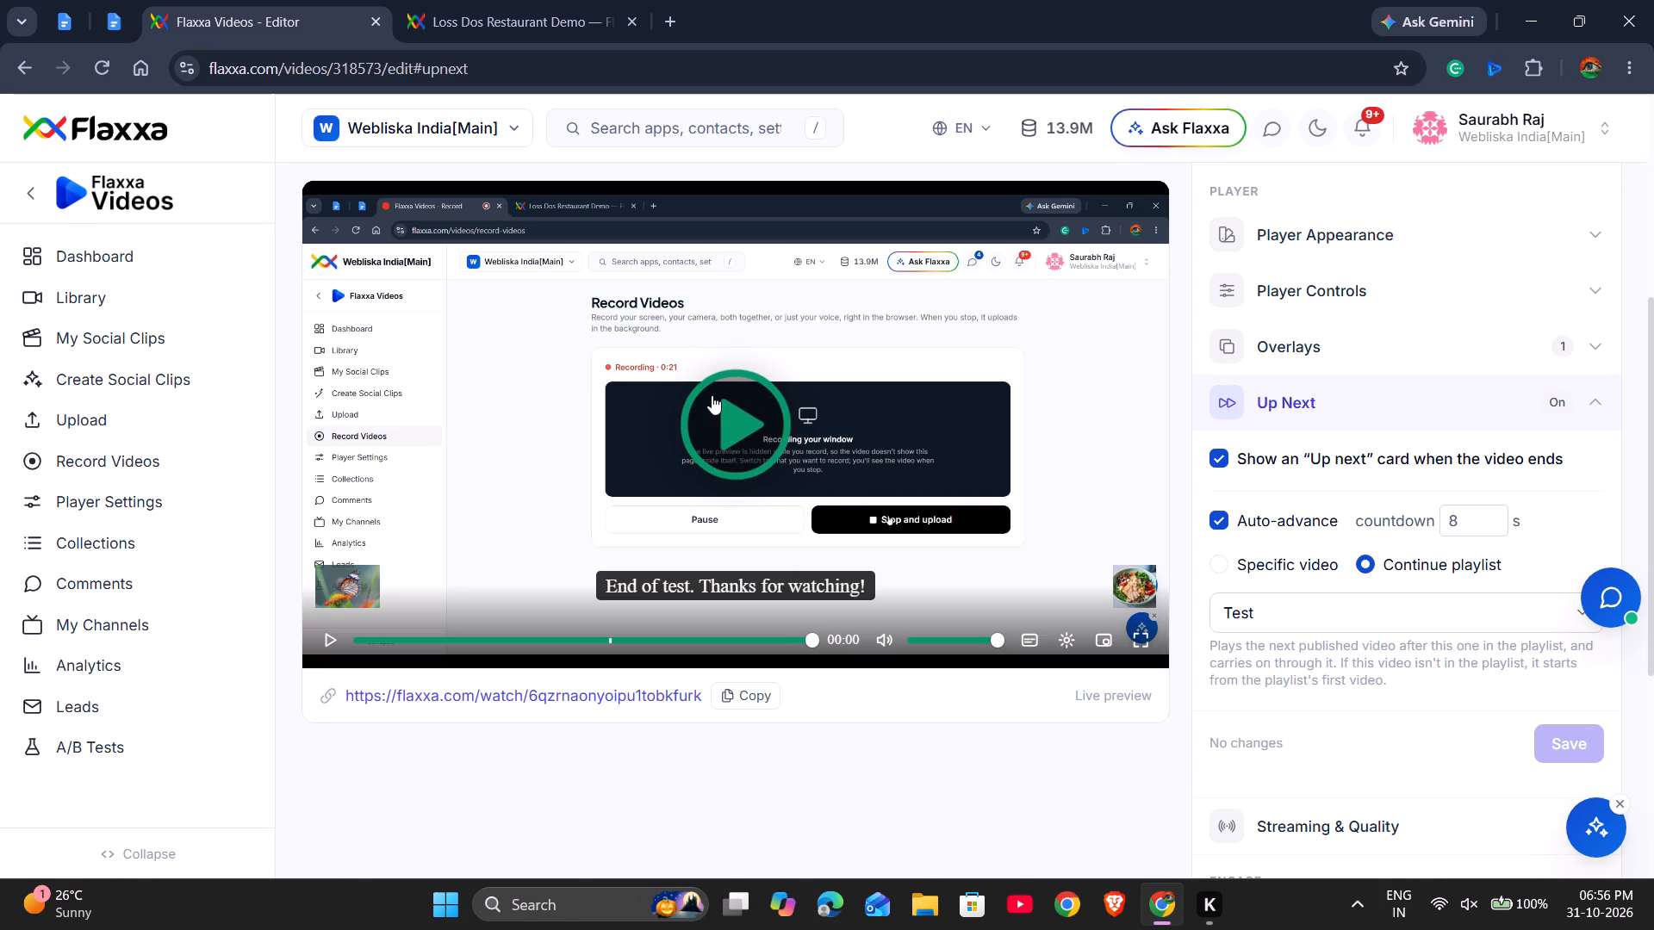
In the Flaxxa Videos bug report, add a green check mark emoji at the end of the BUG-06 heading.
{"action": "left_click", "coordinate": [120, 18]}
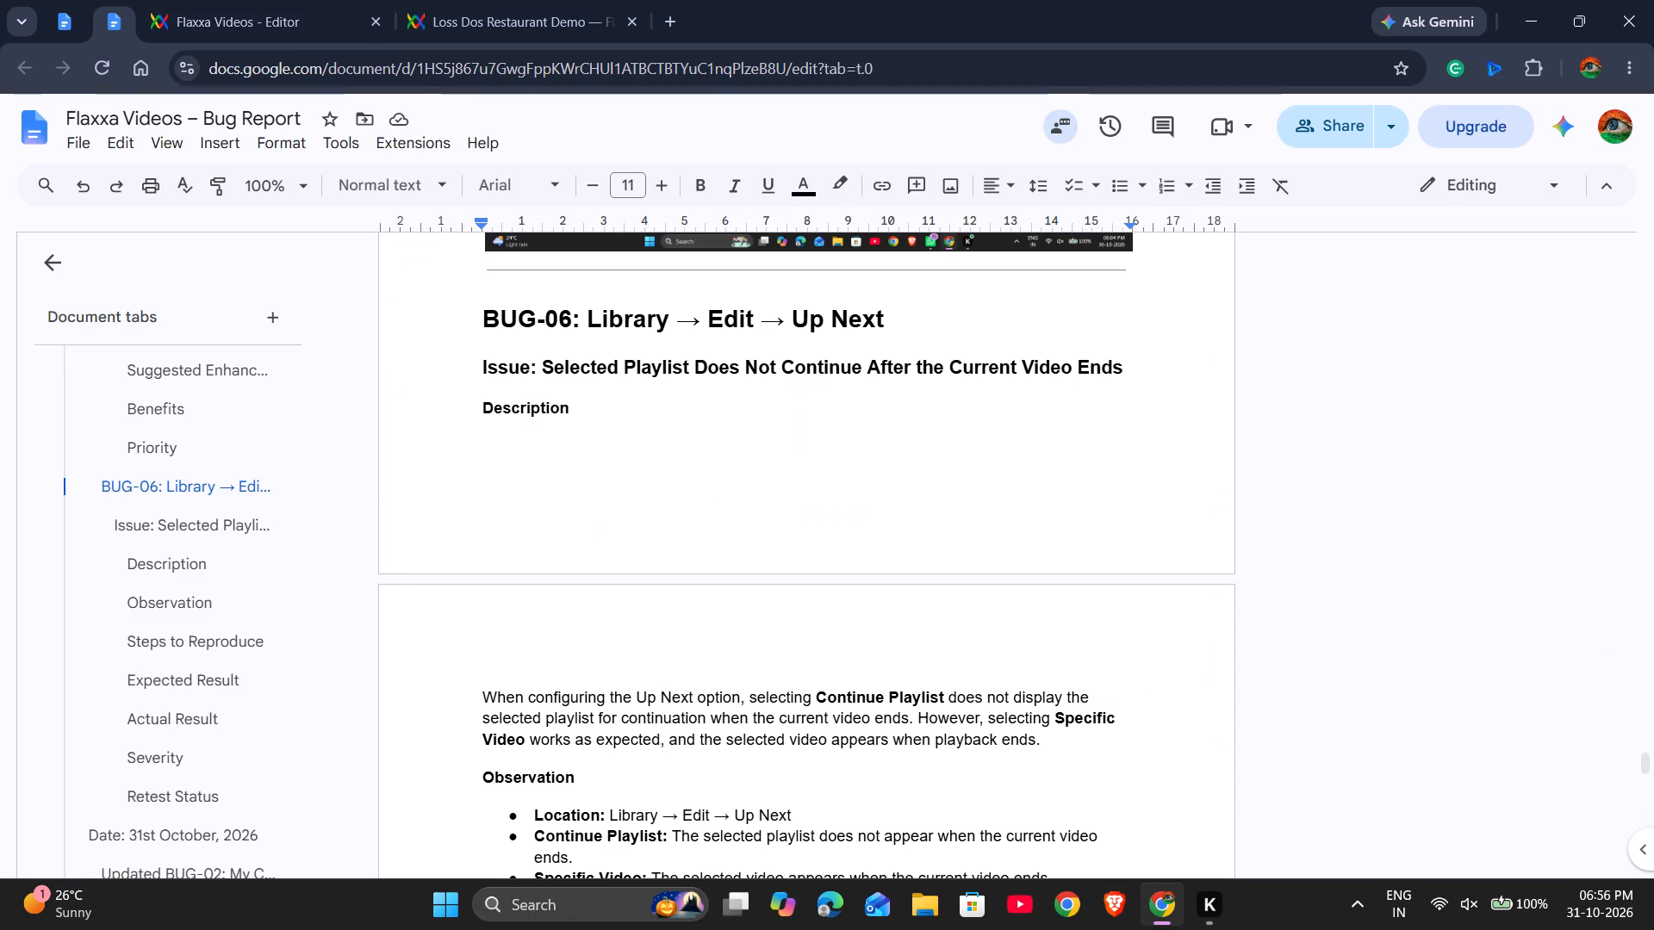
{"action": "scroll", "coordinate": [653, 462], "scroll_direction": "up", "scroll_amount": 1}
{"action": "left_click", "coordinate": [933, 435]}
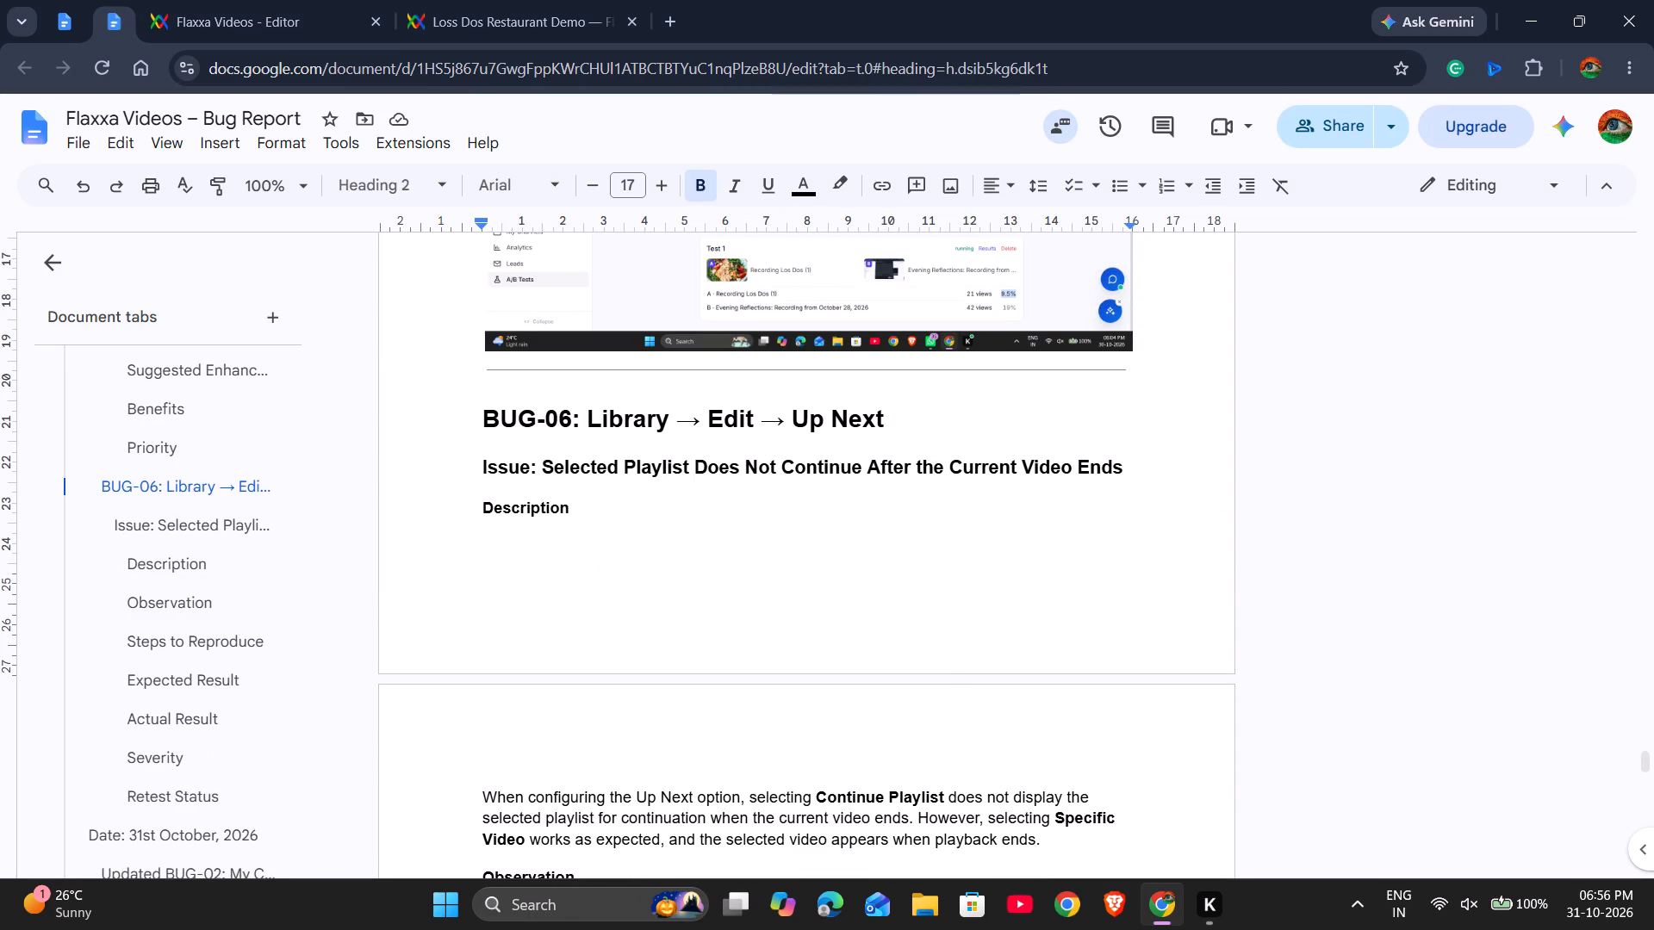
{"action": "key", "text": "space"}
{"action": "key", "text": "super+period"}
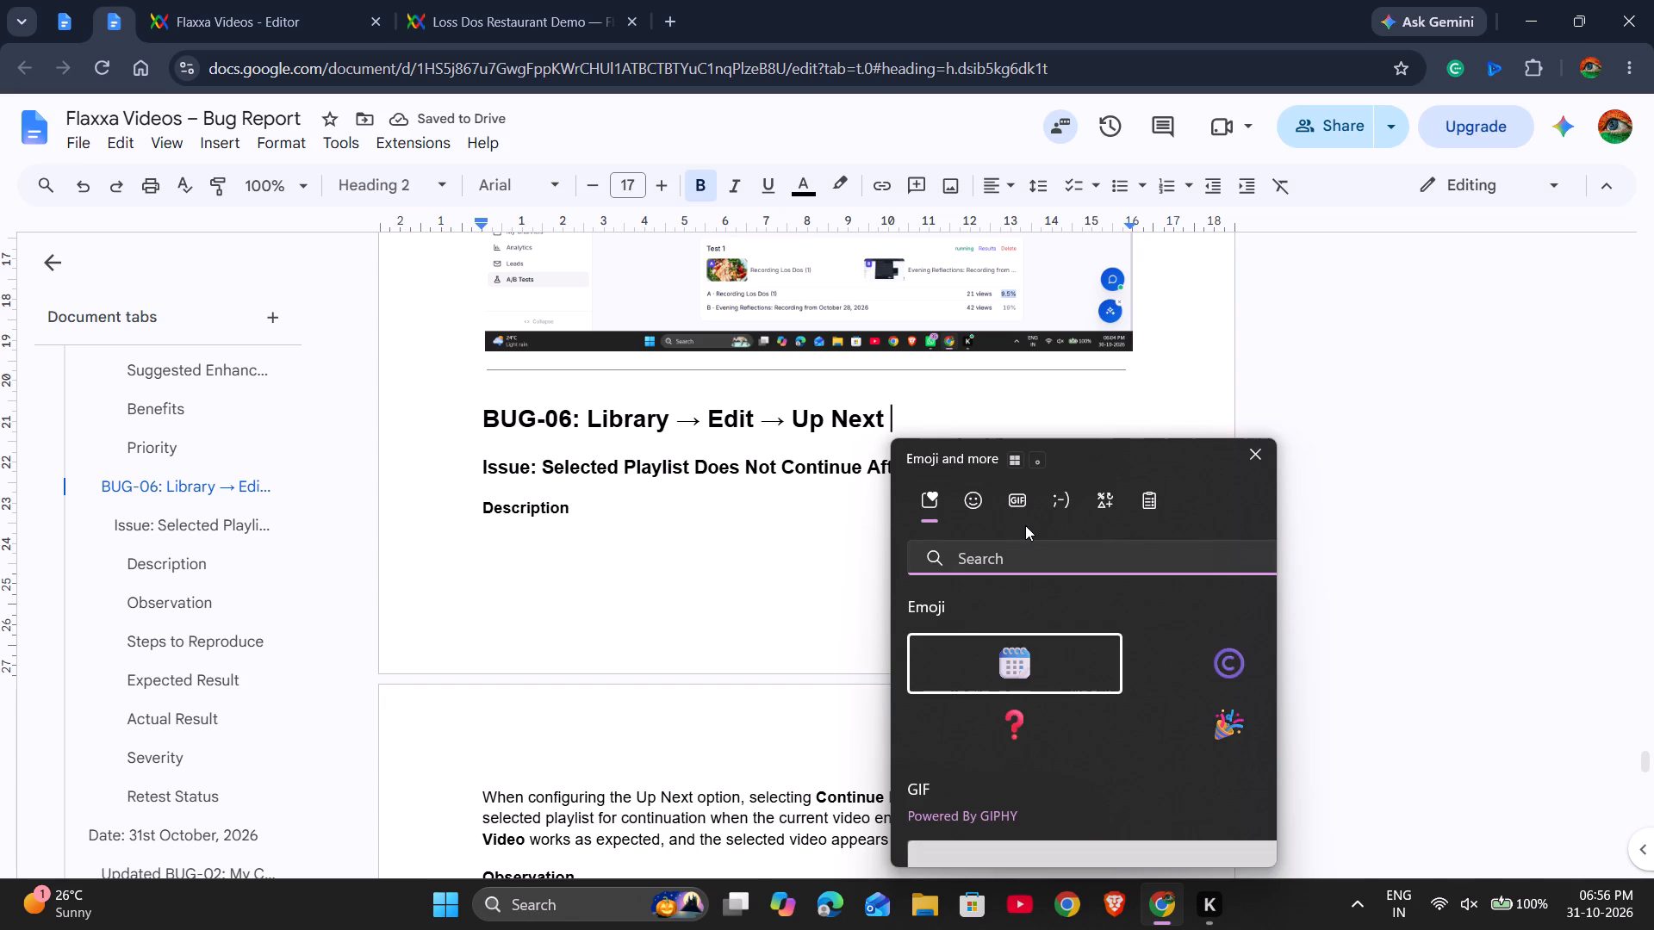
{"action": "left_click", "coordinate": [1104, 657]}
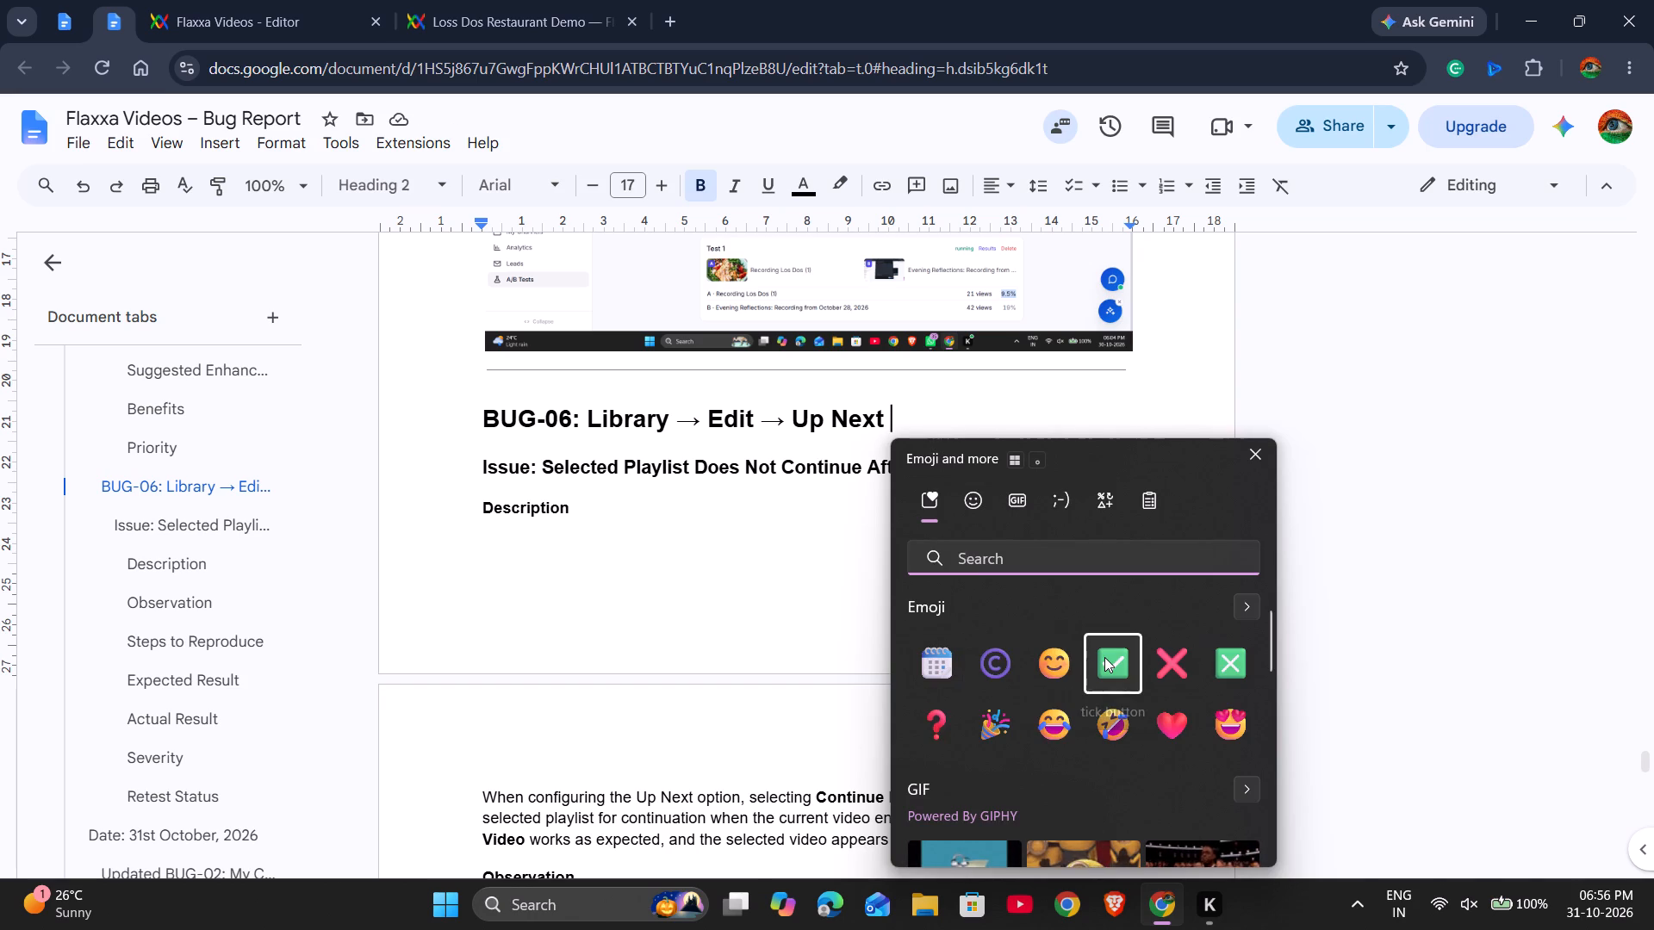
{"action": "left_click", "coordinate": [1256, 454]}
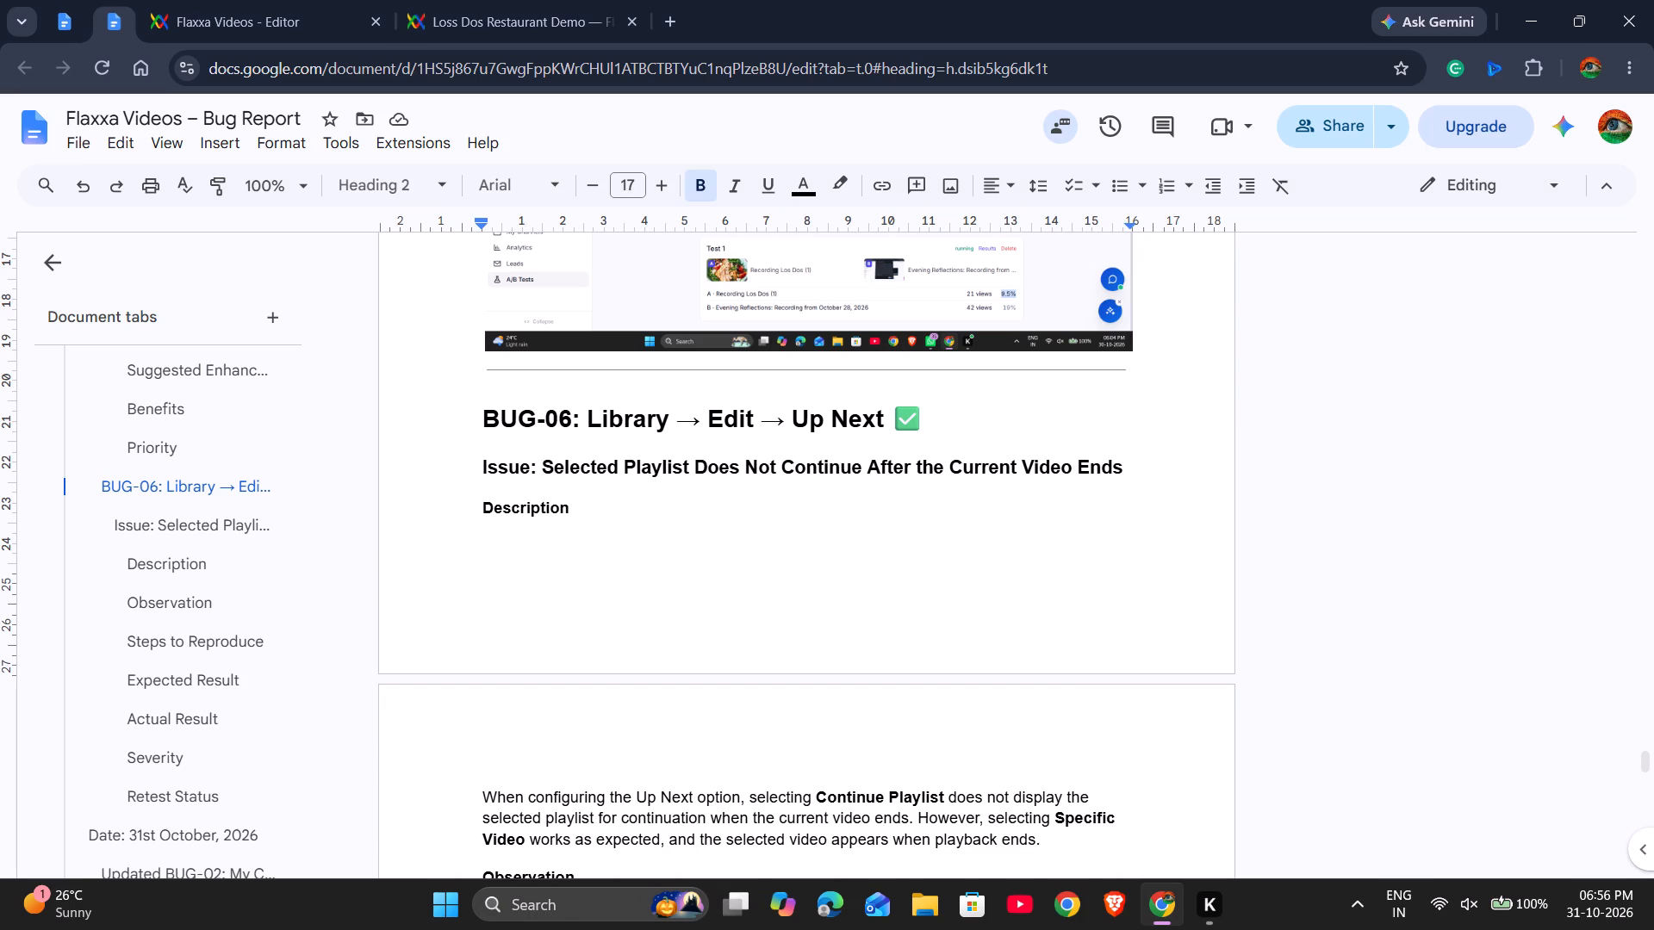
Read SUGGESTION-05 in the report and examine the Test 1 results in A/B Tests for their placement and percentage labels.
{"action": "scroll", "coordinate": [838, 552], "scroll_direction": "up", "scroll_amount": 4}
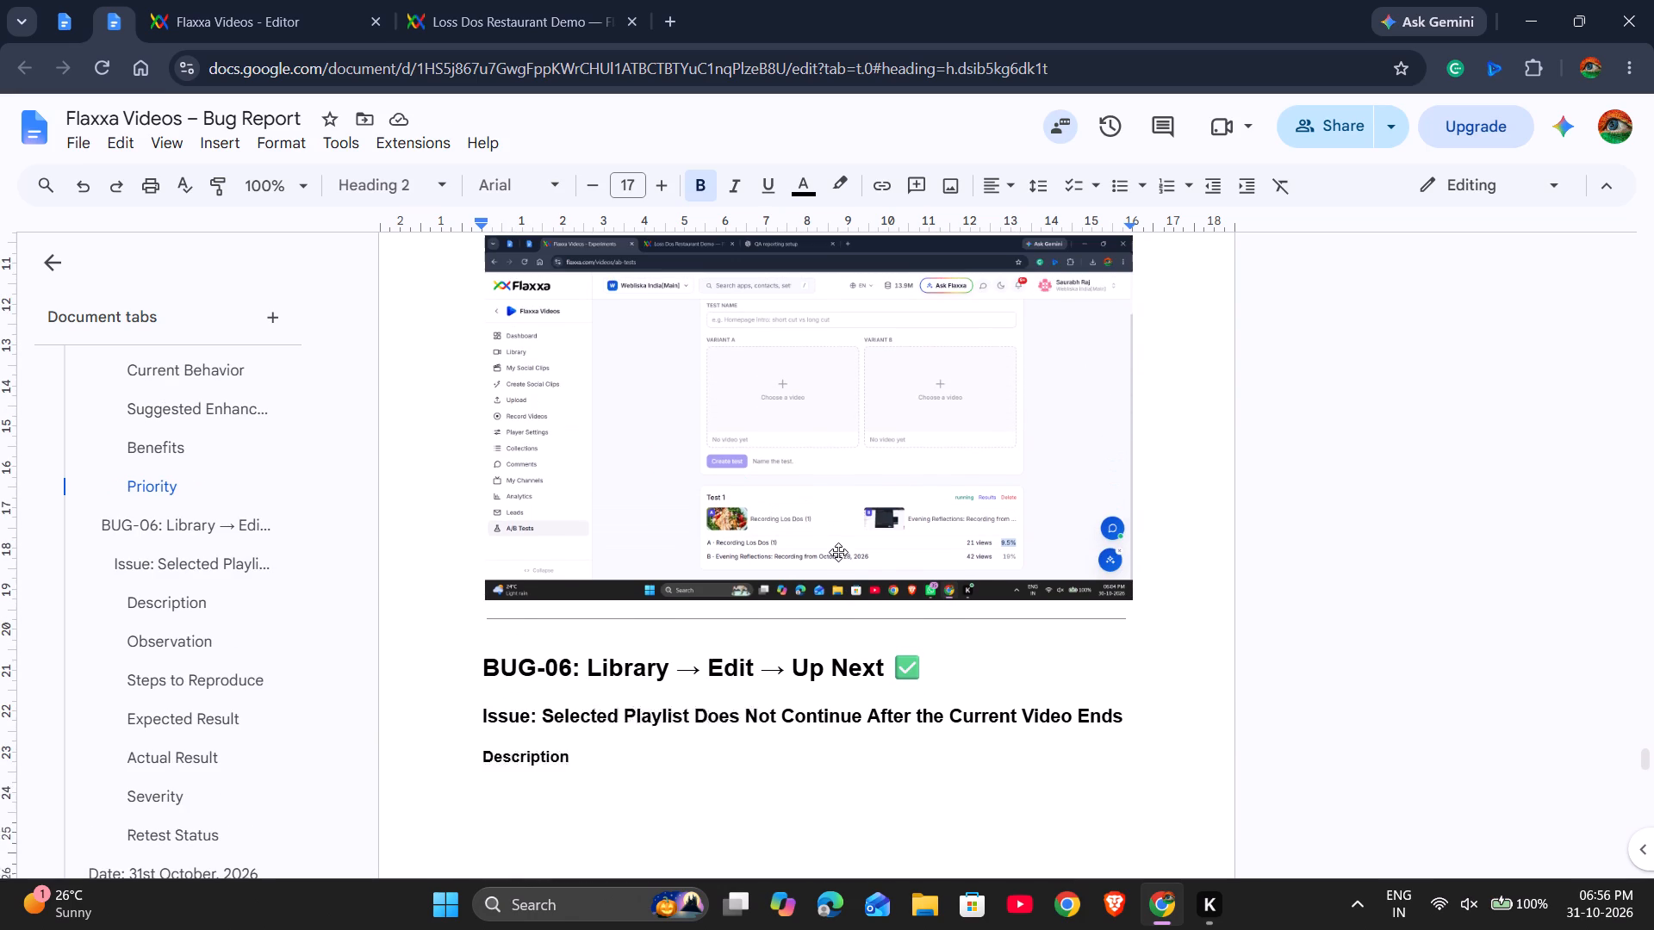
{"action": "scroll", "coordinate": [838, 552], "scroll_direction": "up", "scroll_amount": 1}
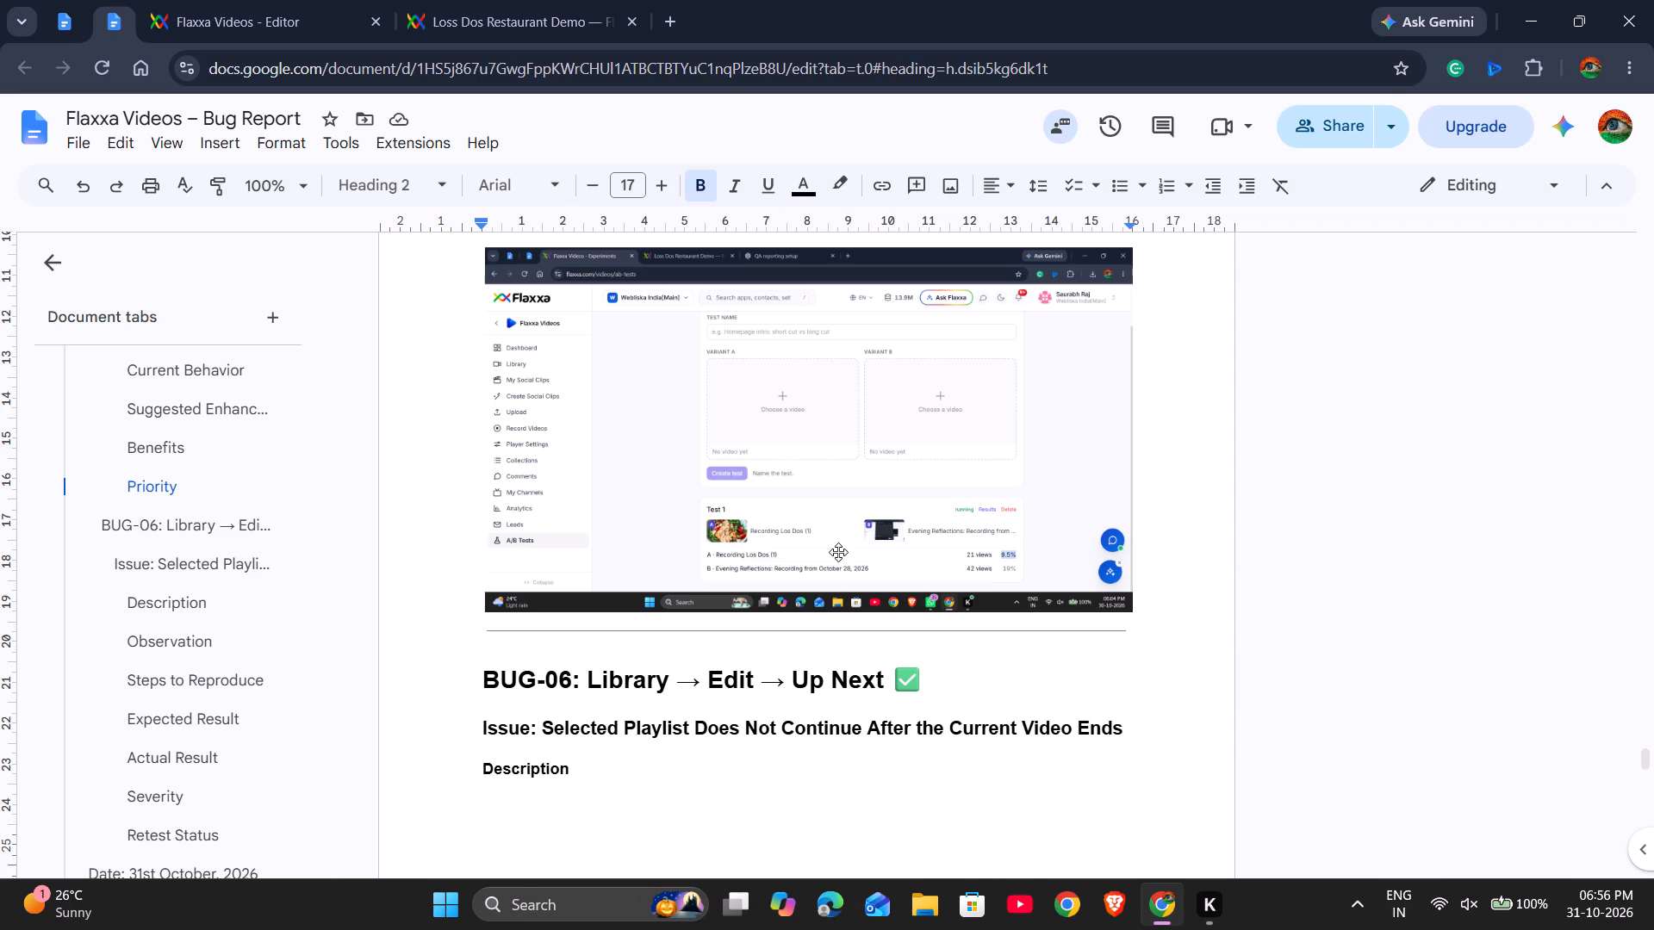
{"action": "scroll", "coordinate": [838, 552], "scroll_direction": "up", "scroll_amount": 6}
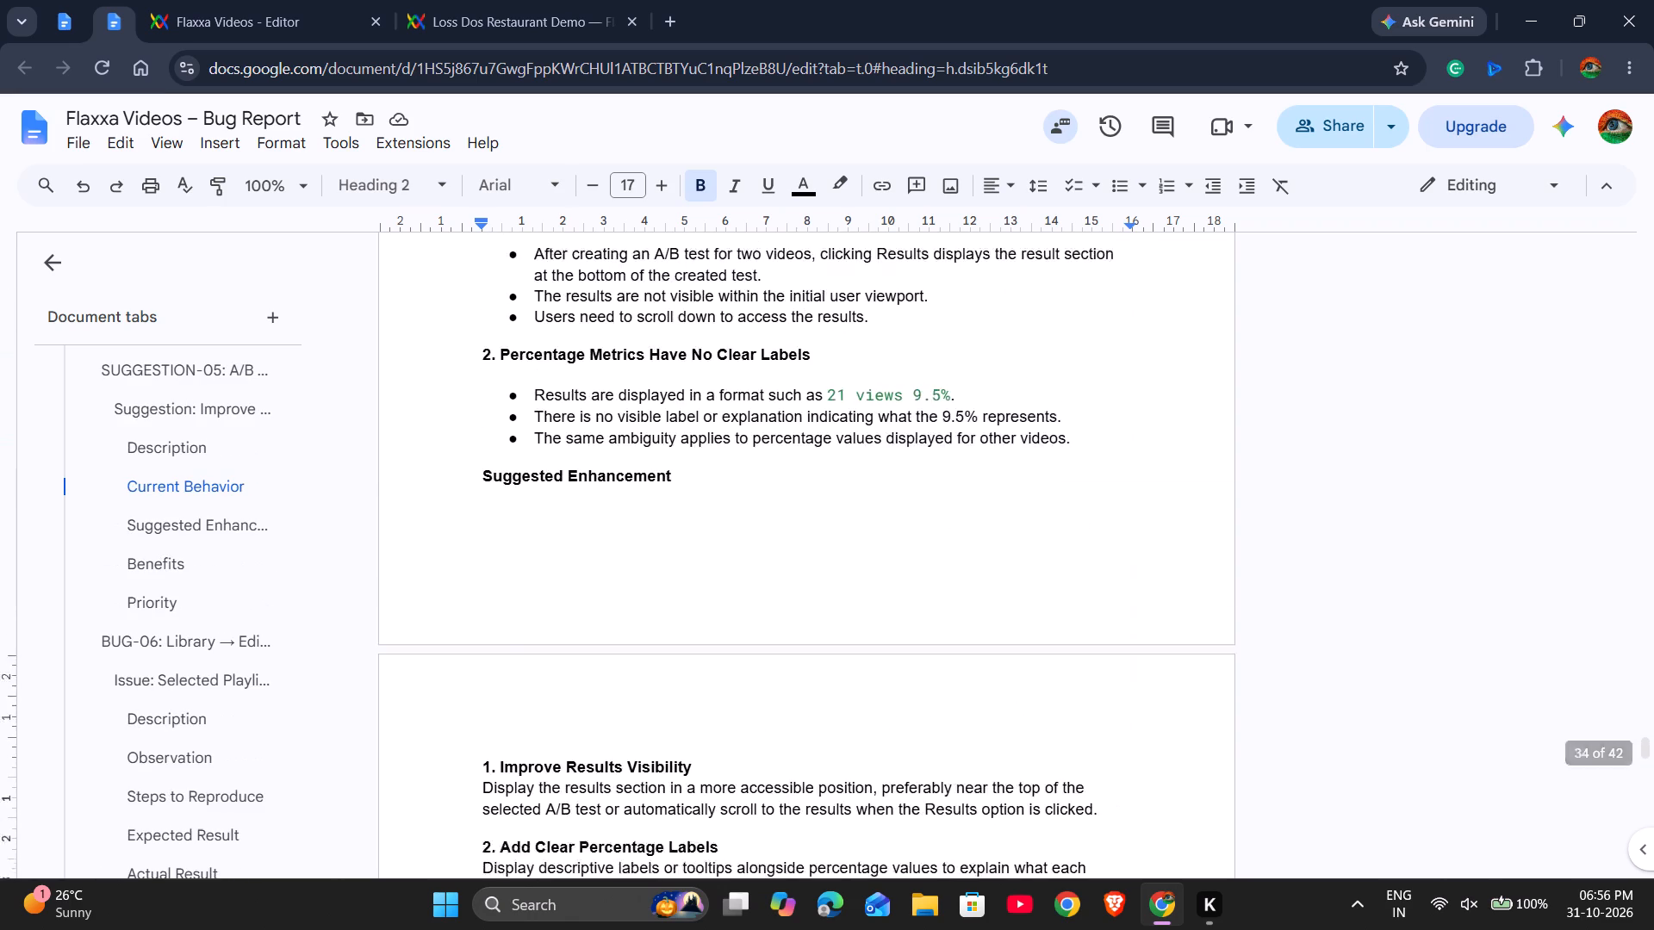
{"action": "scroll", "coordinate": [838, 552], "scroll_direction": "up", "scroll_amount": 3}
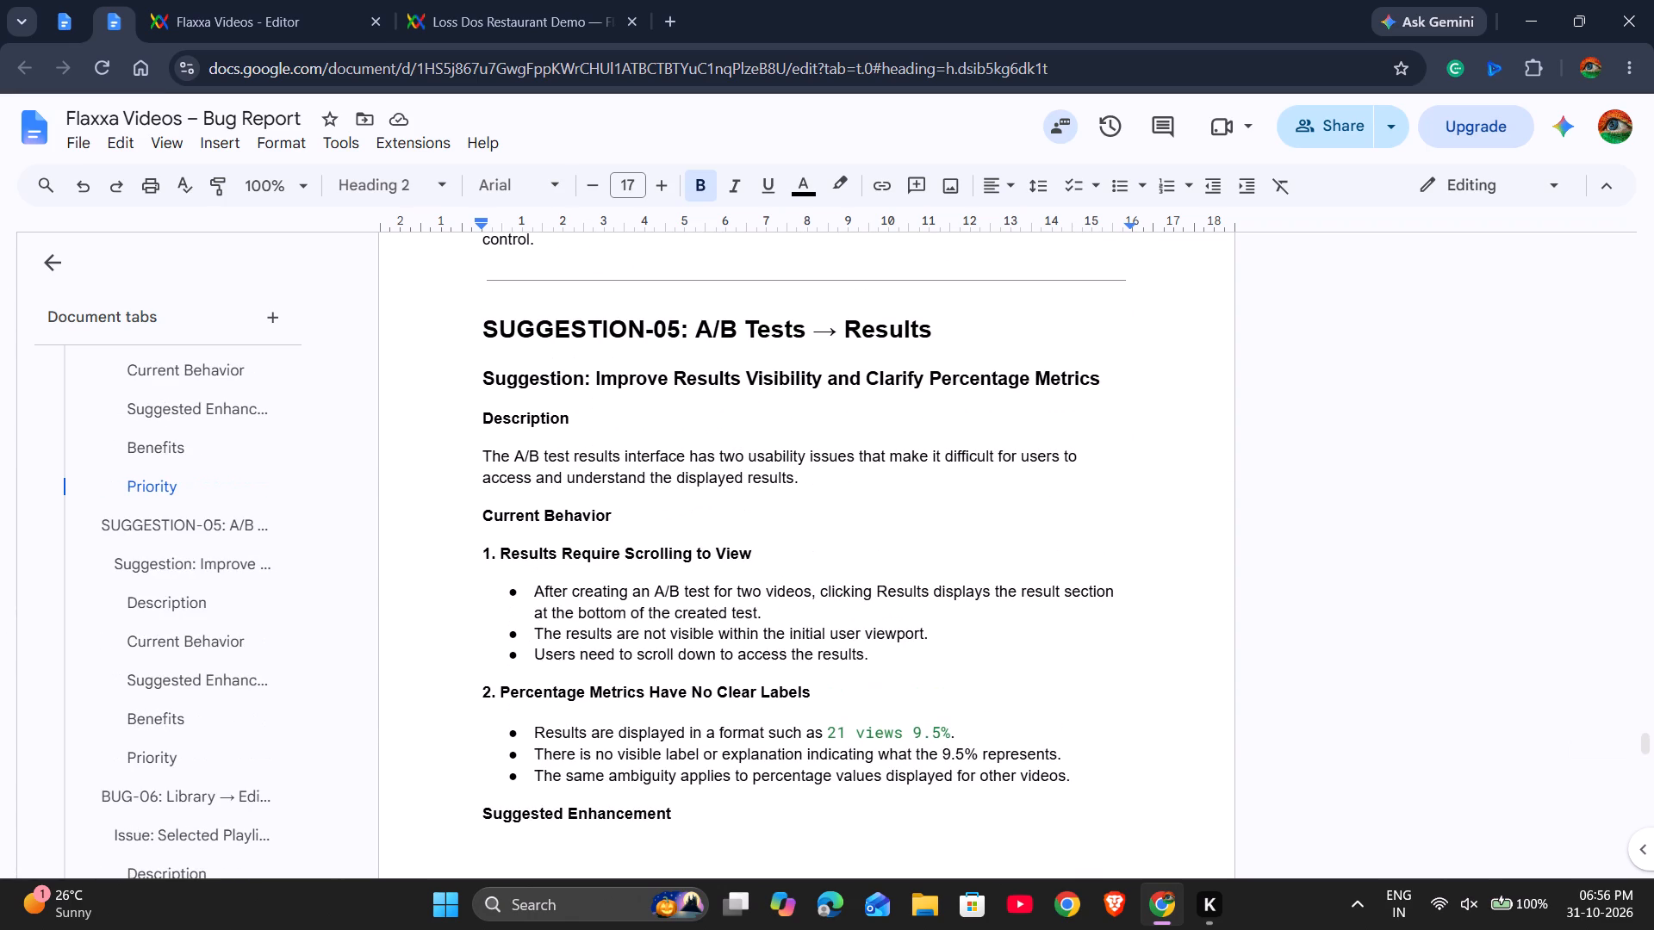
{"action": "left_click", "coordinate": [283, 0]}
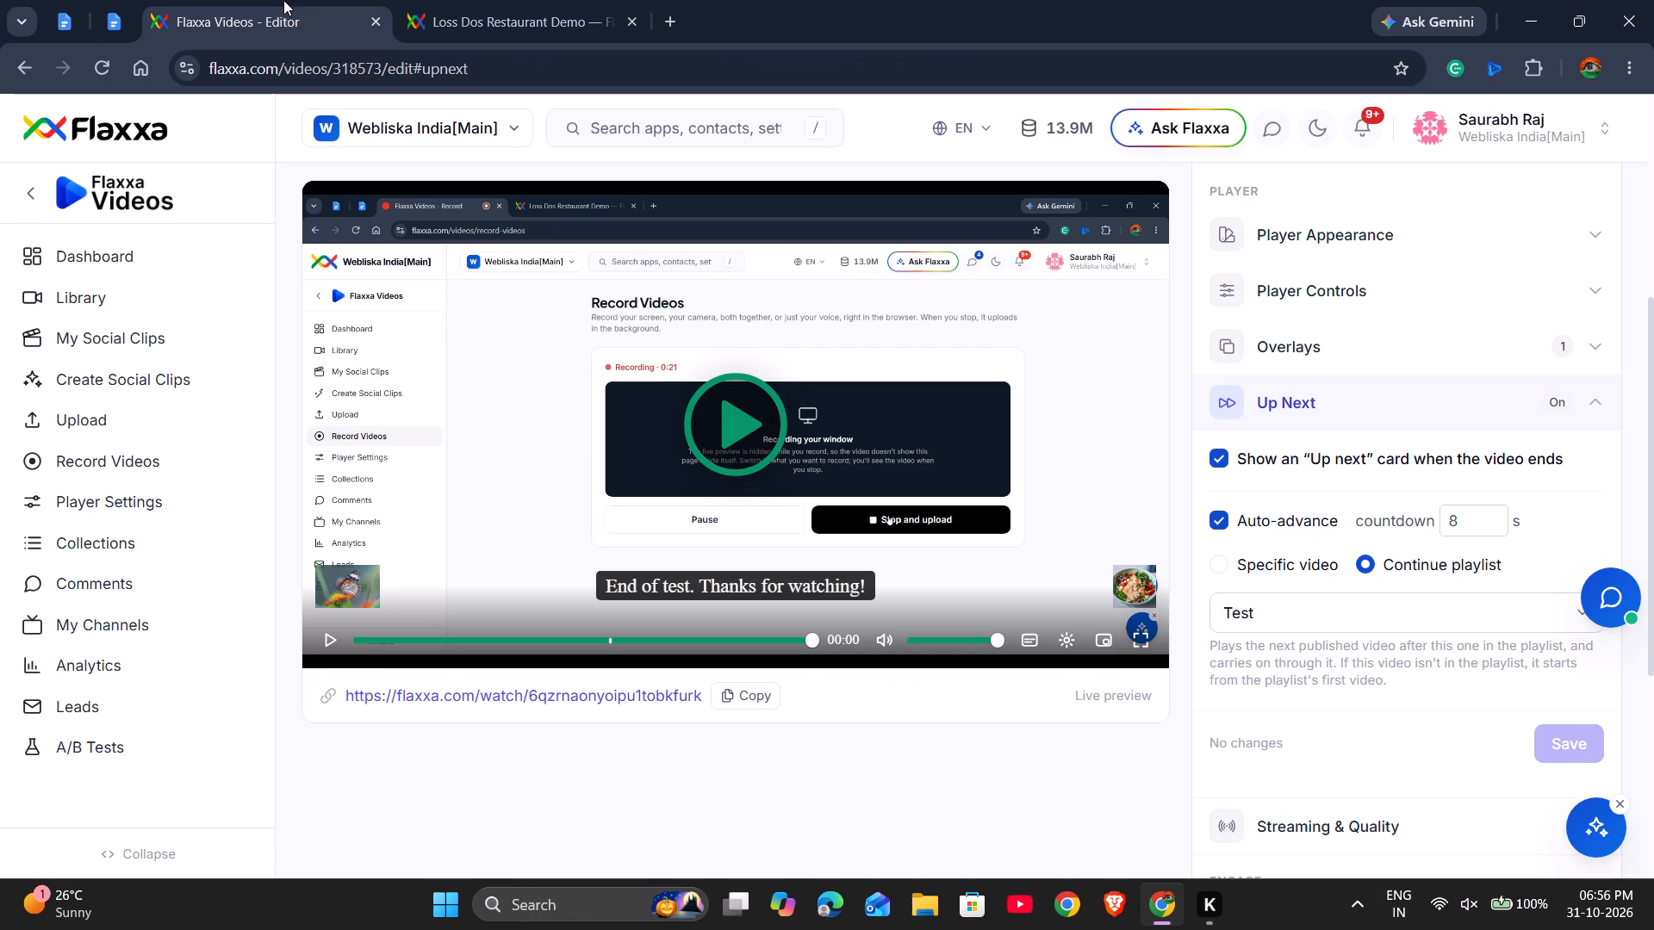
{"action": "left_click", "coordinate": [94, 754]}
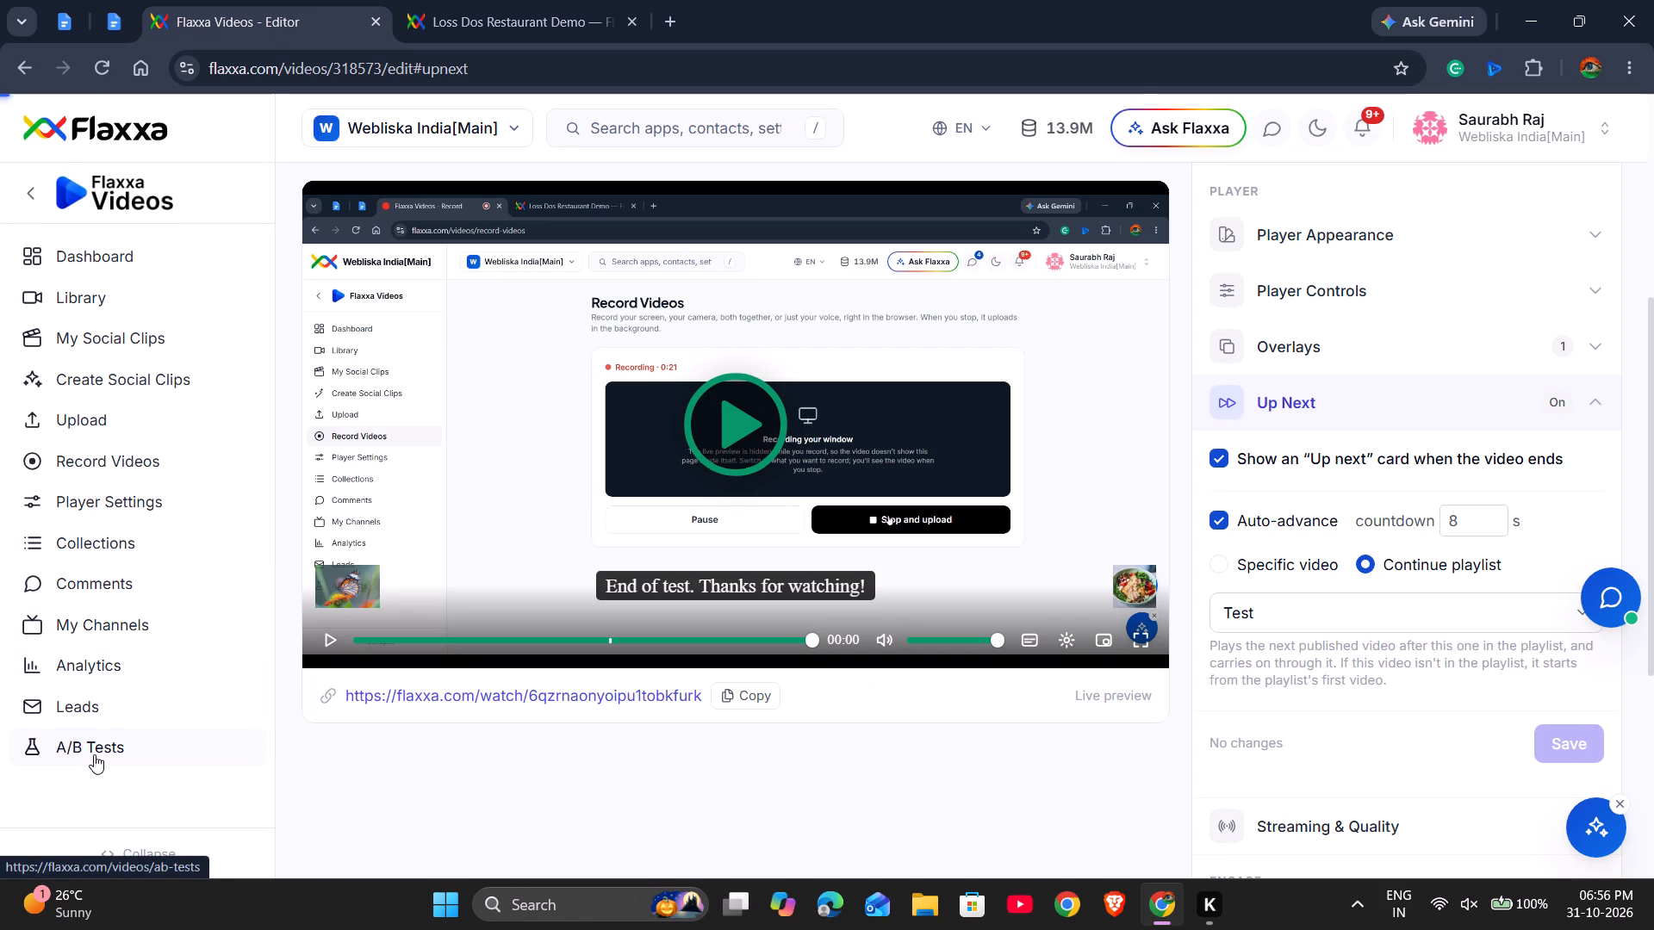
{"action": "scroll", "coordinate": [1151, 670], "scroll_direction": "down", "scroll_amount": 1}
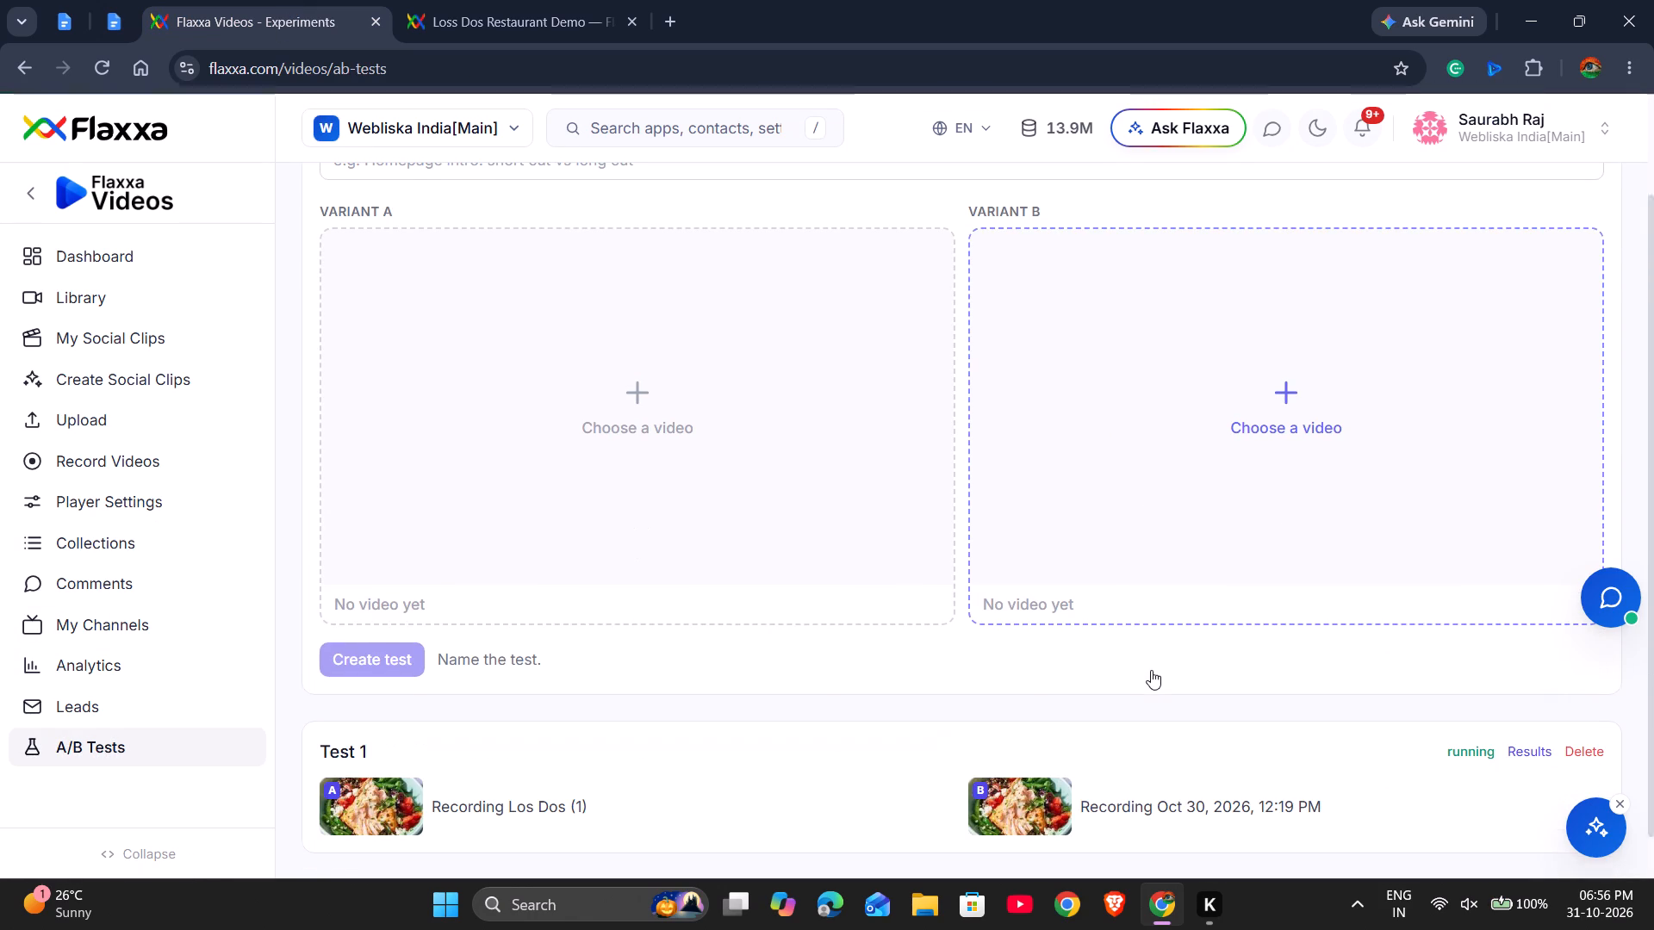
{"action": "scroll", "coordinate": [1151, 670], "scroll_direction": "down", "scroll_amount": 3}
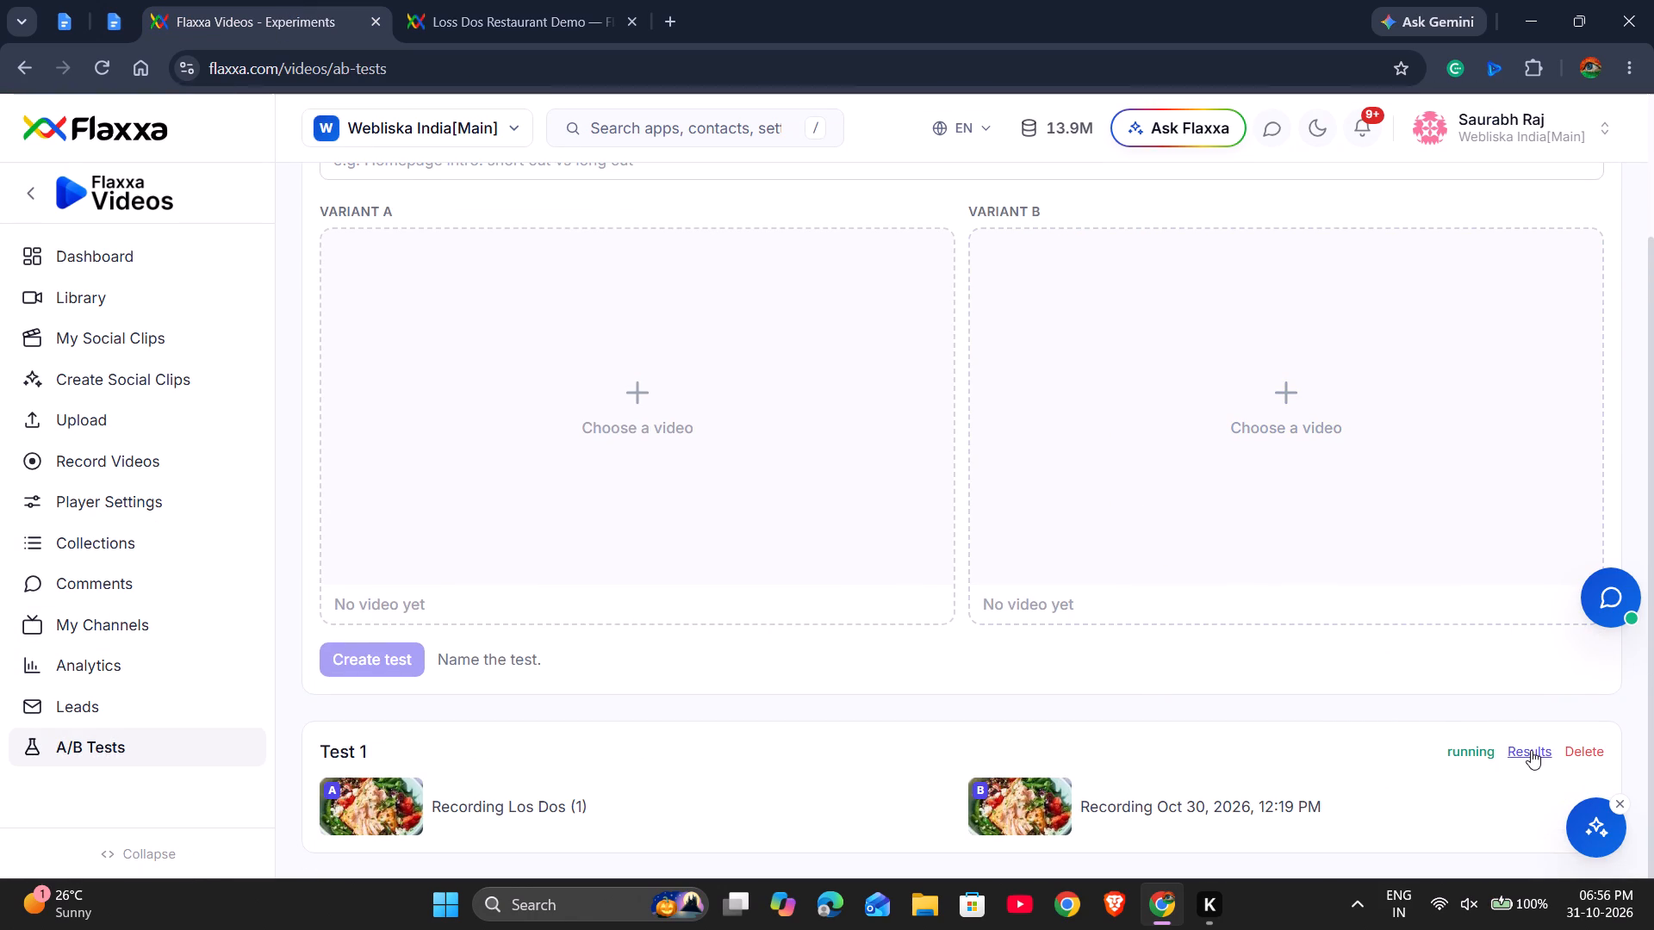
{"action": "left_click", "coordinate": [1531, 750]}
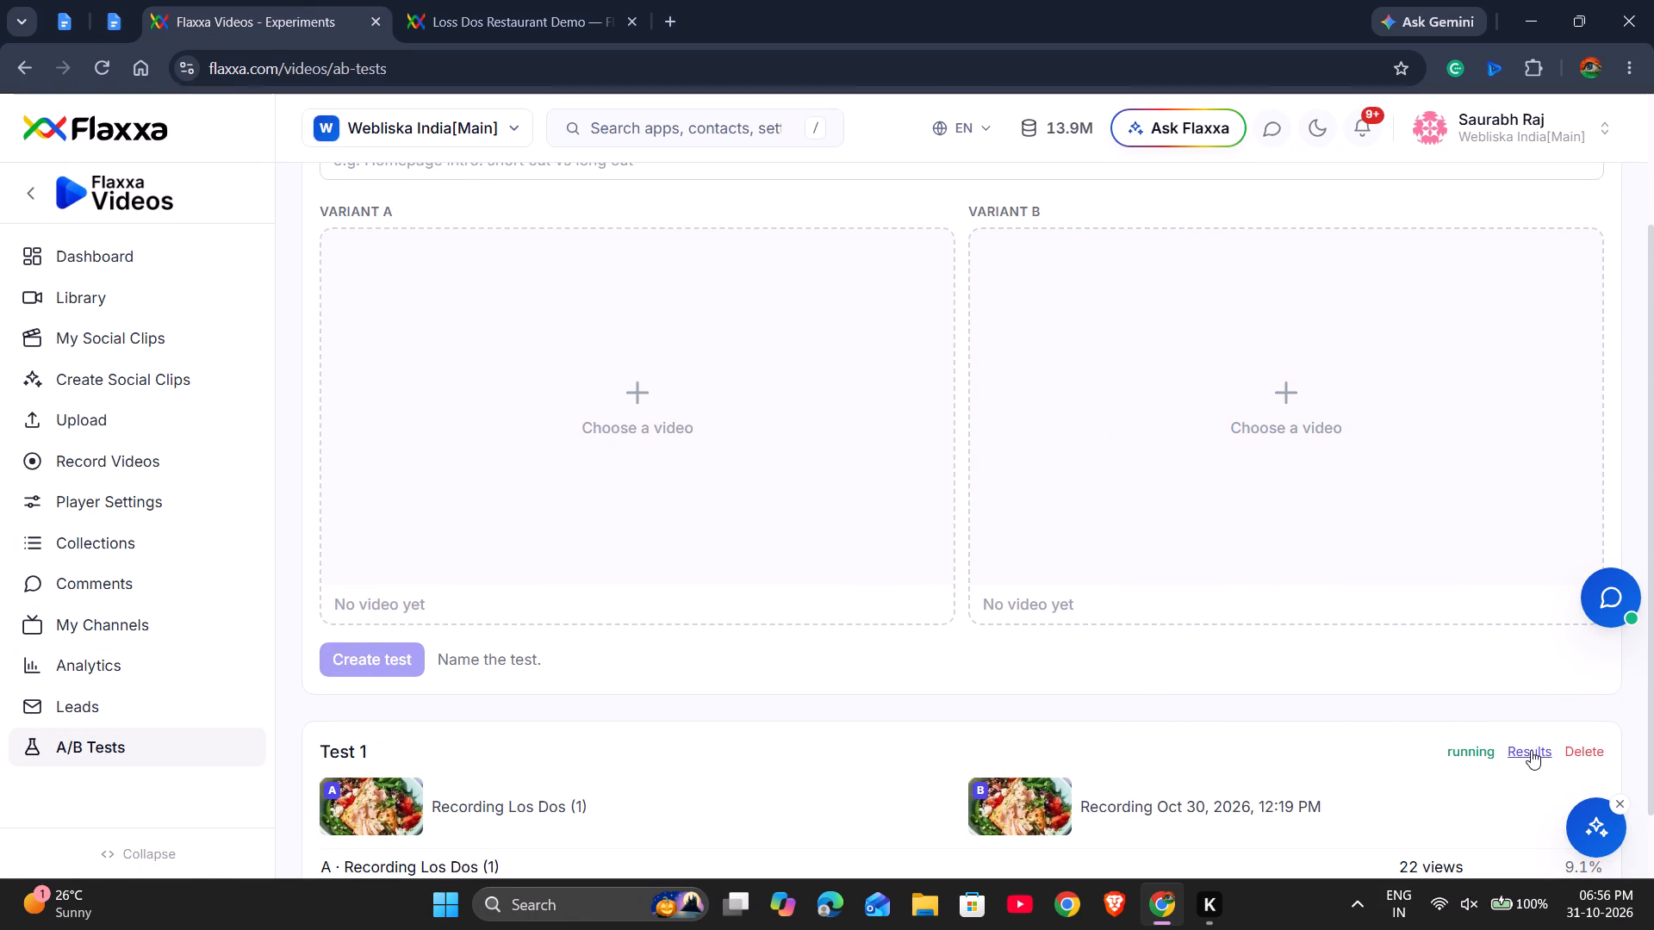
{"action": "scroll", "coordinate": [1294, 774], "scroll_direction": "up", "scroll_amount": 1}
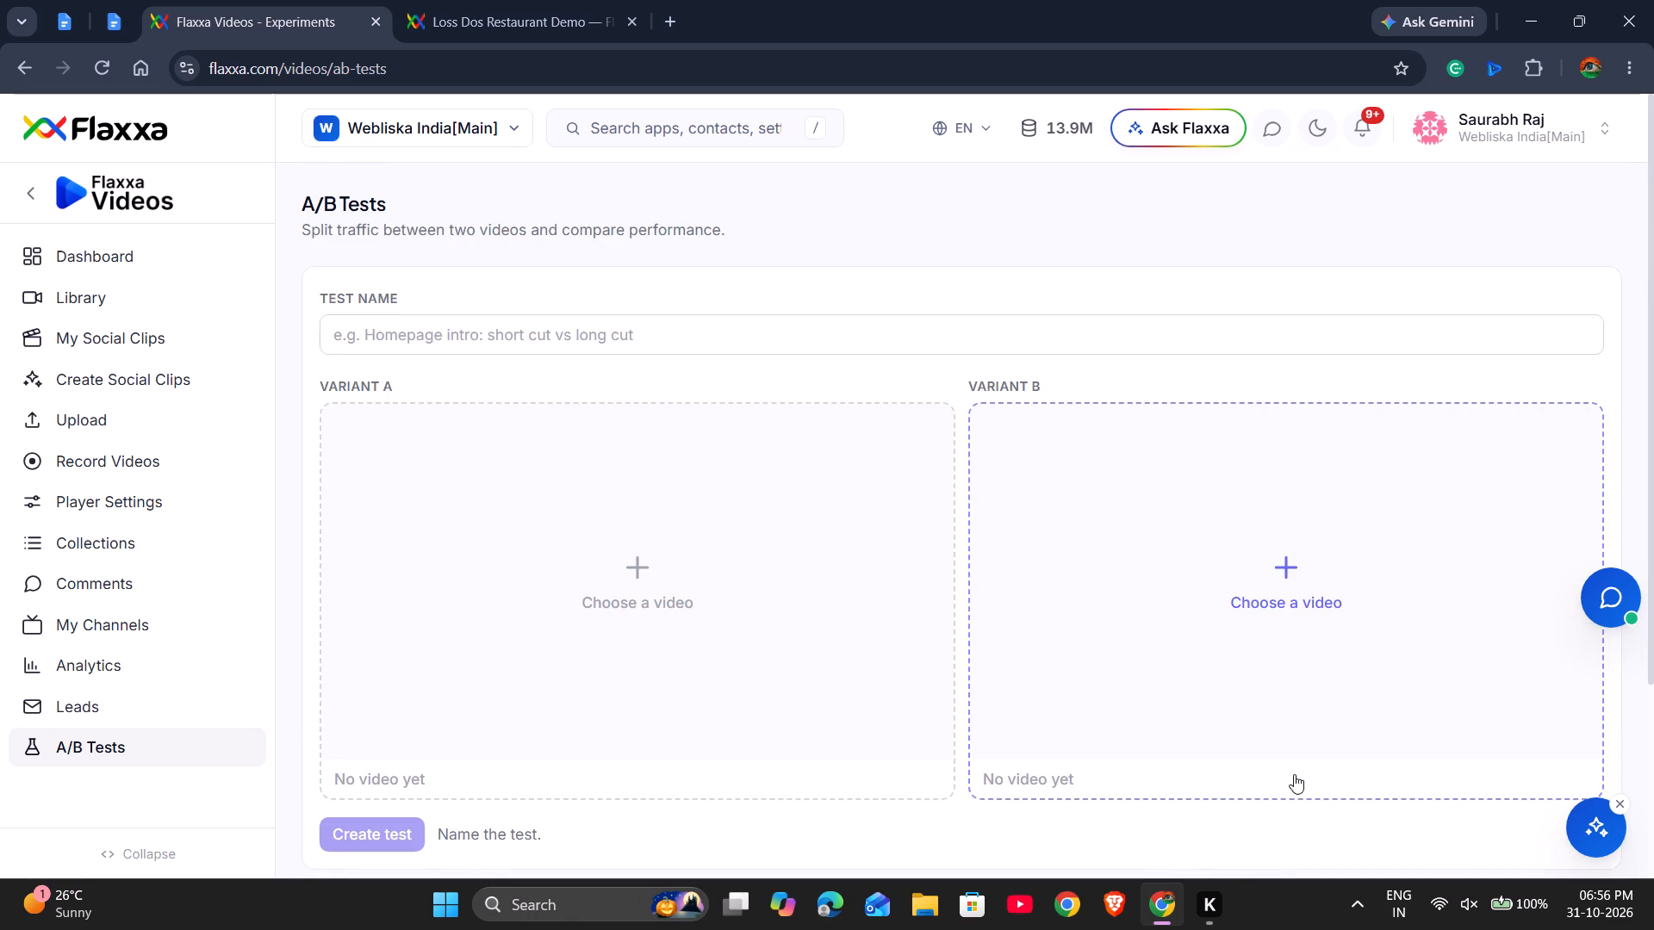
{"action": "scroll", "coordinate": [829, 698], "scroll_direction": "down", "scroll_amount": 5}
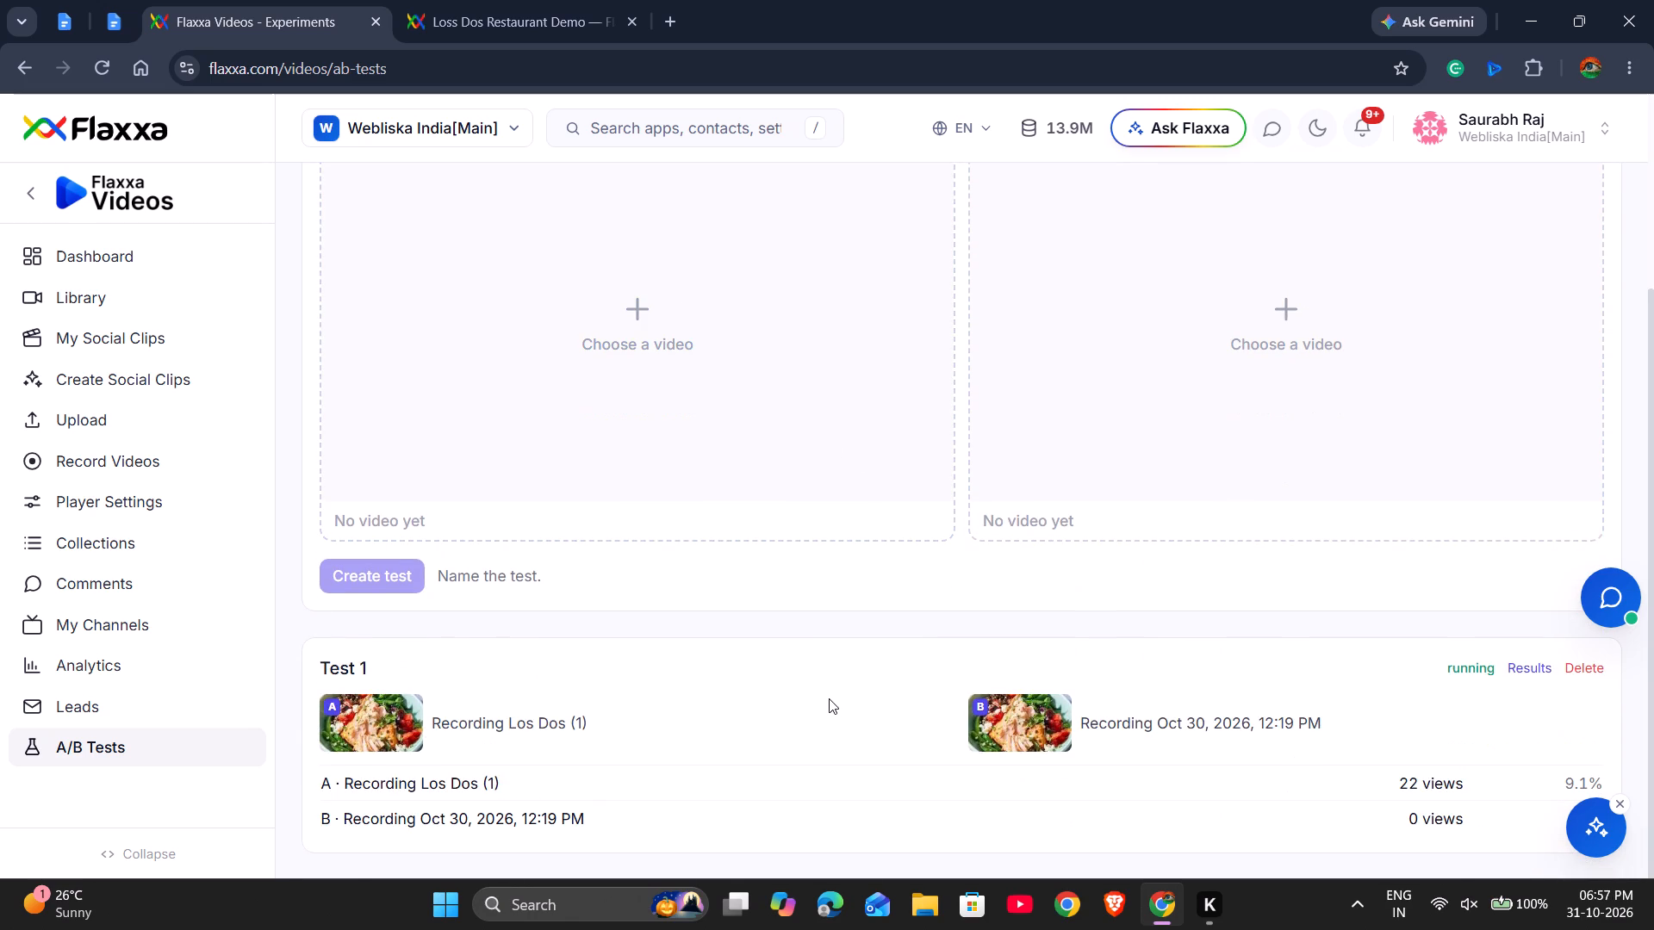
{"action": "scroll", "coordinate": [829, 698], "scroll_direction": "up", "scroll_amount": 5}
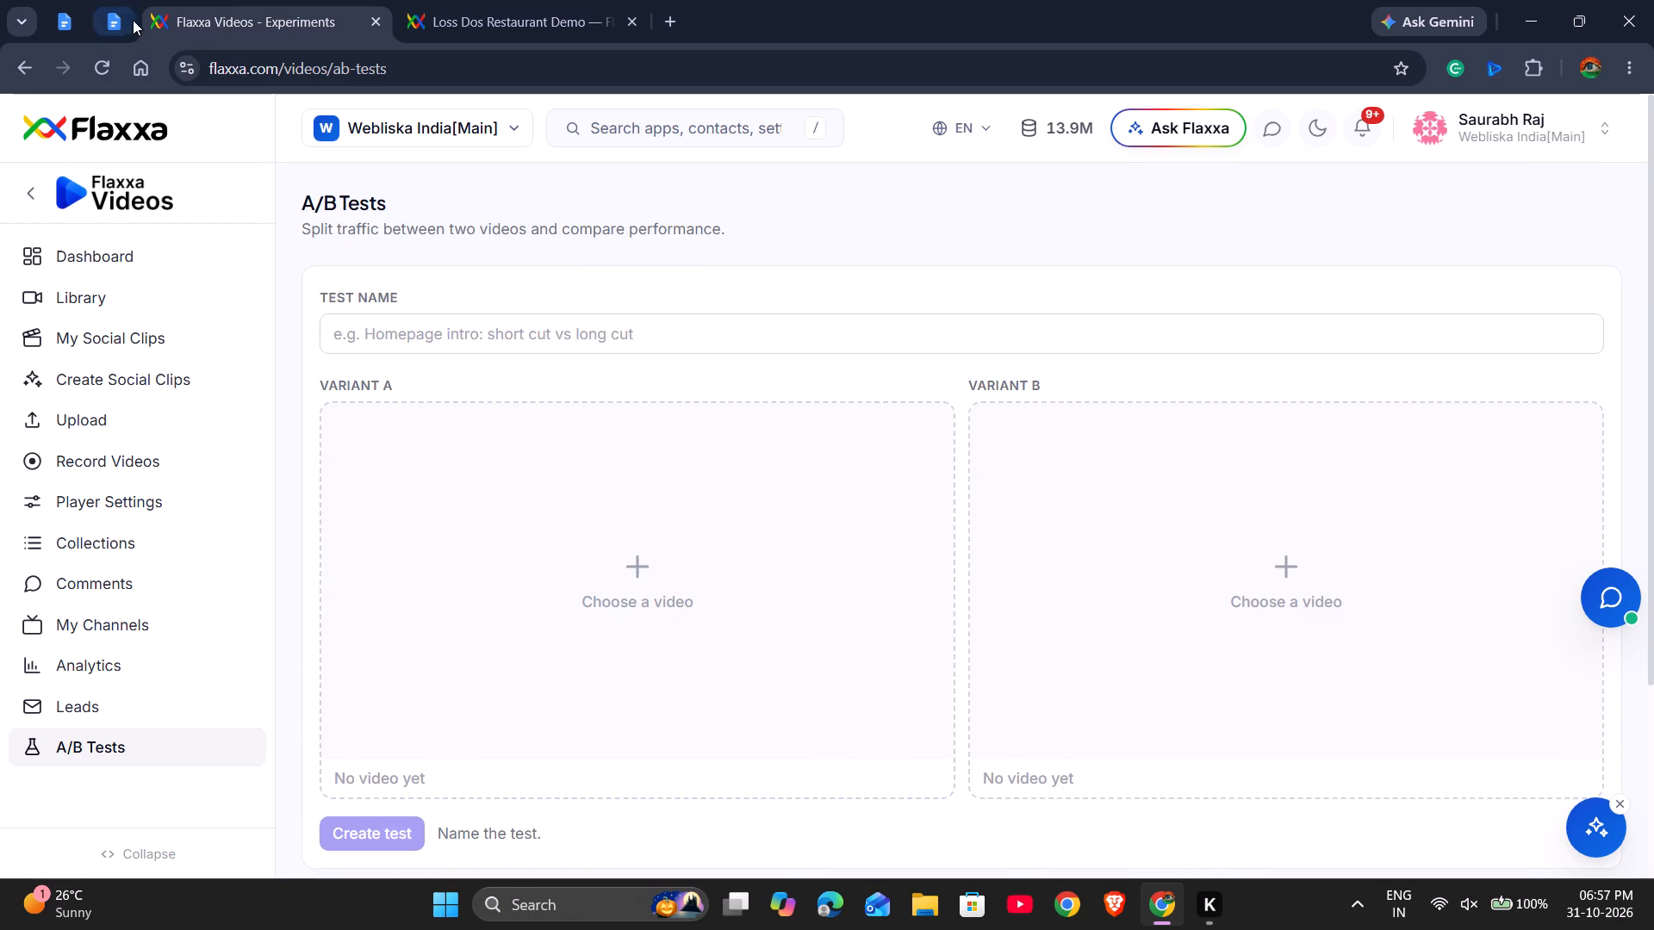
Read the bug report from SUGGESTION-05 past BUG-06 to the 31st October entry Updated BUG-02 about View Channel.
{"action": "left_click", "coordinate": [121, 23]}
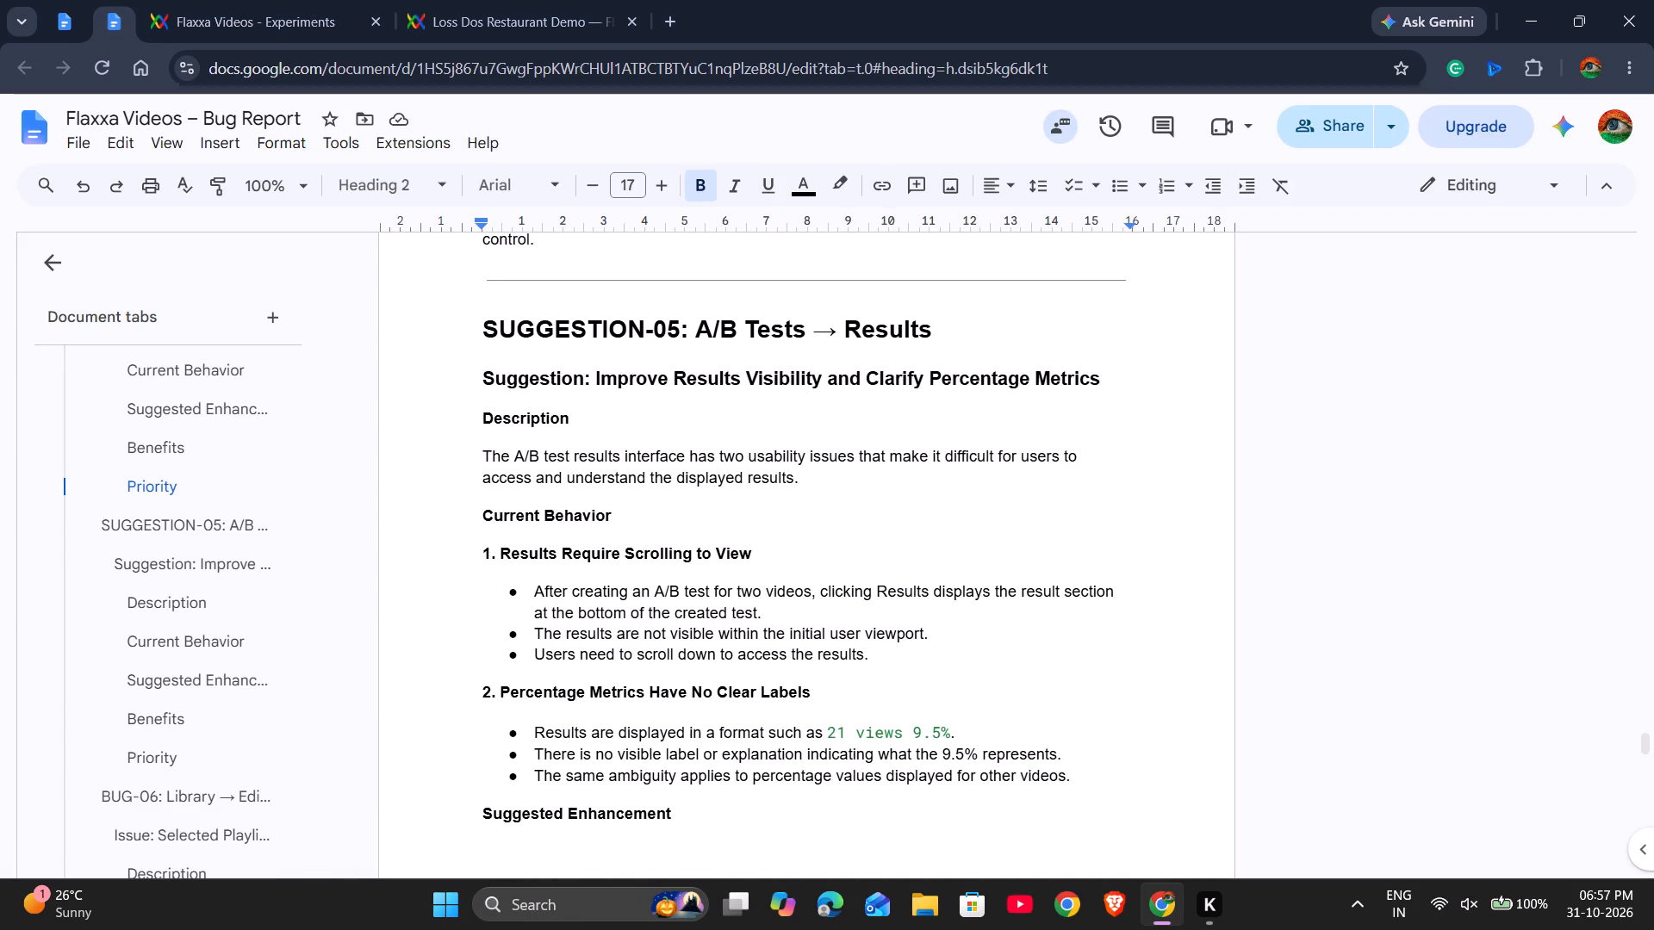
{"action": "scroll", "coordinate": [774, 438], "scroll_direction": "up", "scroll_amount": 1}
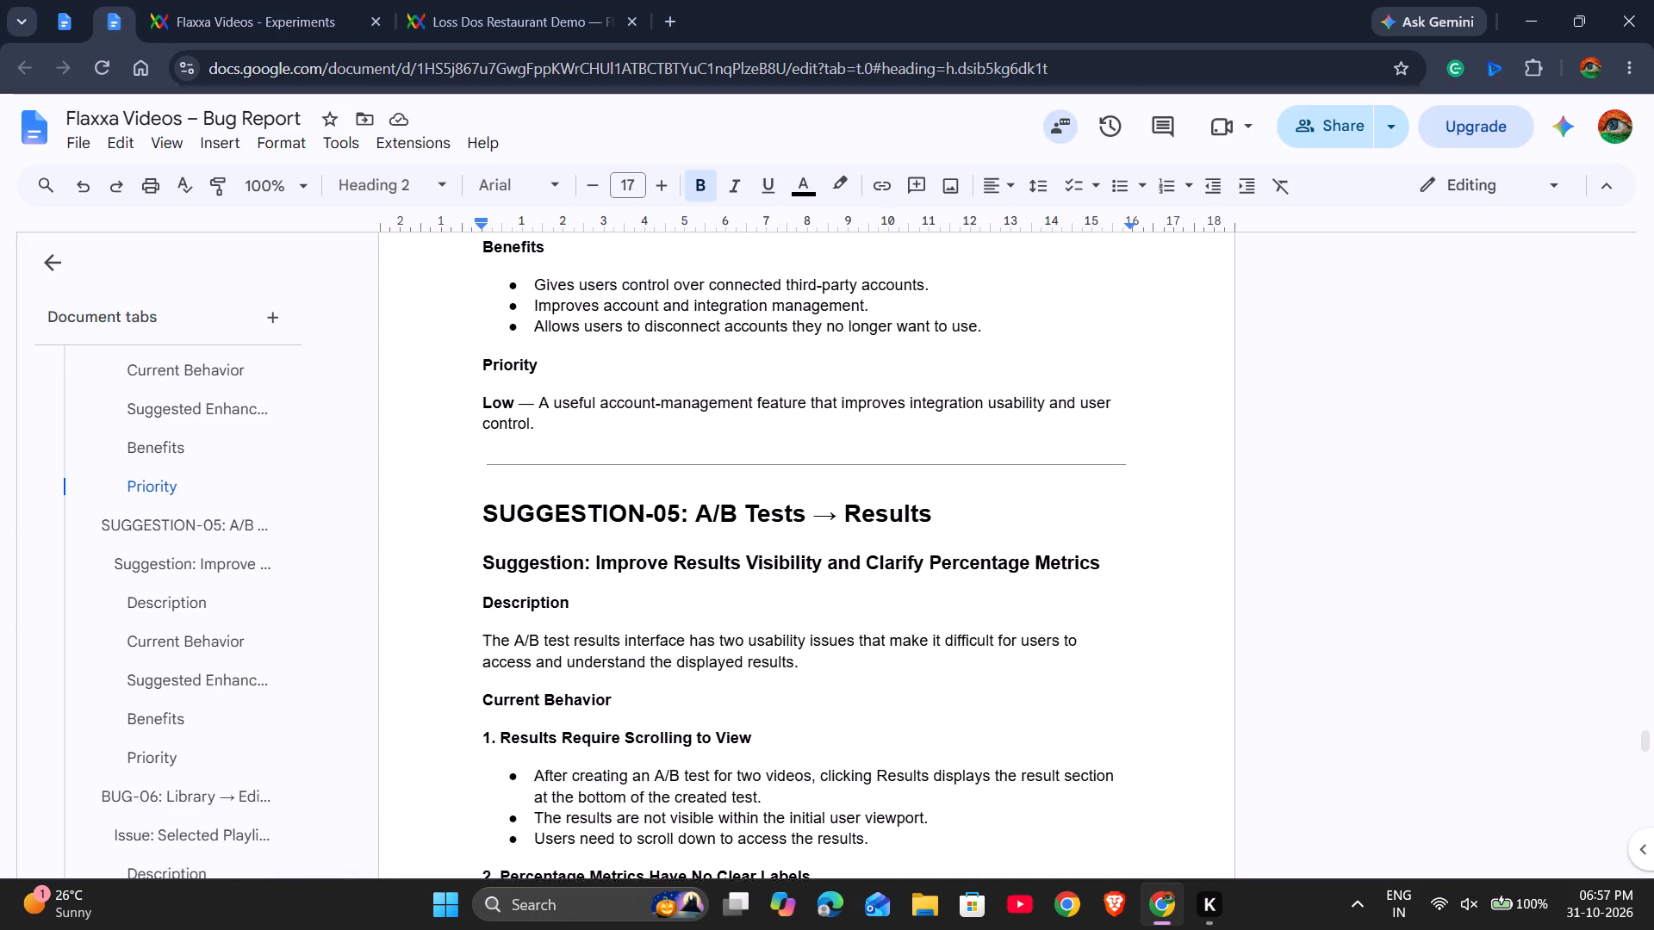
{"action": "scroll", "coordinate": [774, 438], "scroll_direction": "up", "scroll_amount": 3}
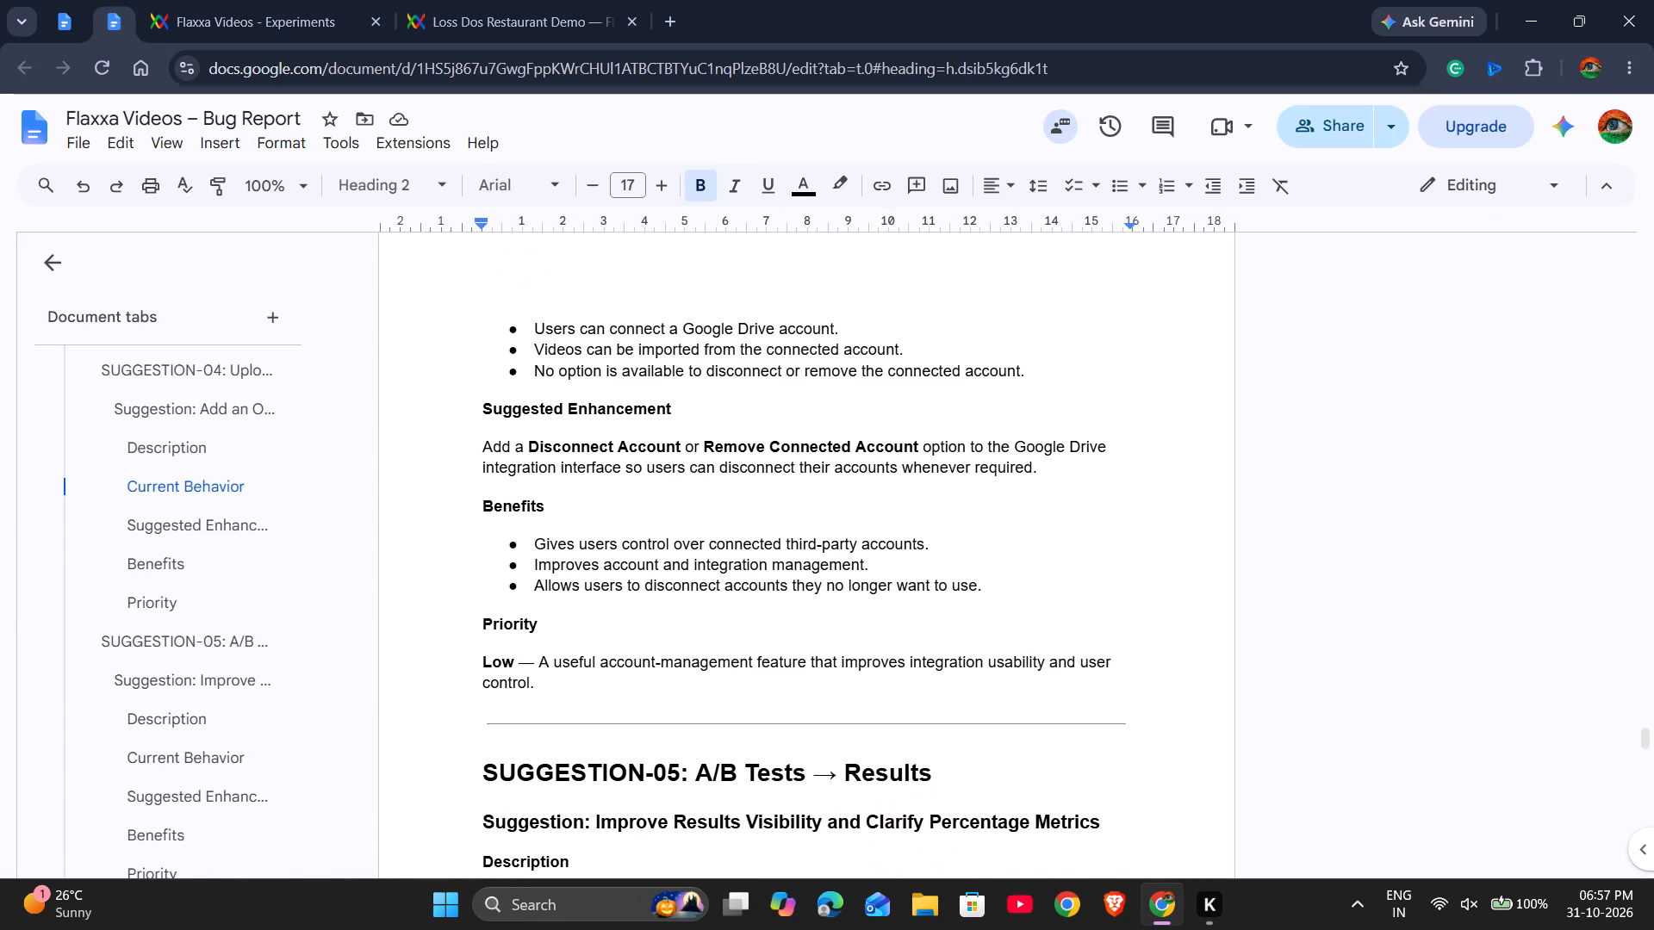
{"action": "scroll", "coordinate": [774, 438], "scroll_direction": "down", "scroll_amount": 3}
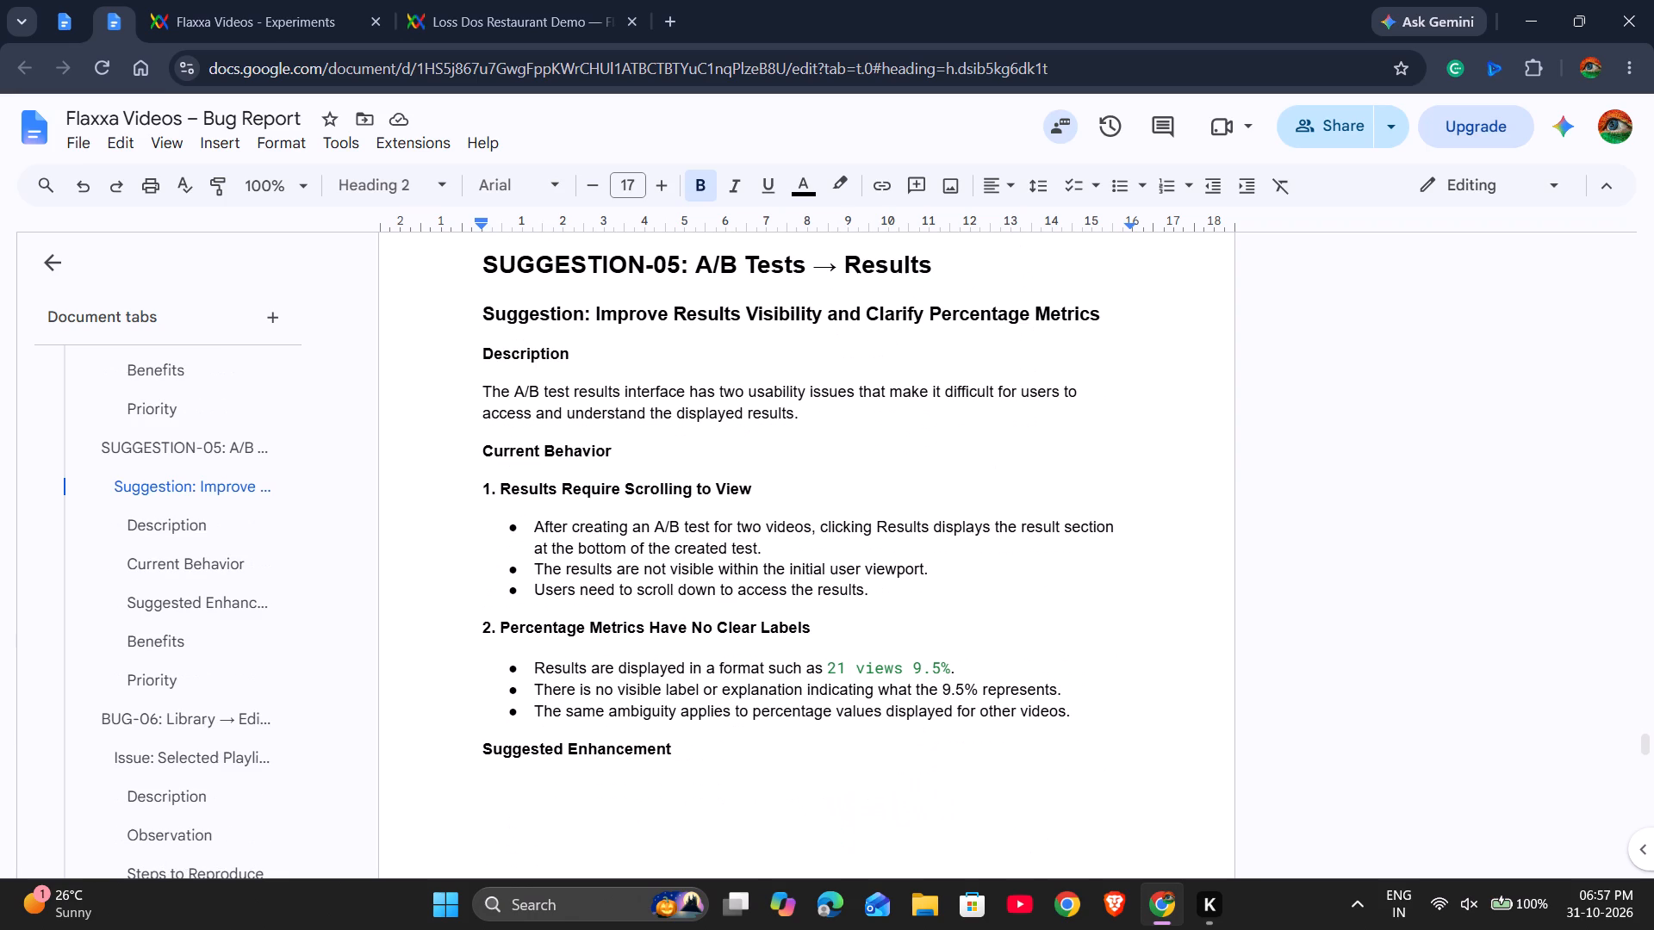
{"action": "scroll", "coordinate": [774, 438], "scroll_direction": "down", "scroll_amount": 7}
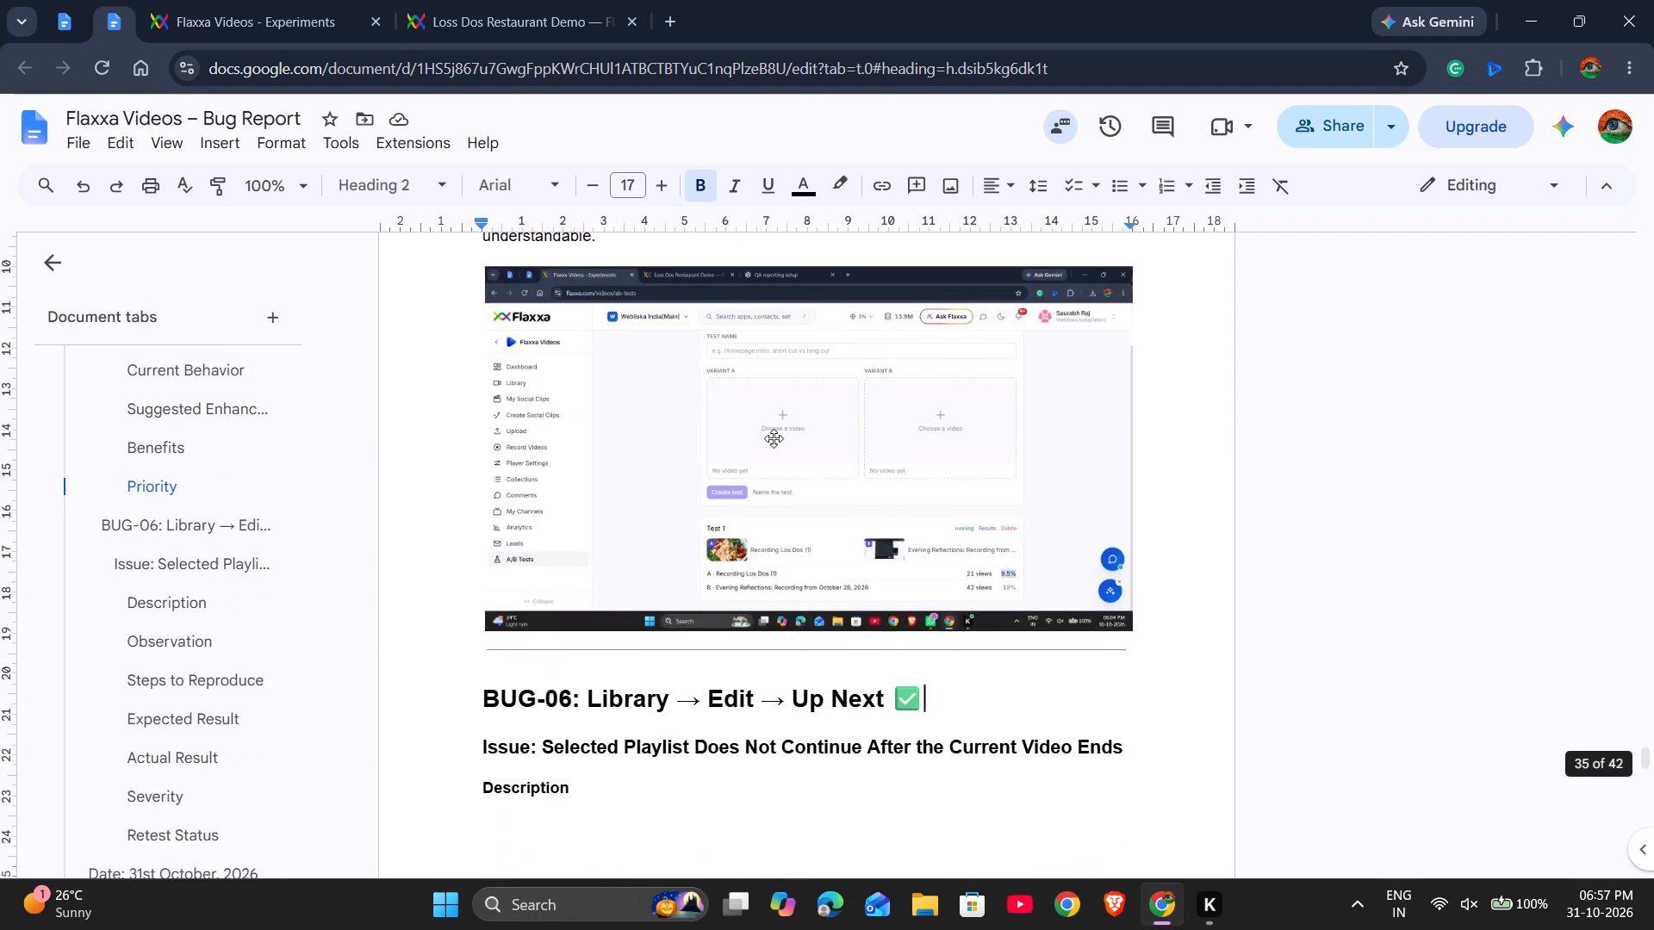
{"action": "scroll", "coordinate": [774, 438], "scroll_direction": "down", "scroll_amount": 12}
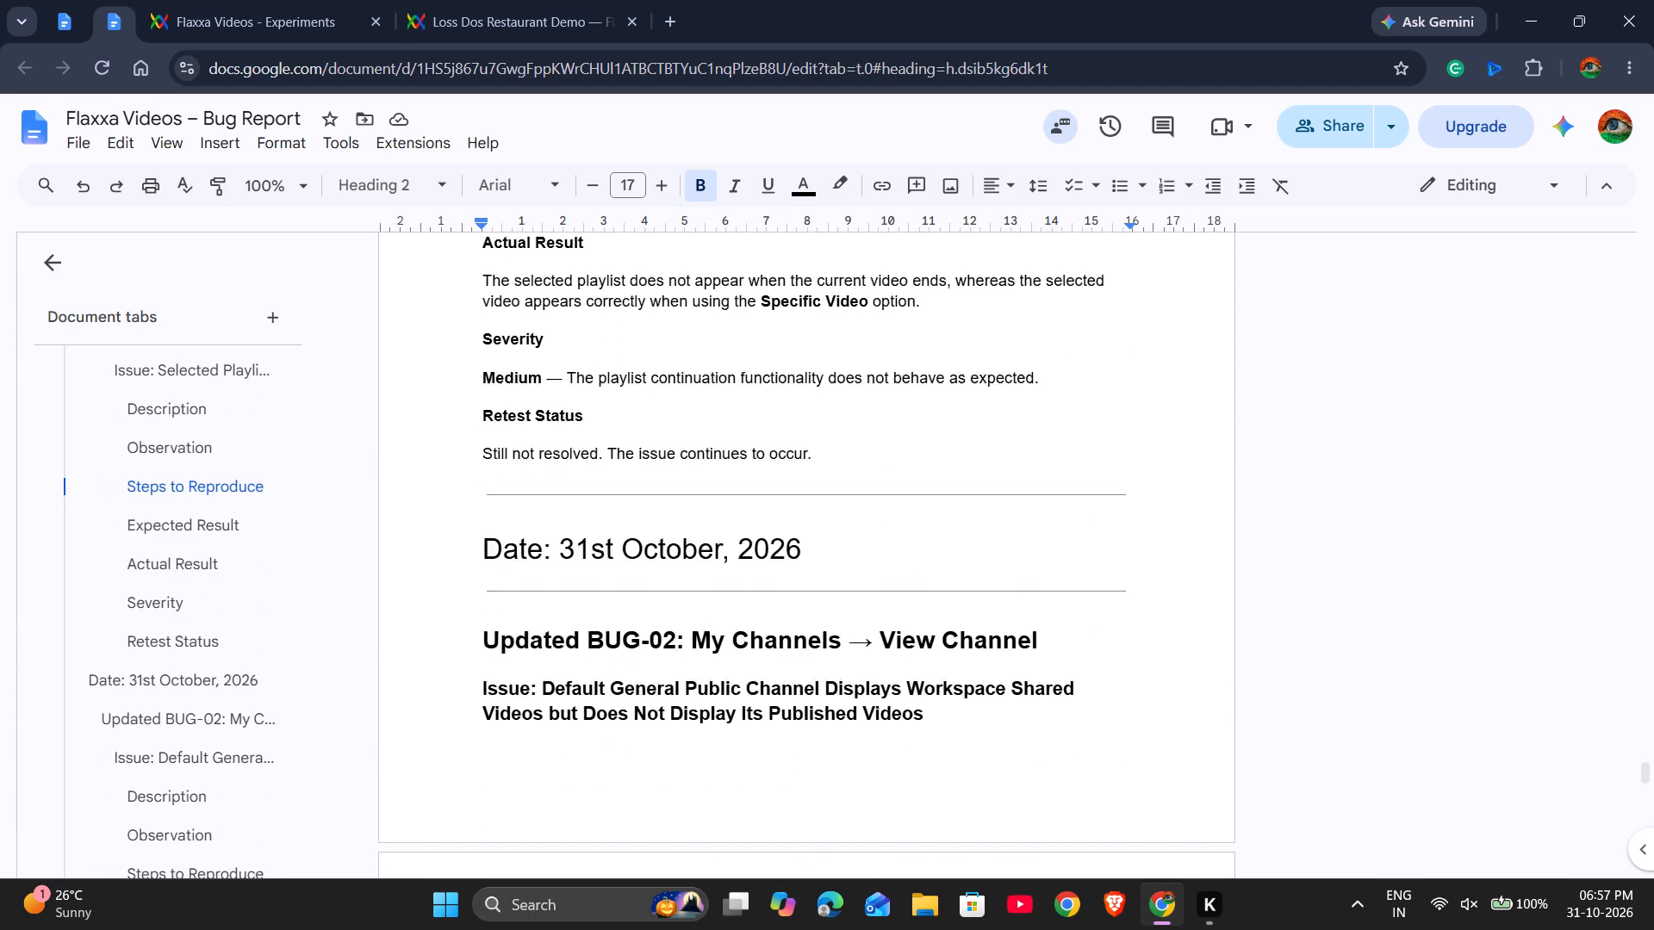
{"action": "scroll", "coordinate": [774, 438], "scroll_direction": "down", "scroll_amount": 4}
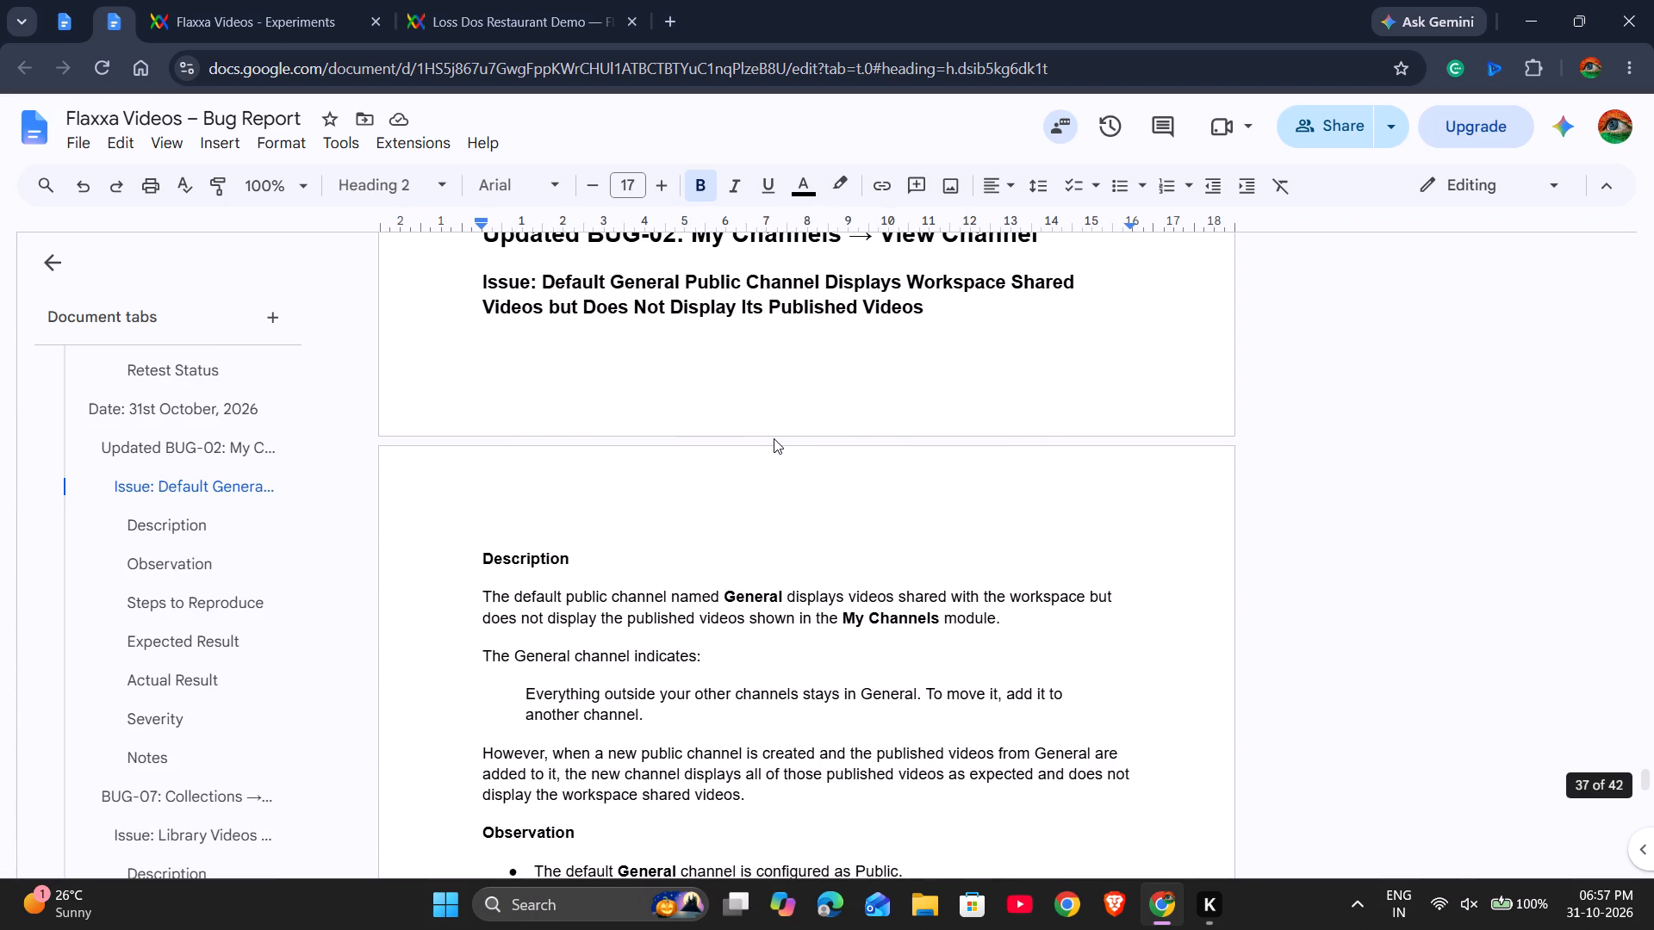
{"action": "scroll", "coordinate": [774, 438], "scroll_direction": "right", "scroll_amount": 2}
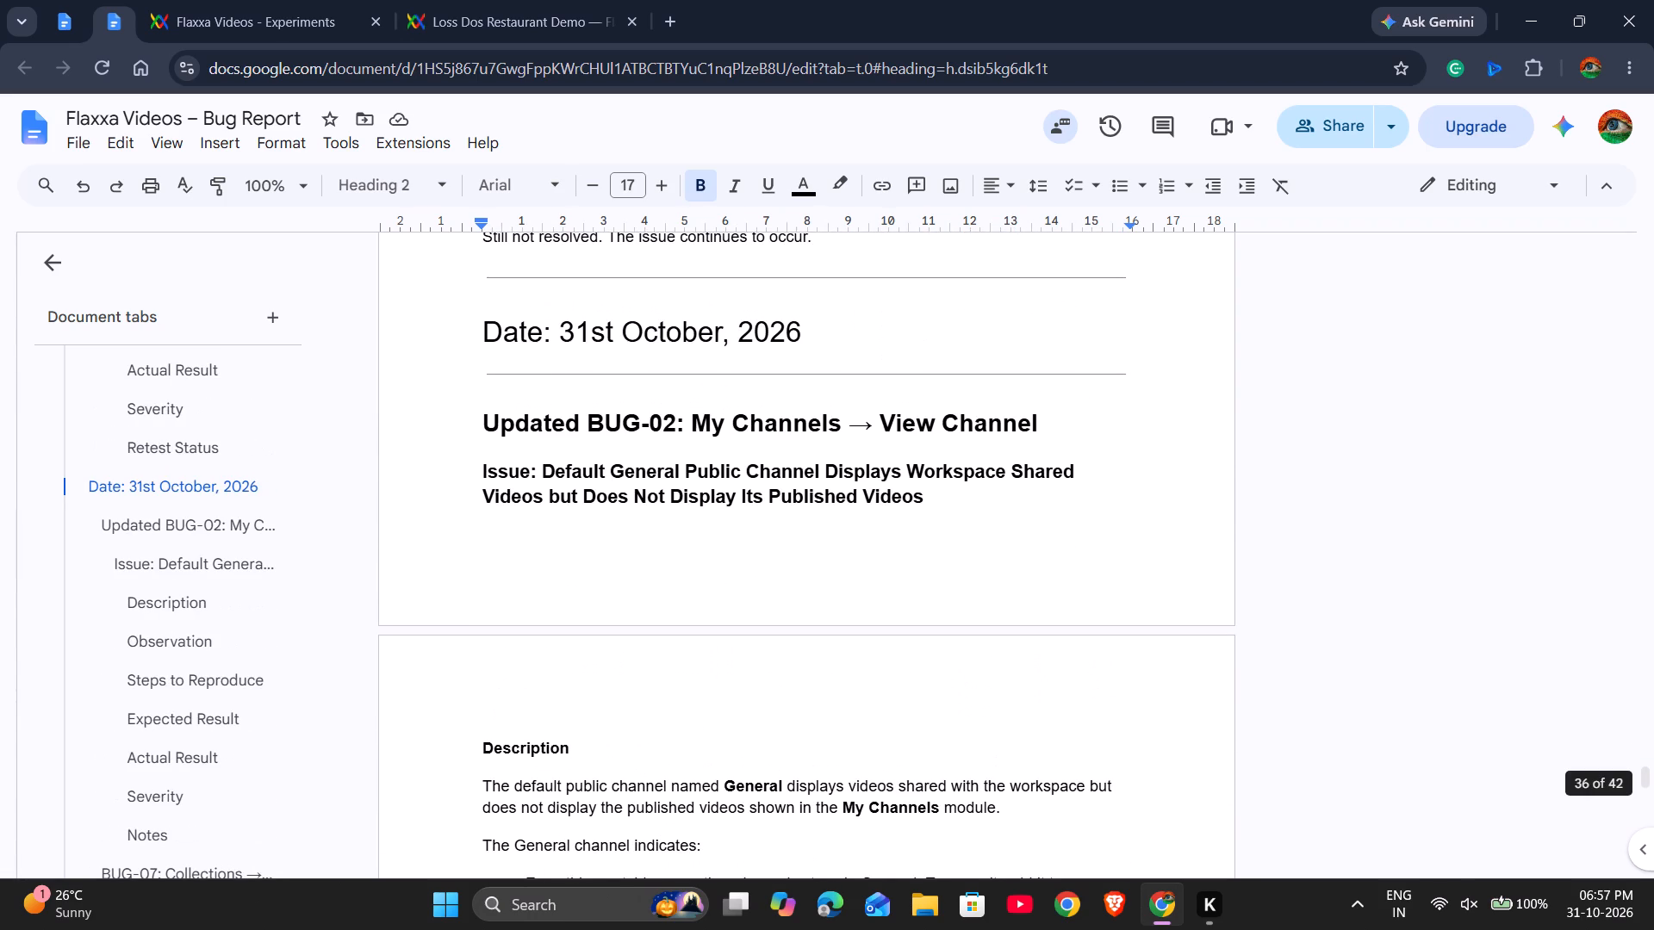
{"action": "scroll", "coordinate": [774, 438], "scroll_direction": "right", "scroll_amount": 1}
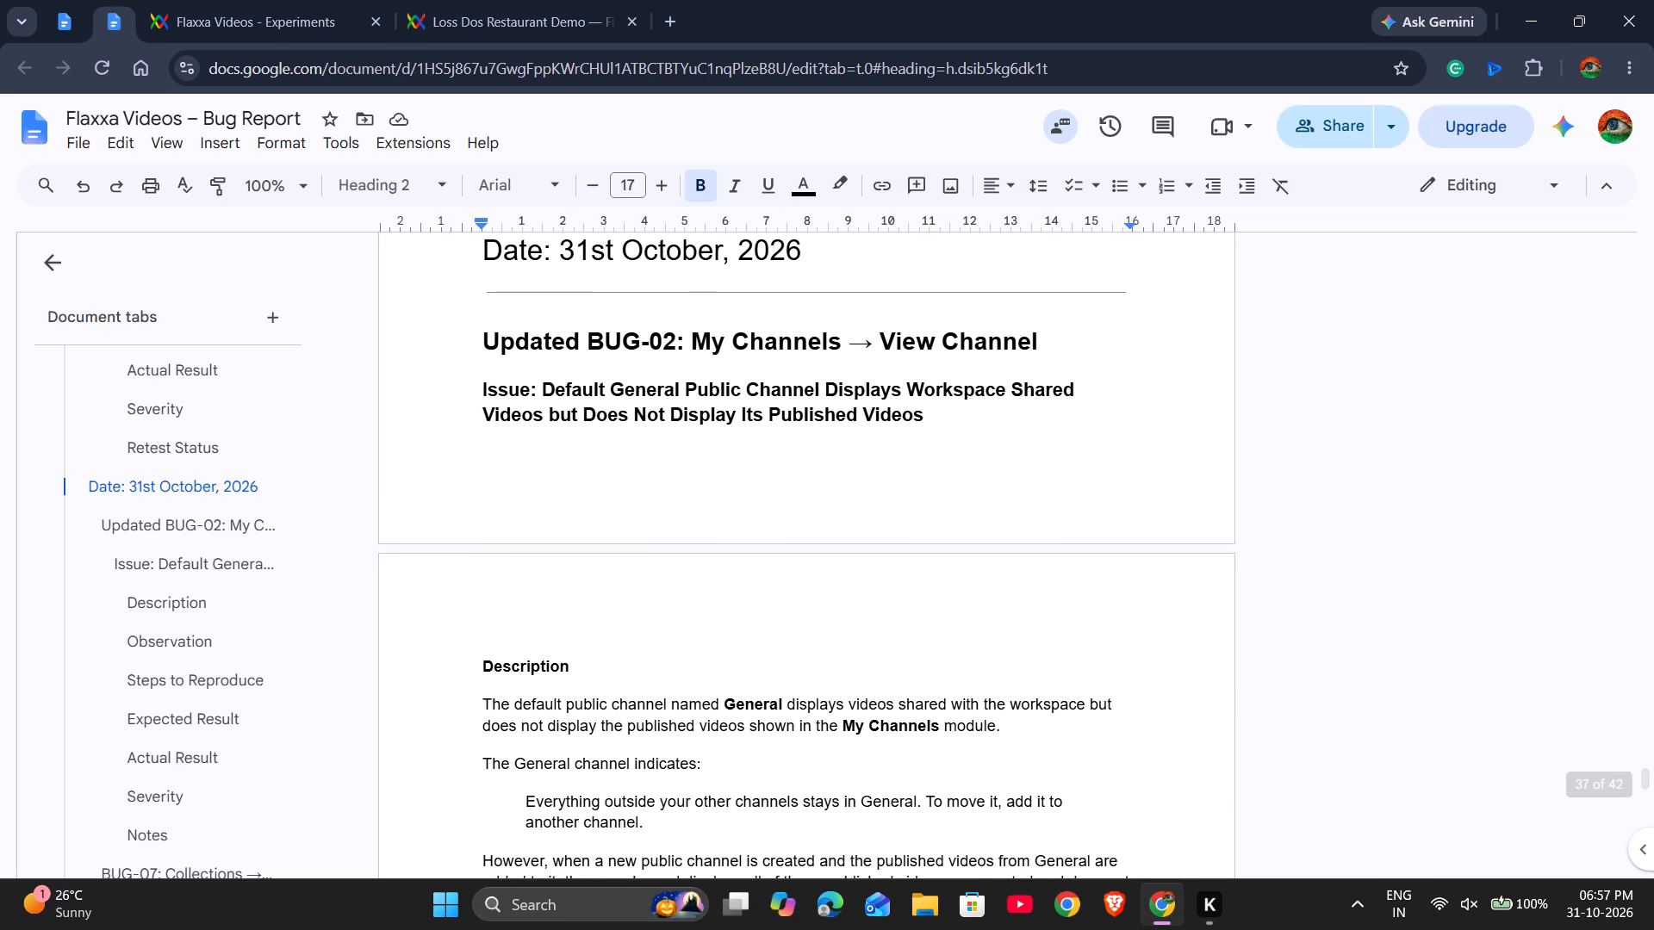
Open the General channel's public page from My Channels, check its Videos and Collections listings, and close the page.
{"action": "left_click", "coordinate": [221, 0]}
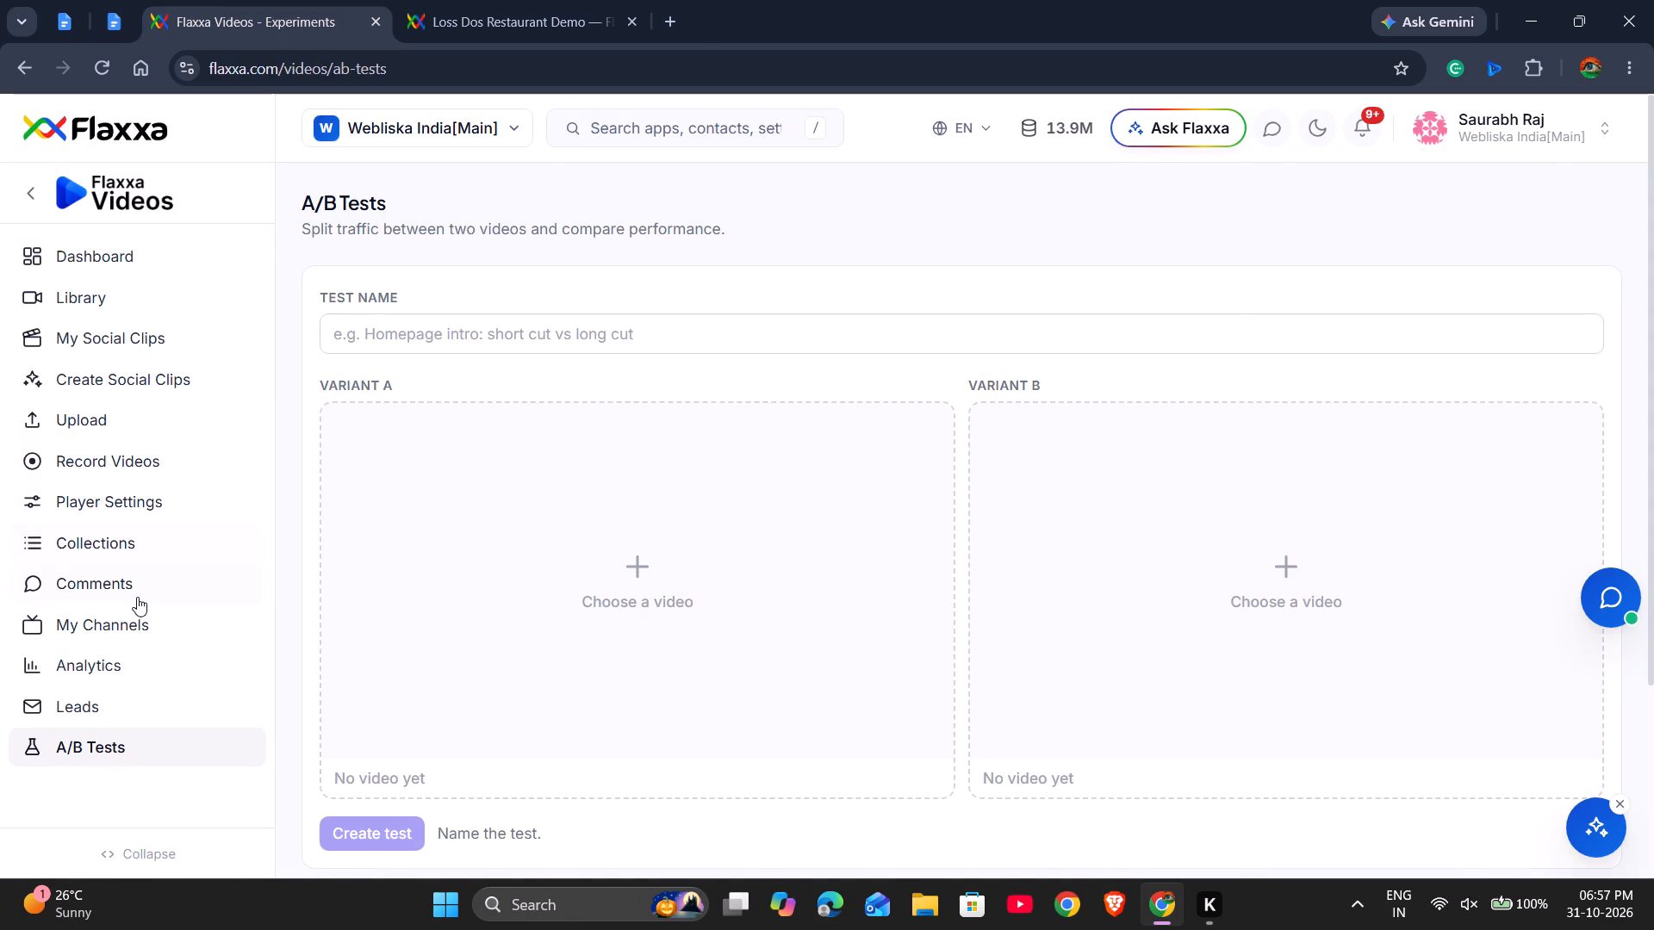
{"action": "left_click", "coordinate": [136, 613]}
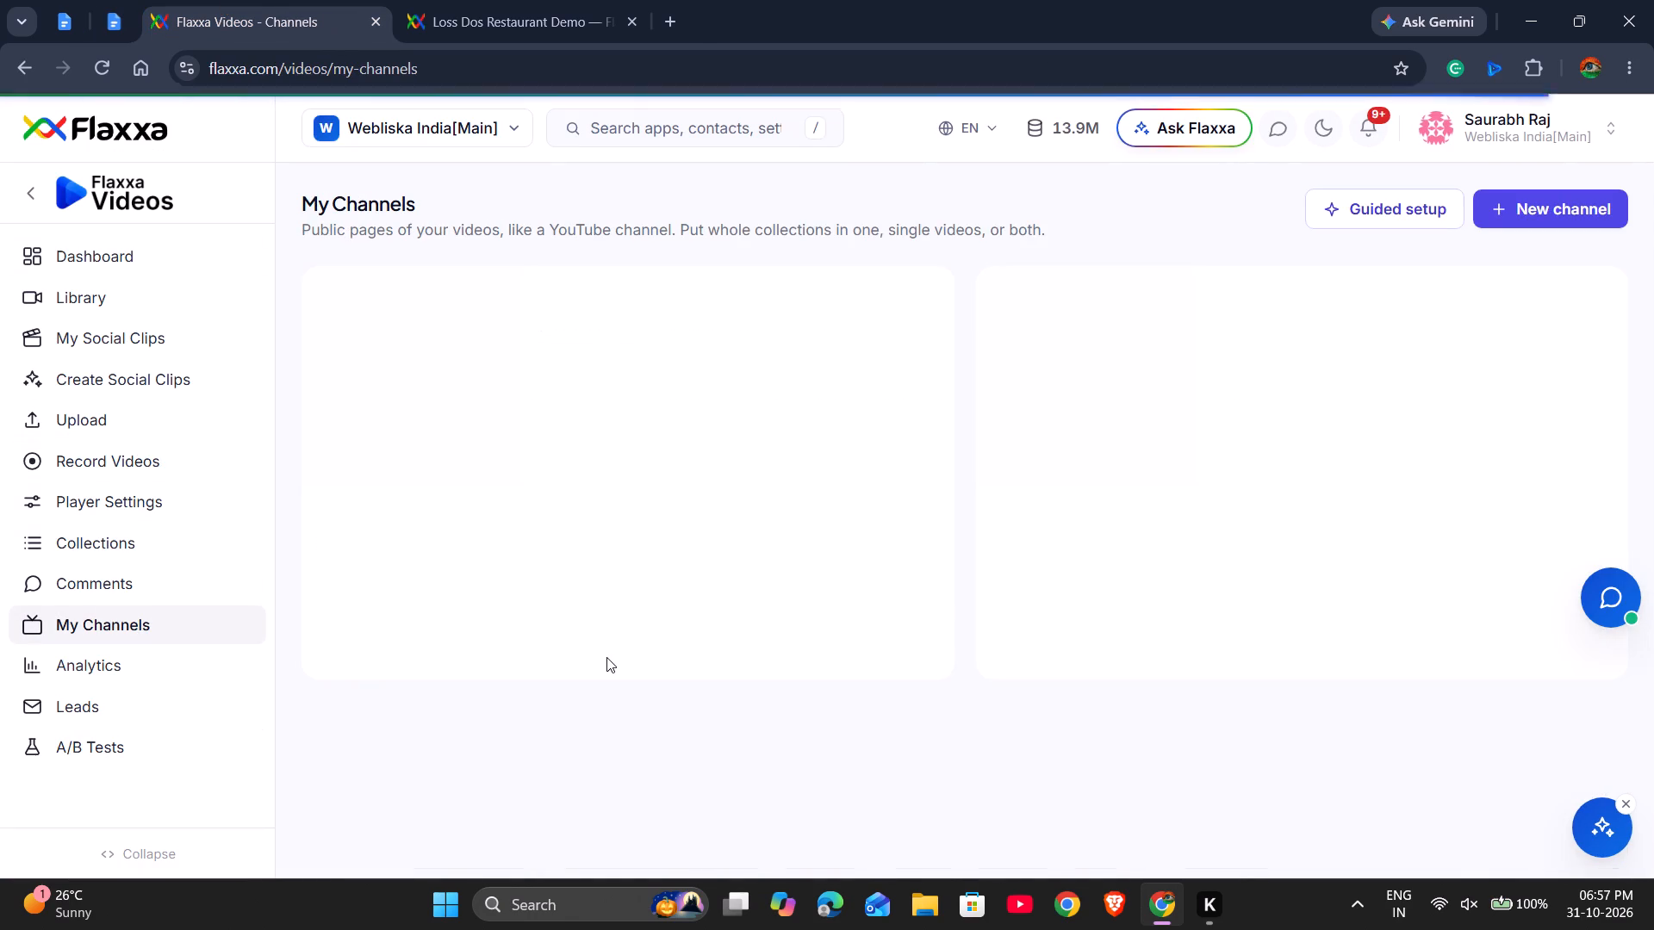
{"action": "scroll", "coordinate": [606, 657], "scroll_direction": "down", "scroll_amount": 2}
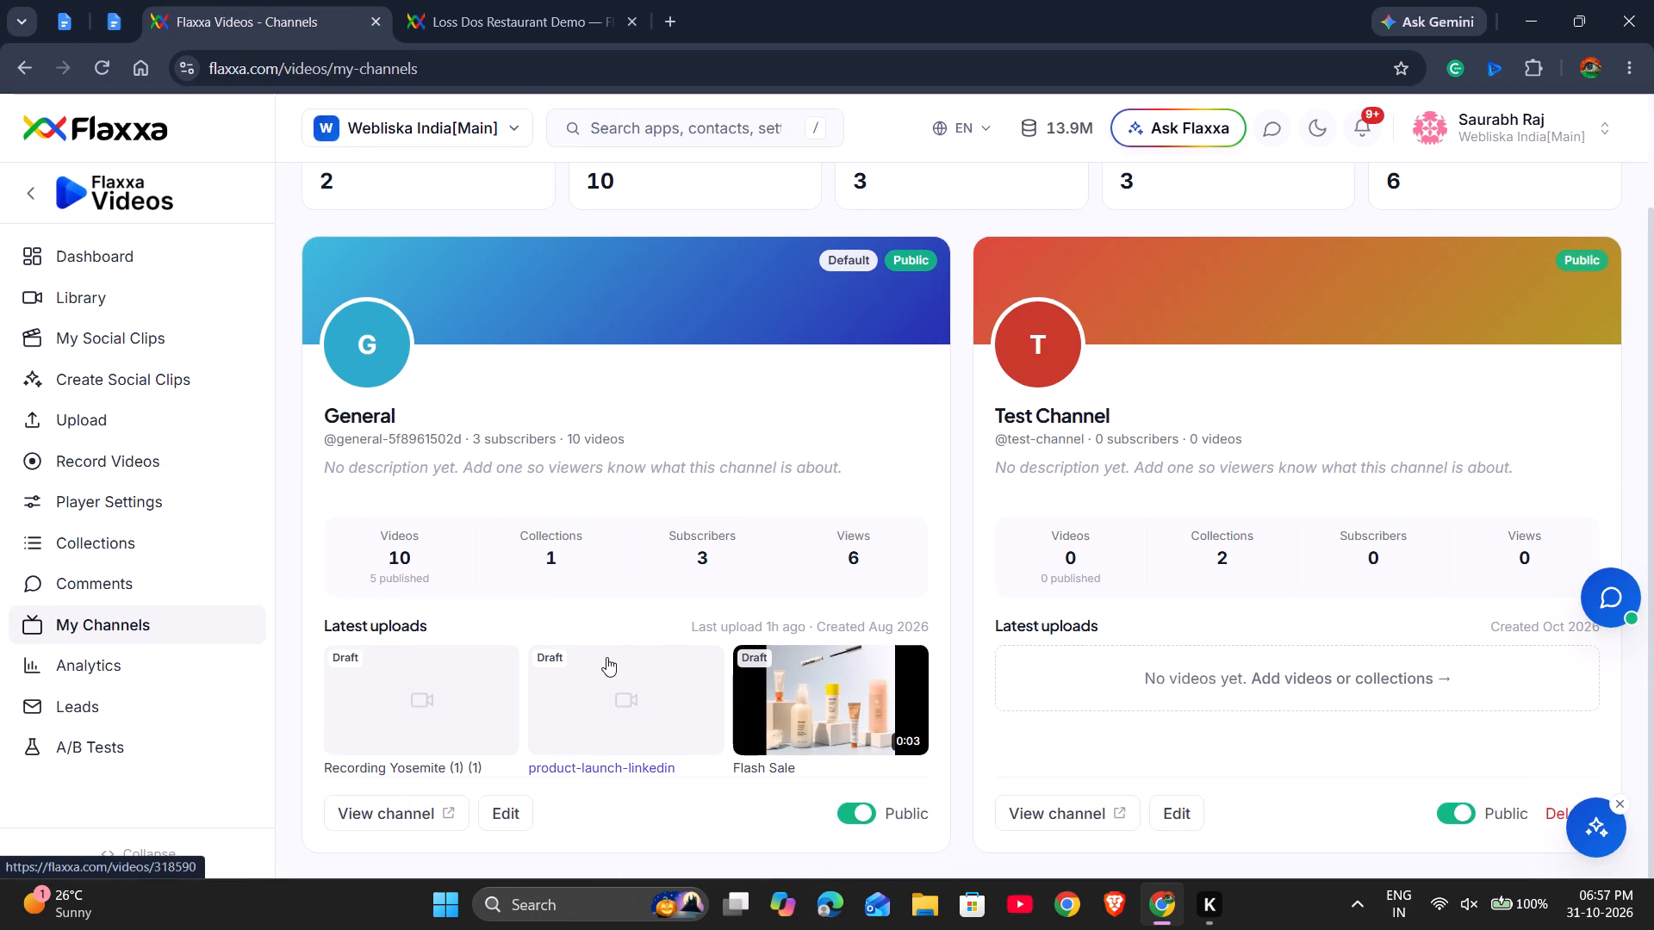
{"action": "left_click", "coordinate": [417, 815]}
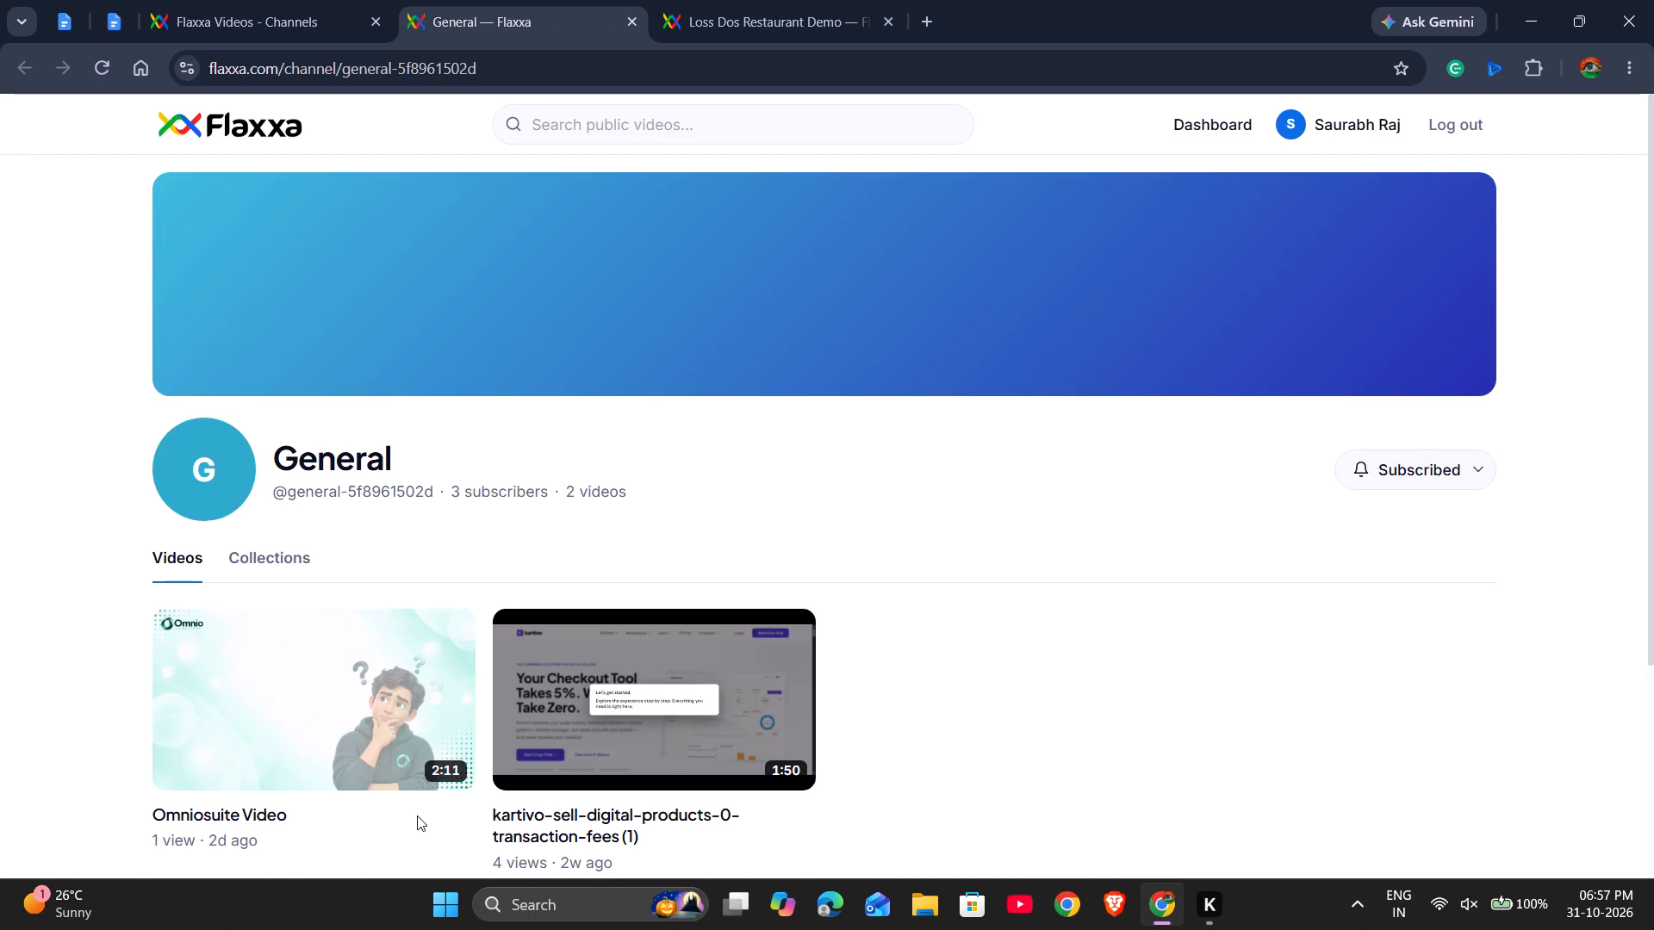
{"action": "left_click", "coordinate": [275, 553]}
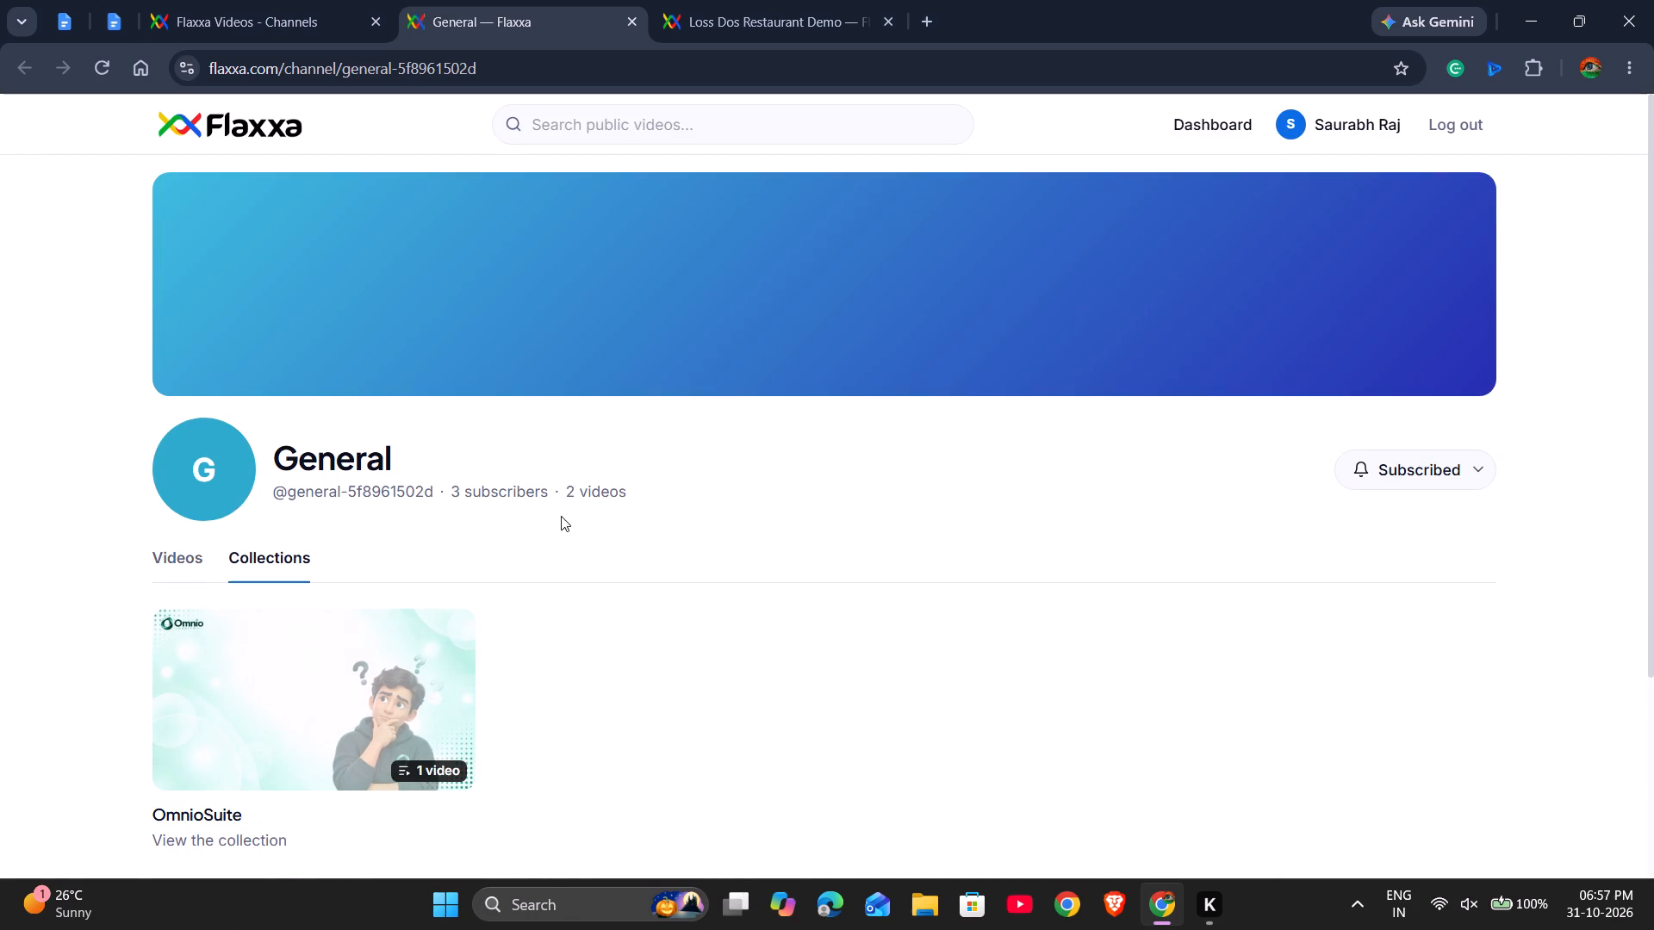
{"action": "left_click", "coordinate": [634, 16]}
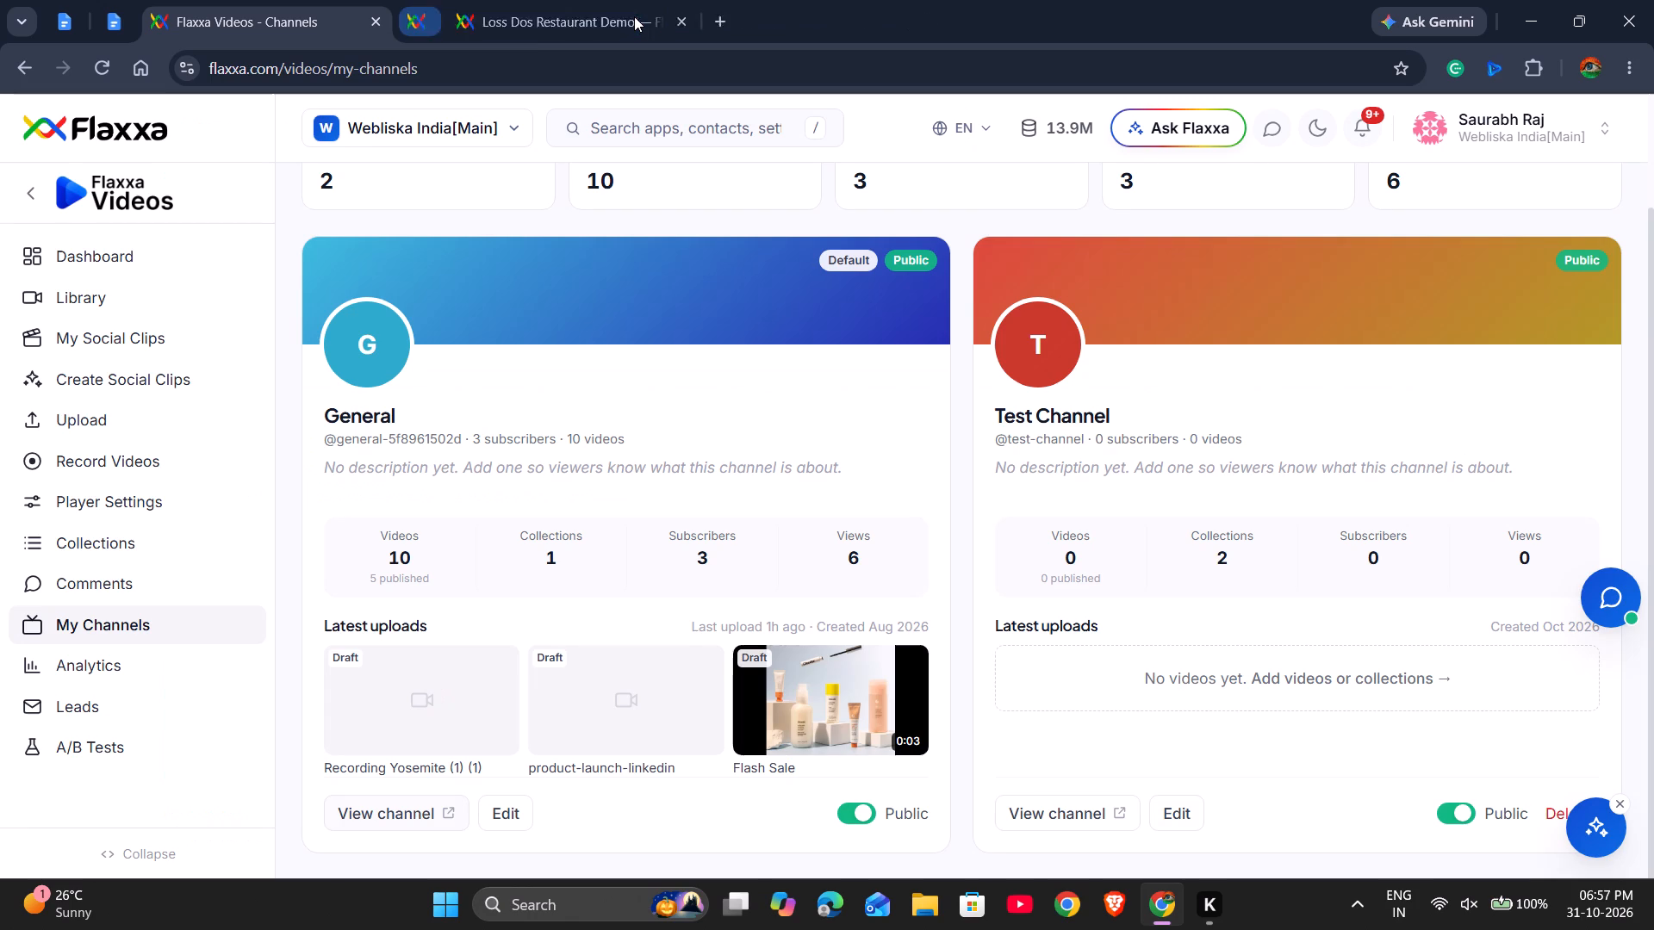
{"action": "scroll", "coordinate": [634, 16], "scroll_direction": "up", "scroll_amount": 15}
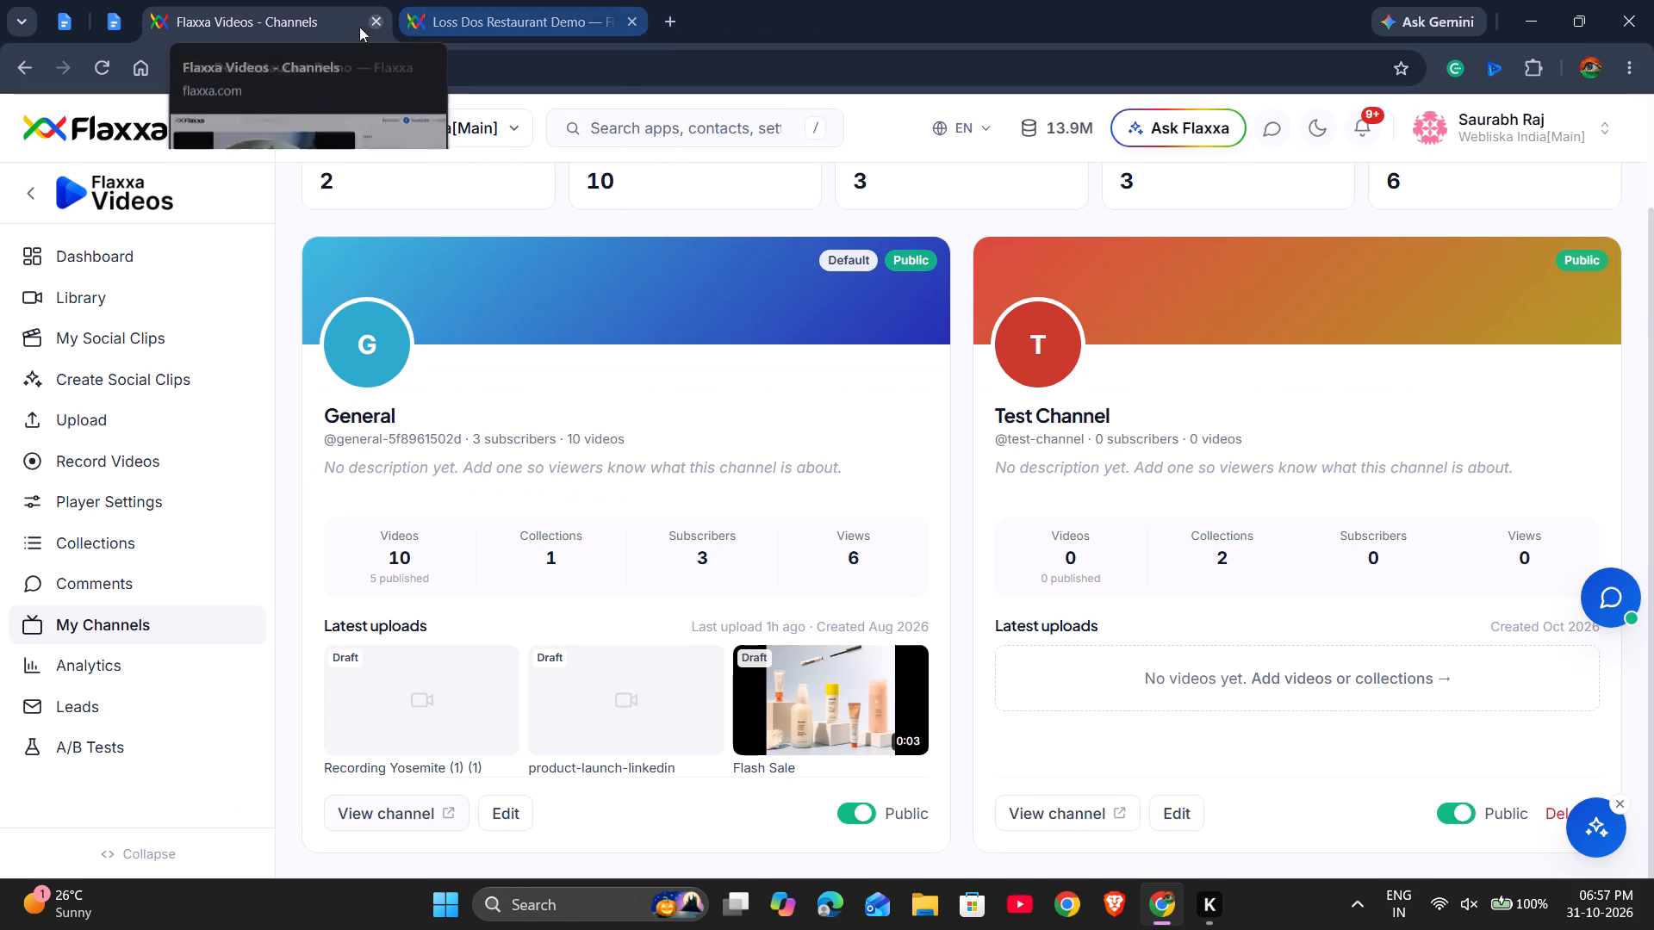
Read BUG-07 in the report, then start a guided collection setup titled test in Test Channel and continue to Add videos.
{"action": "left_click", "coordinate": [111, 29]}
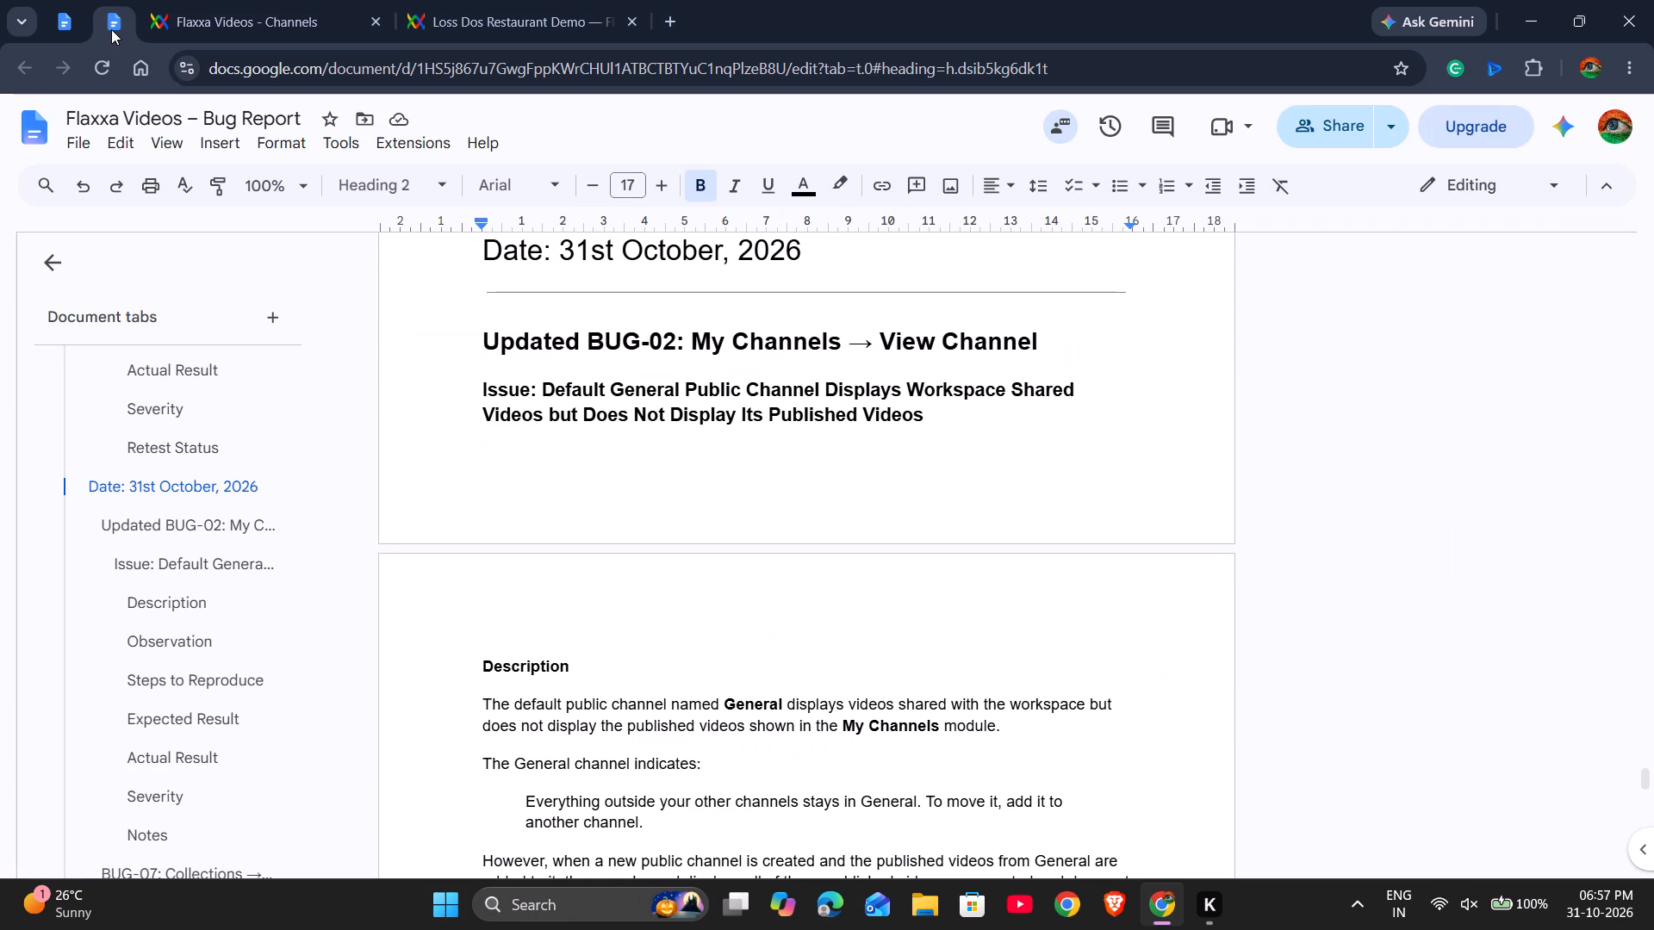
{"action": "scroll", "coordinate": [614, 457], "scroll_direction": "down", "scroll_amount": 8}
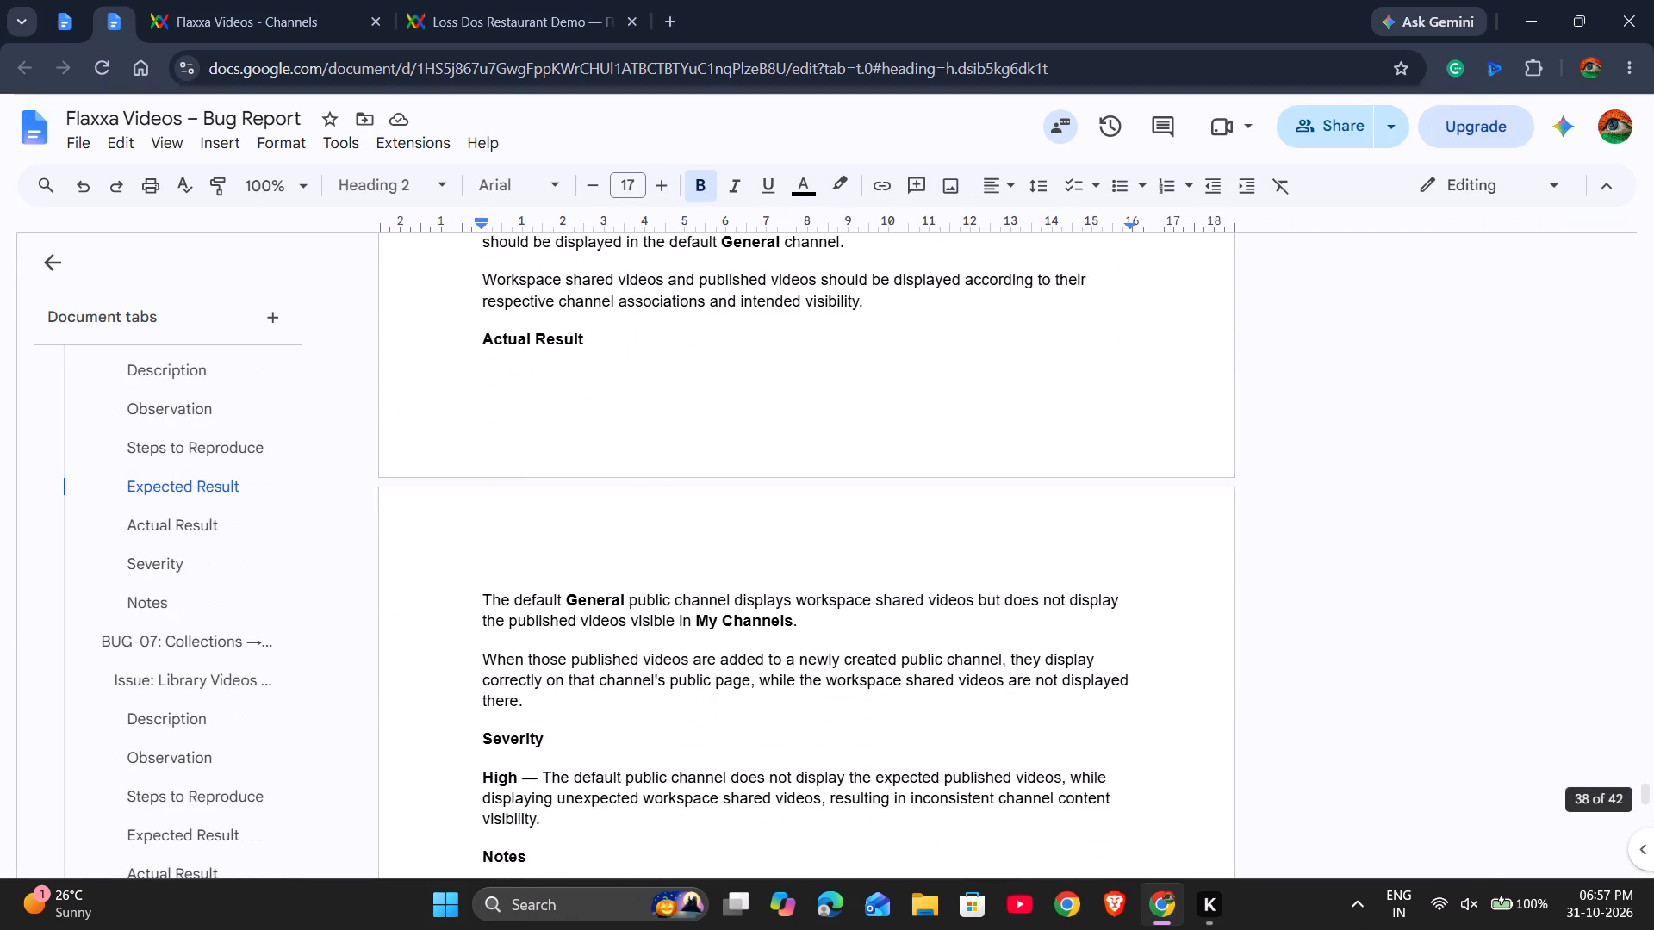
{"action": "scroll", "coordinate": [614, 457], "scroll_direction": "down", "scroll_amount": 5}
{"action": "scroll", "coordinate": [614, 457], "scroll_direction": "up", "scroll_amount": 1}
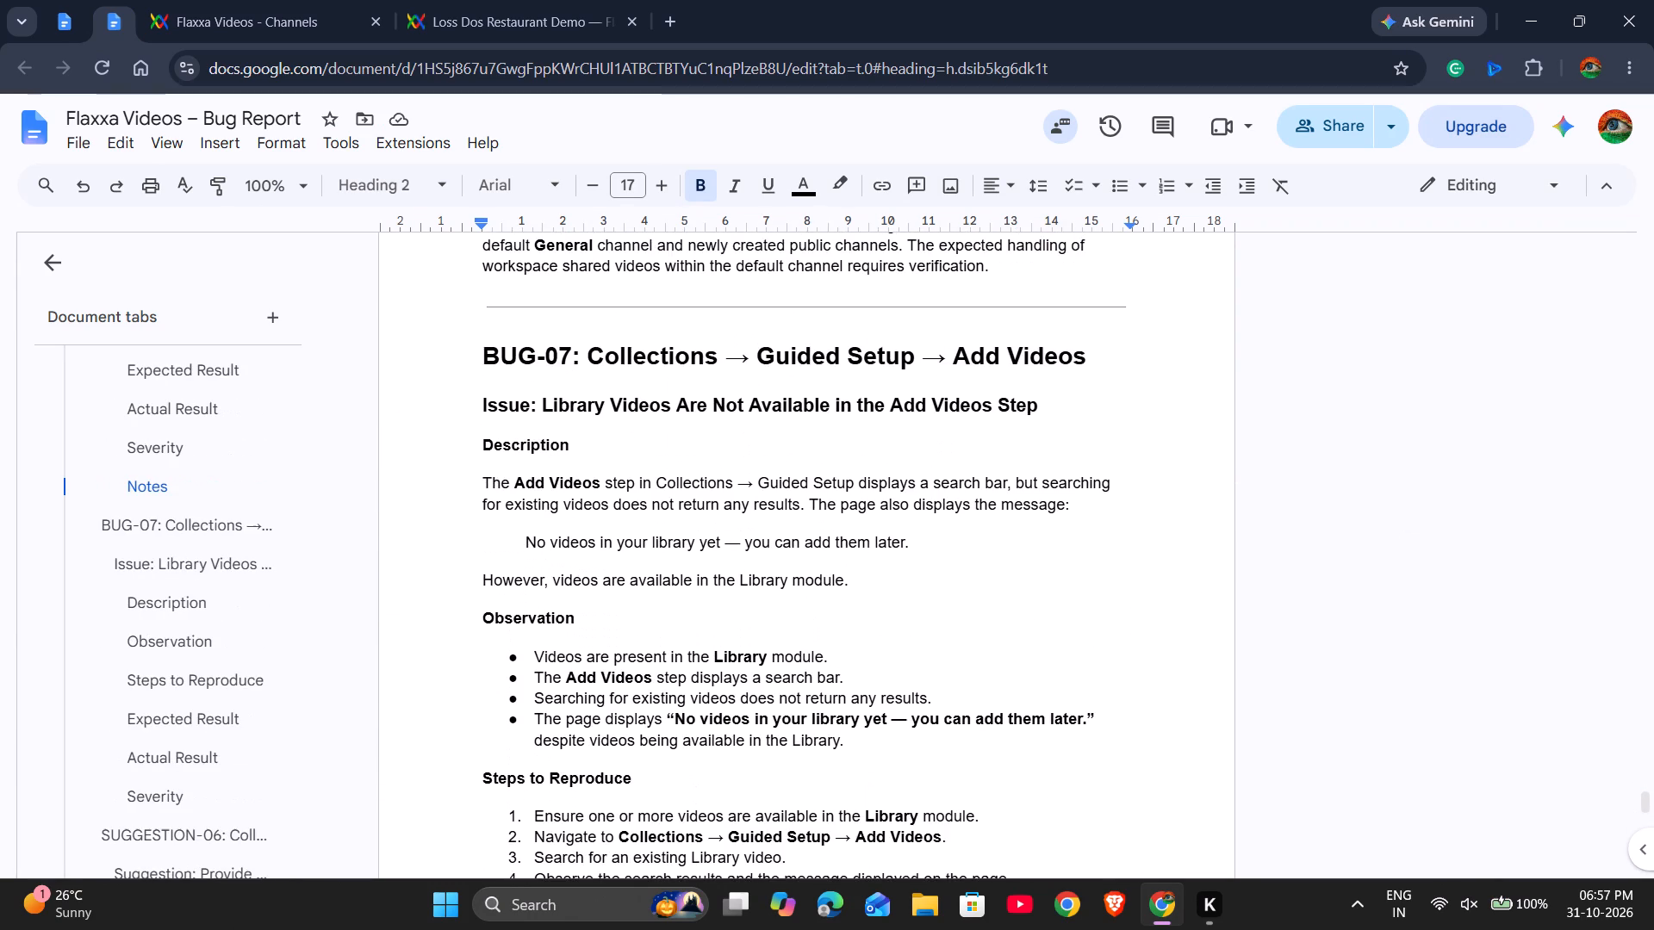
{"action": "scroll", "coordinate": [614, 457], "scroll_direction": "up", "scroll_amount": 1}
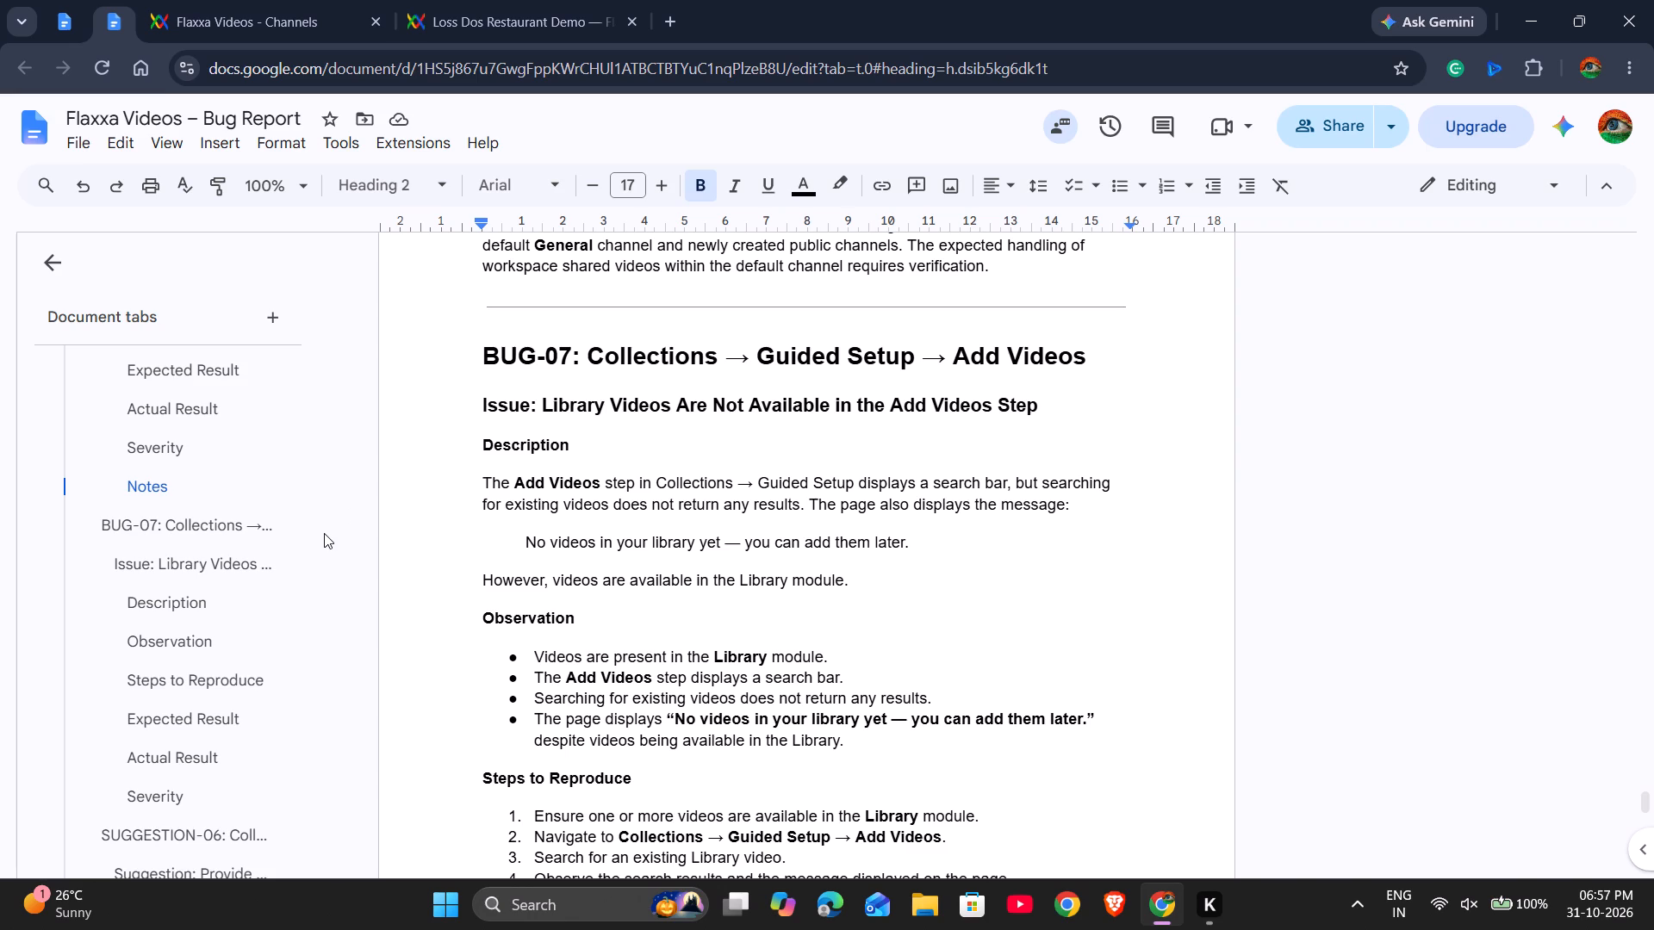
{"action": "left_click", "coordinate": [262, 9]}
{"action": "left_click", "coordinate": [115, 543]}
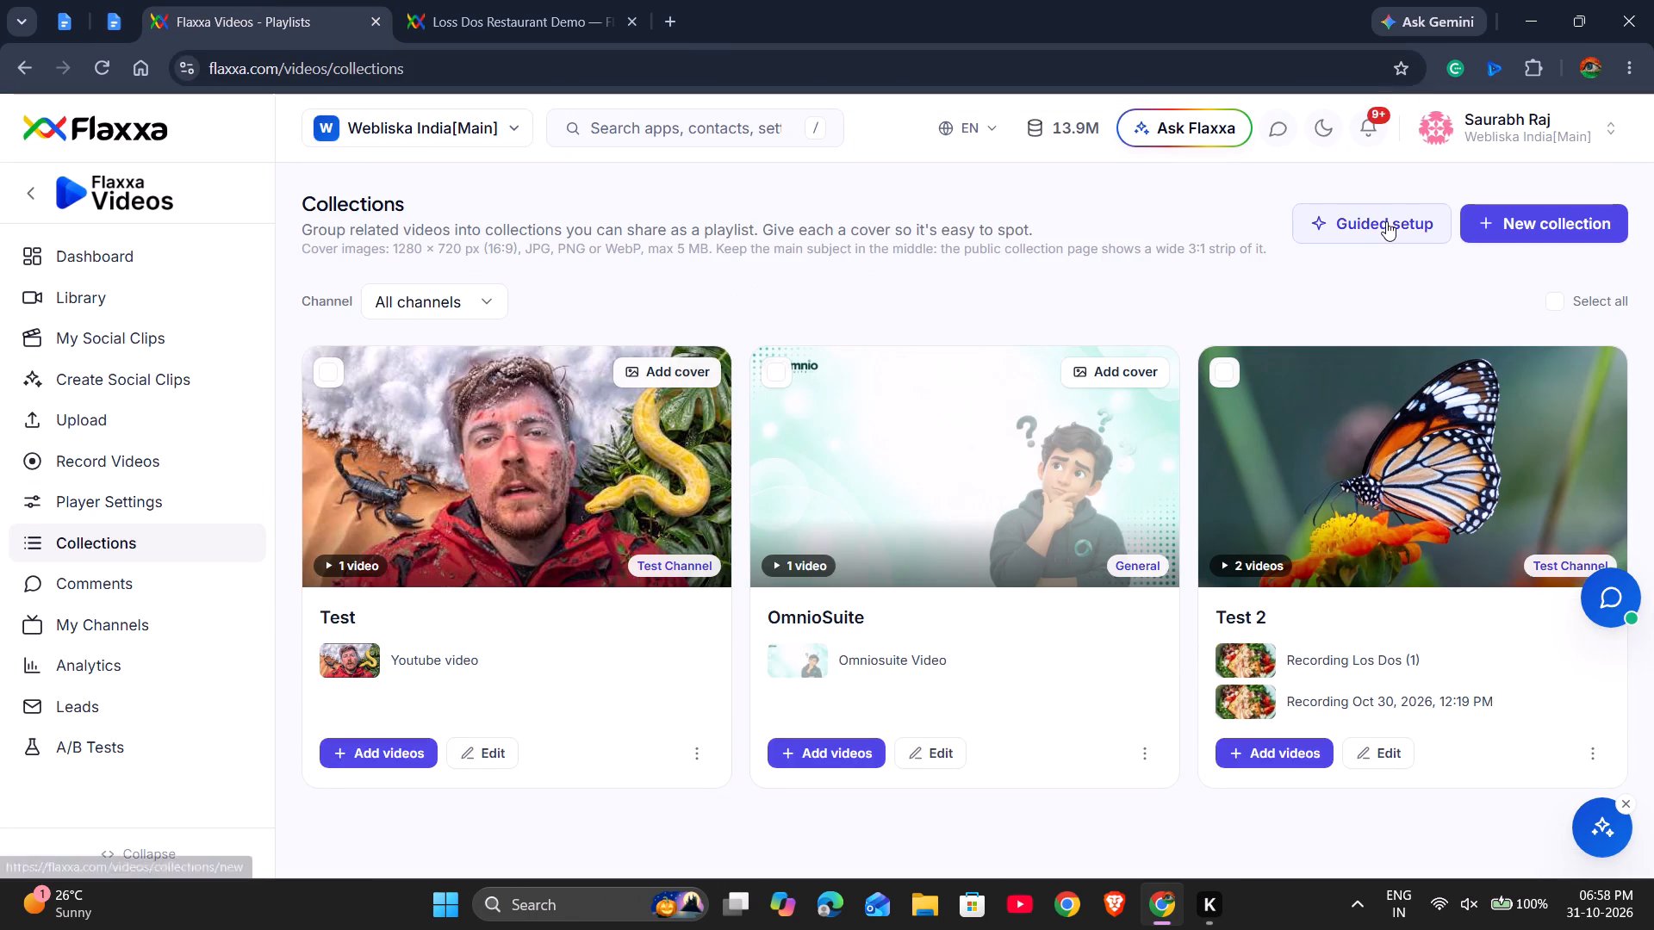
{"action": "left_click", "coordinate": [1386, 221]}
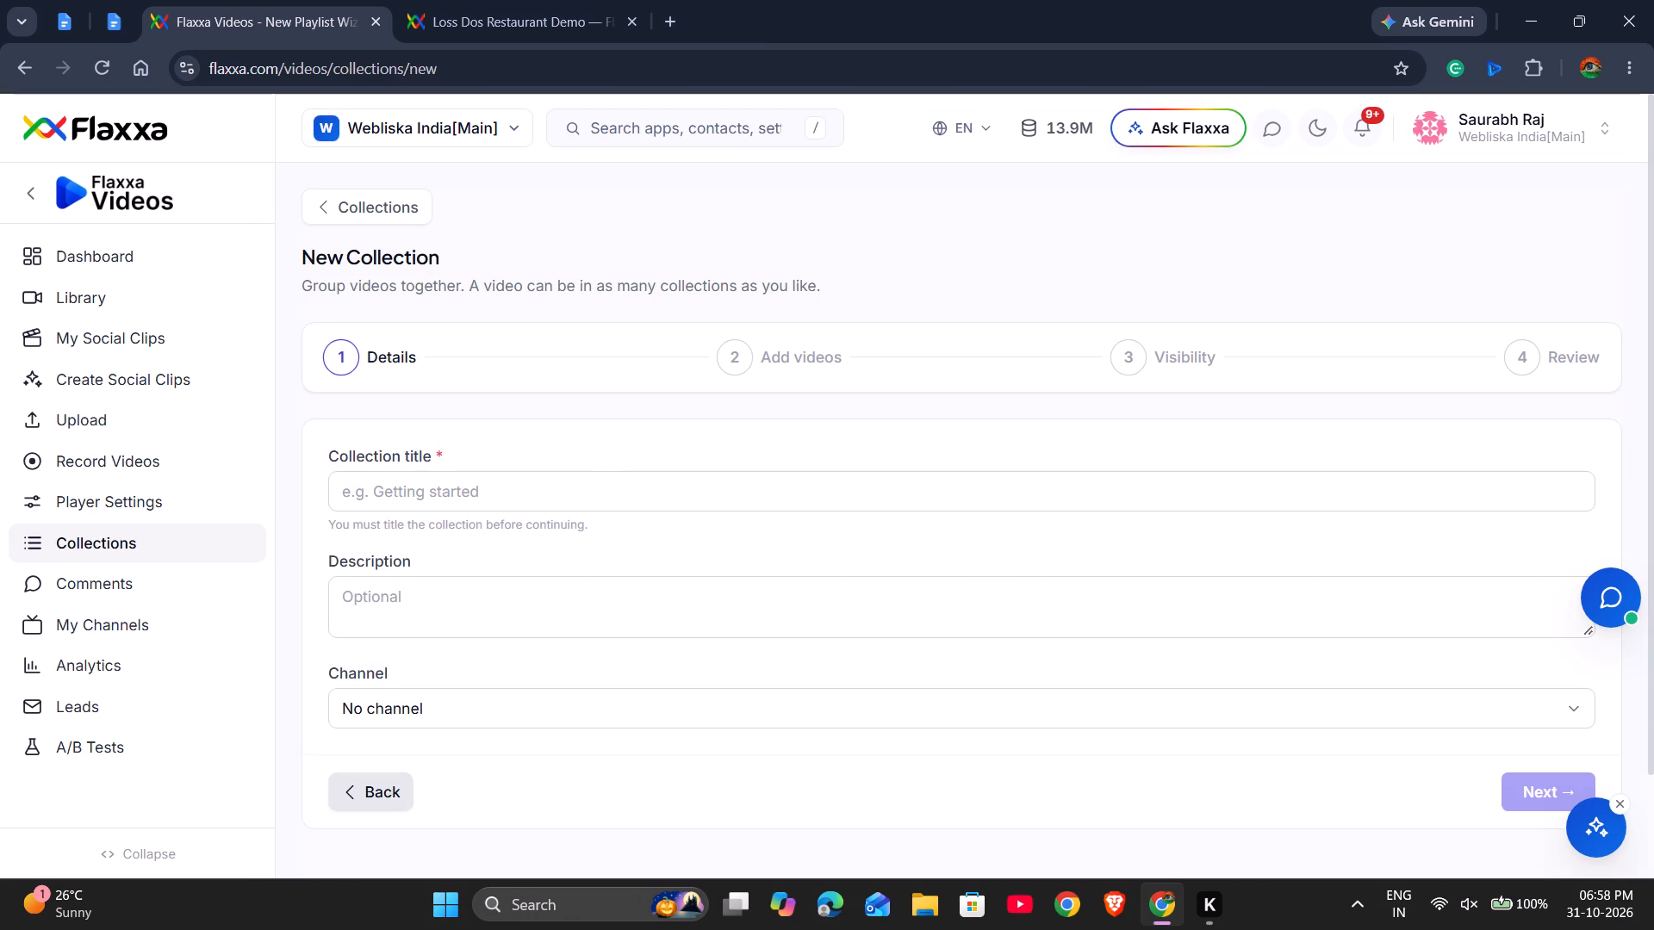
{"action": "left_click", "coordinate": [556, 492]}
{"action": "type", "text": "test"}
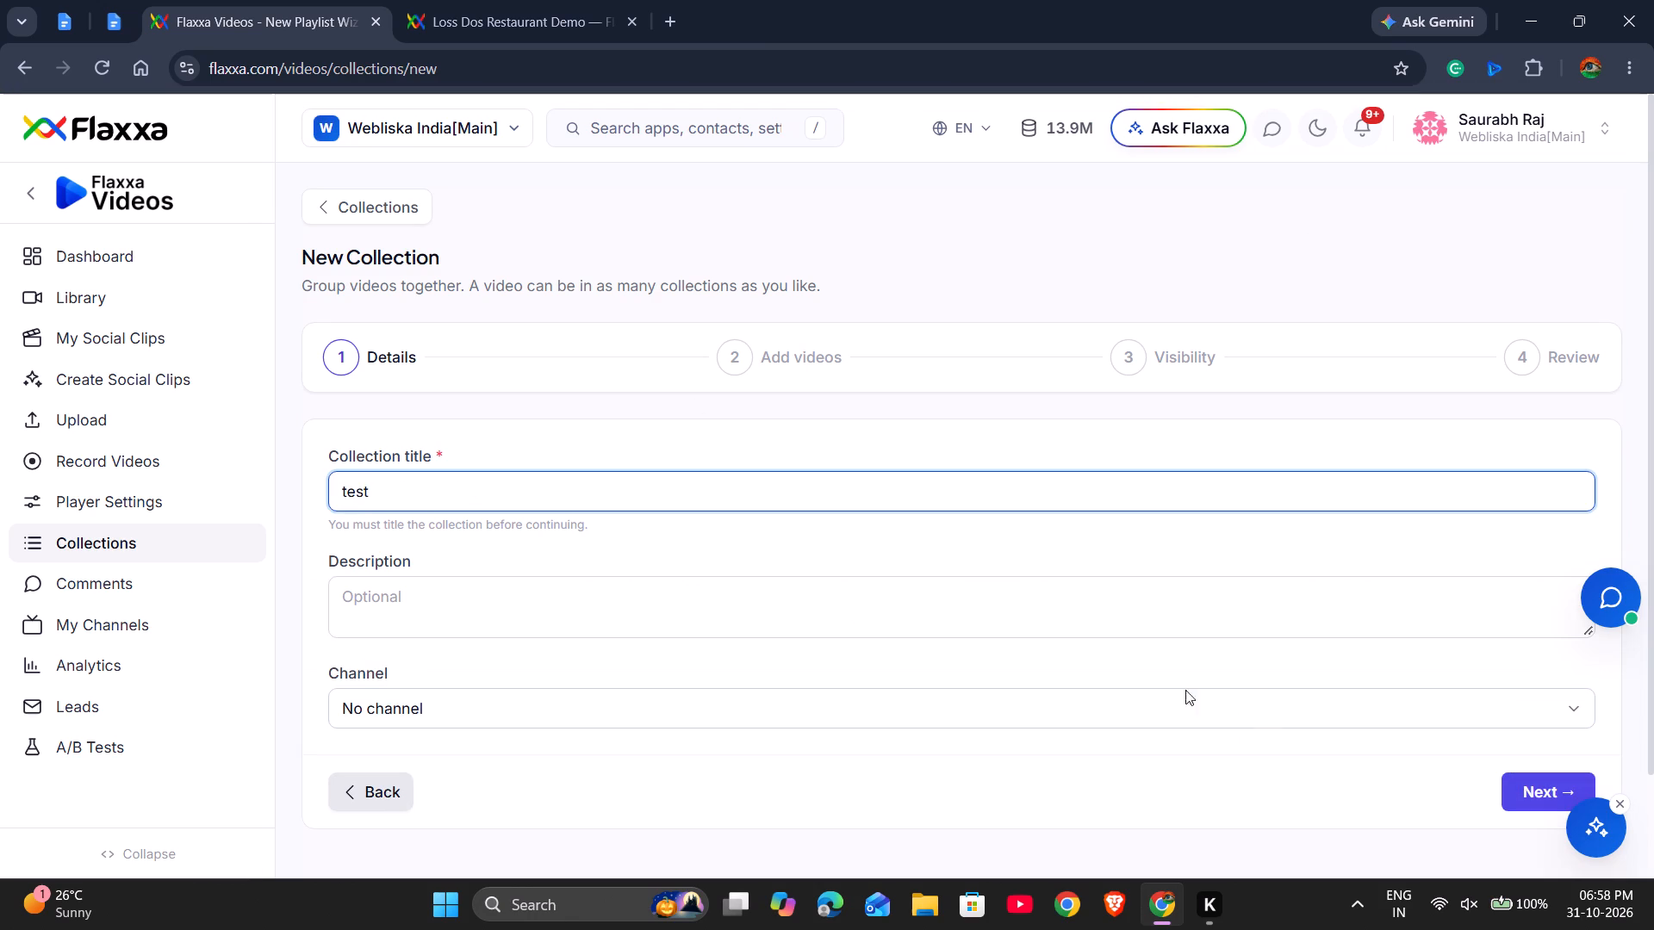
{"action": "left_click", "coordinate": [1091, 700]}
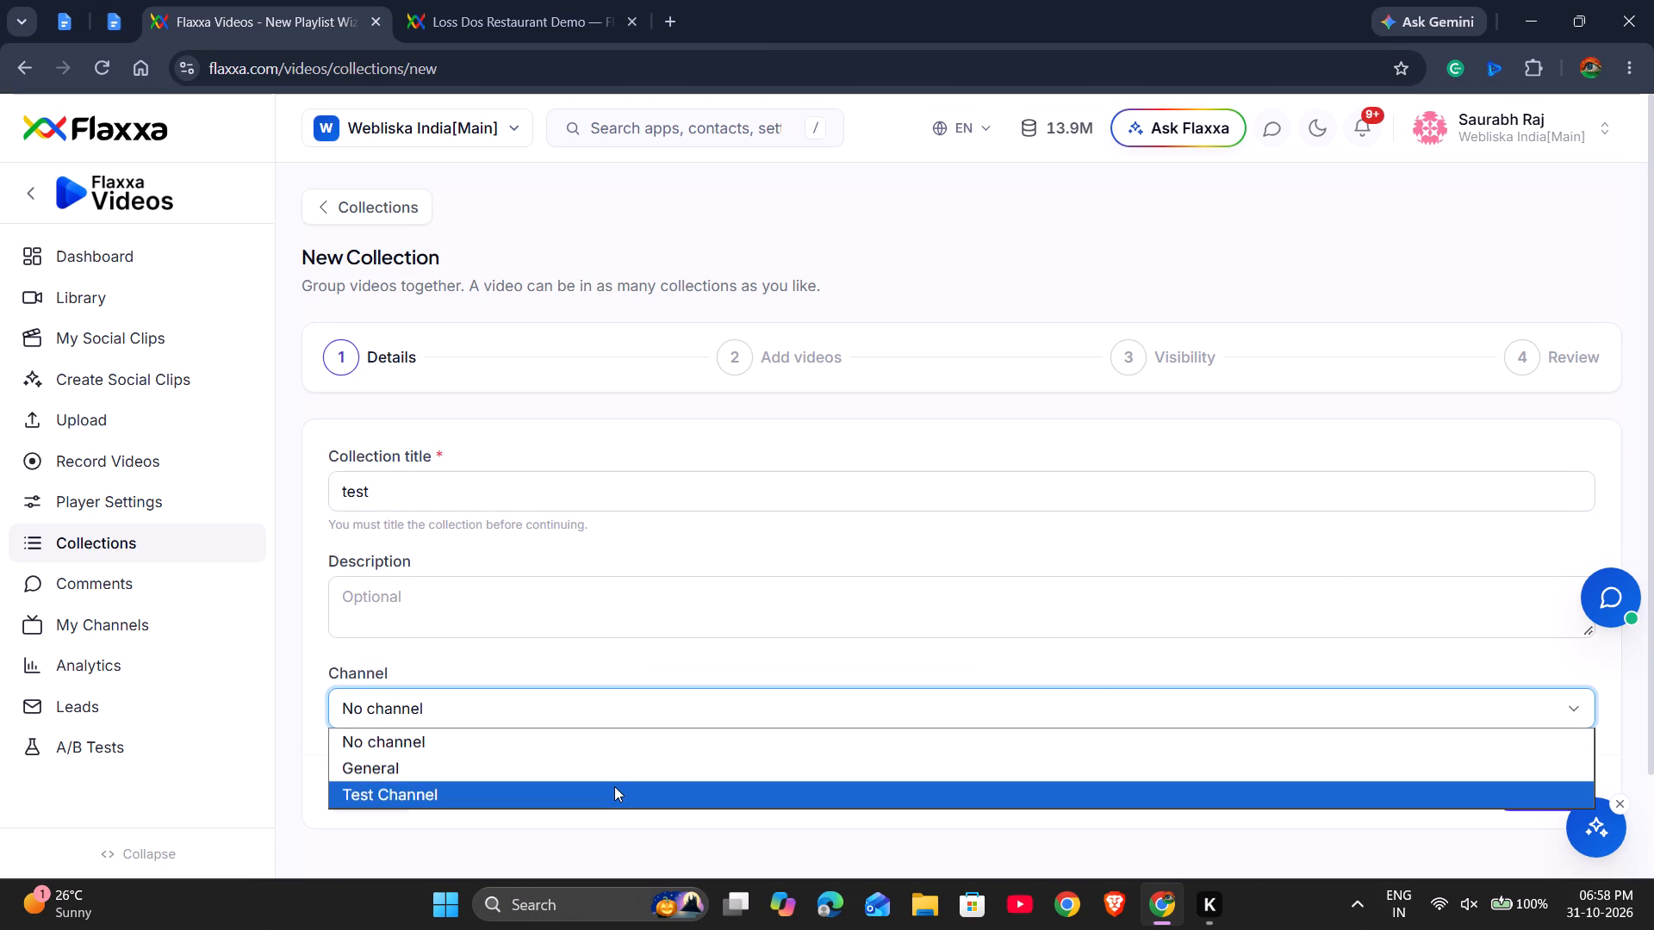
{"action": "left_click", "coordinate": [614, 786]}
{"action": "left_click", "coordinate": [1545, 790]}
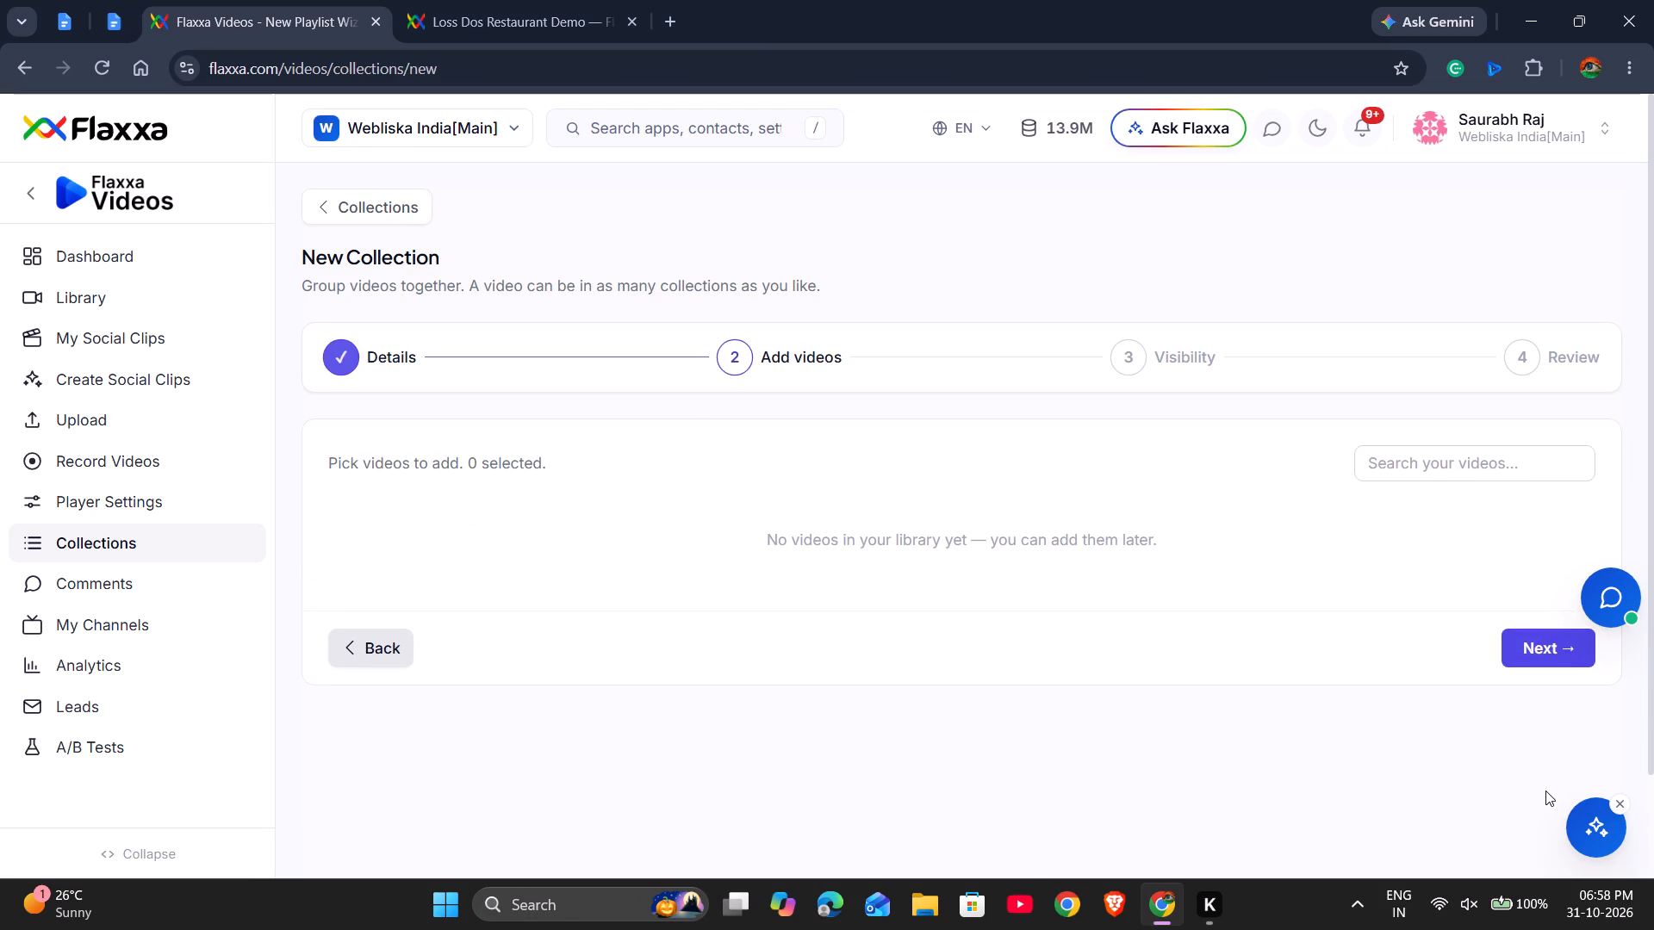
Search the Add videos step for recording, clear the search, and return to the Collections page without creating the collection.
{"action": "left_click", "coordinate": [1391, 464]}
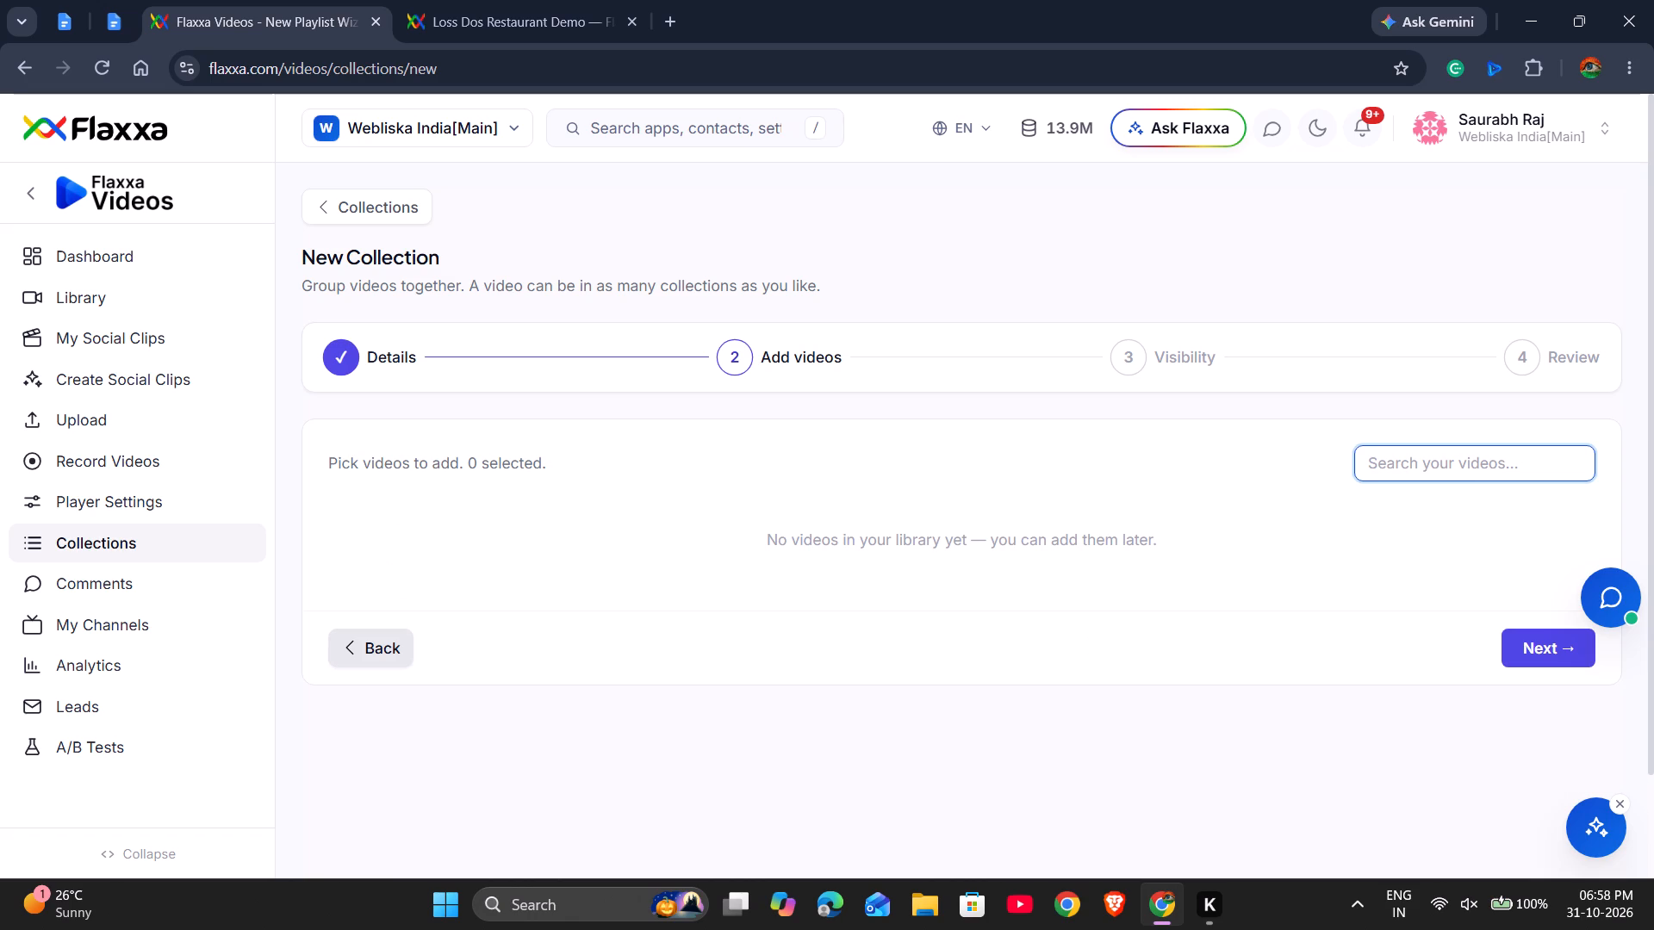
{"action": "type", "text": "recording"}
{"action": "key", "text": "Return"}
{"action": "key", "text": "BackSpace"}
{"action": "key", "text": "BackSpace"}
{"action": "key", "text": "BackSpace"}
{"action": "key", "text": "BackSpace"}
{"action": "key", "text": "BackSpace"}
{"action": "key", "text": "BackSpace"}
{"action": "key", "text": "BackSpace"}
{"action": "key", "text": "BackSpace"}
{"action": "key", "text": "BackSpace"}
{"action": "key", "text": "BackSpace"}
{"action": "key", "text": "BackSpace"}
{"action": "left_click", "coordinate": [389, 197]}
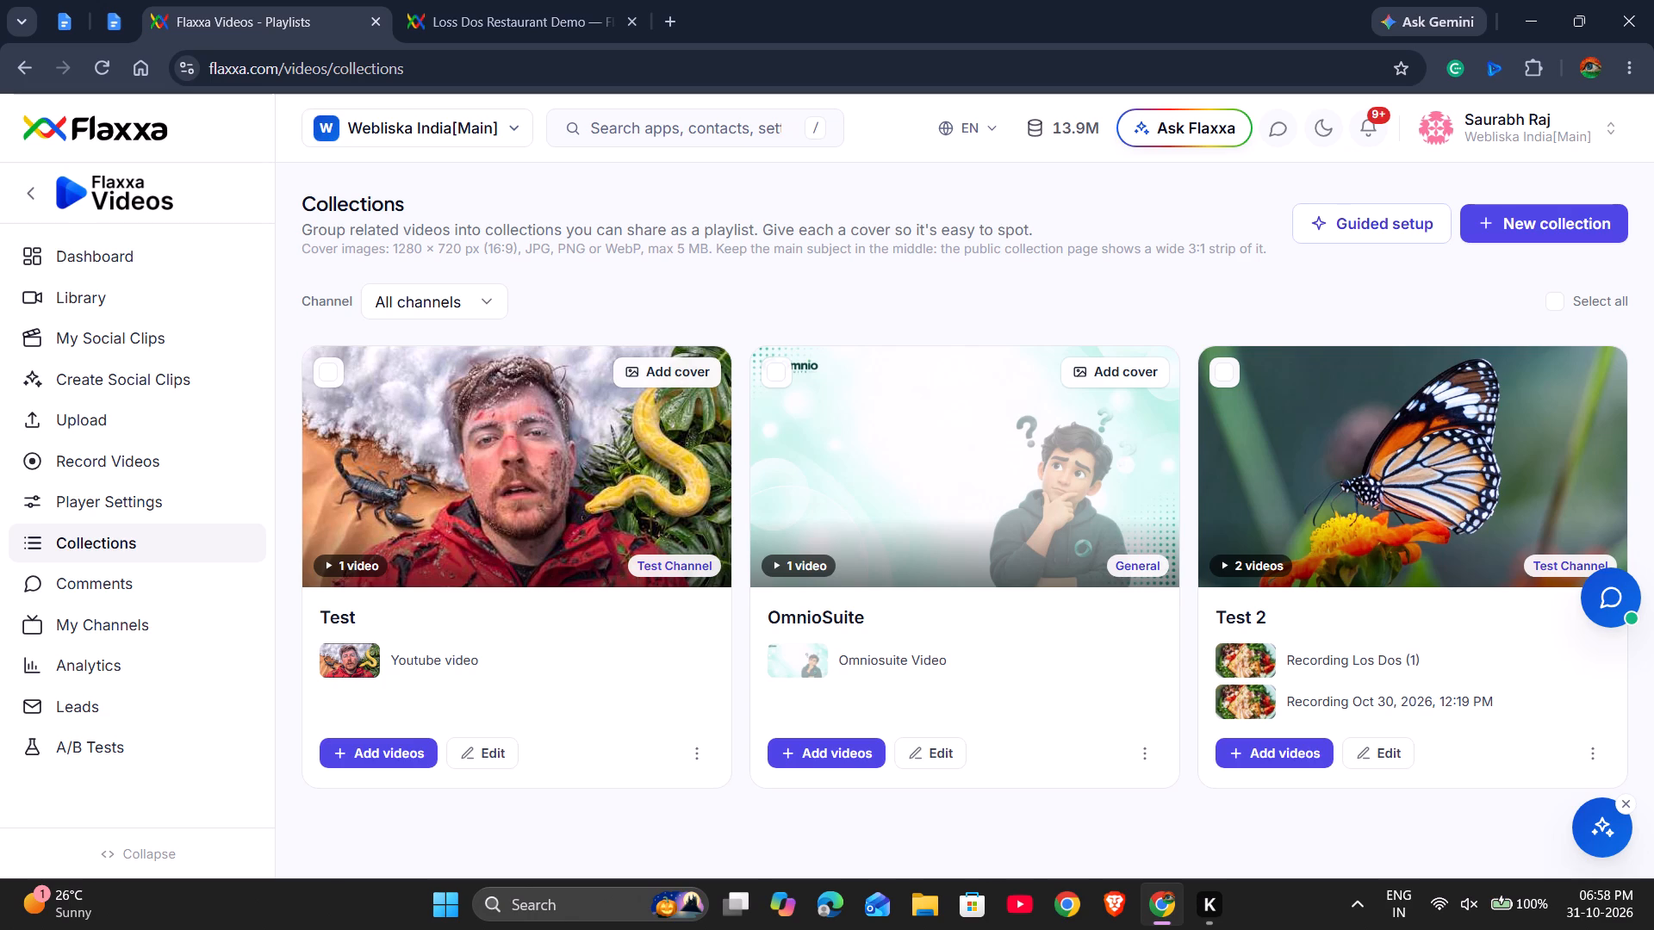
Return to the bug report and read on from BUG-07 through SUGGESTION-06 to BUG-08 about the Collections channel dropdown.
{"action": "left_click", "coordinate": [125, 30]}
{"action": "scroll", "coordinate": [679, 594], "scroll_direction": "down", "scroll_amount": 1}
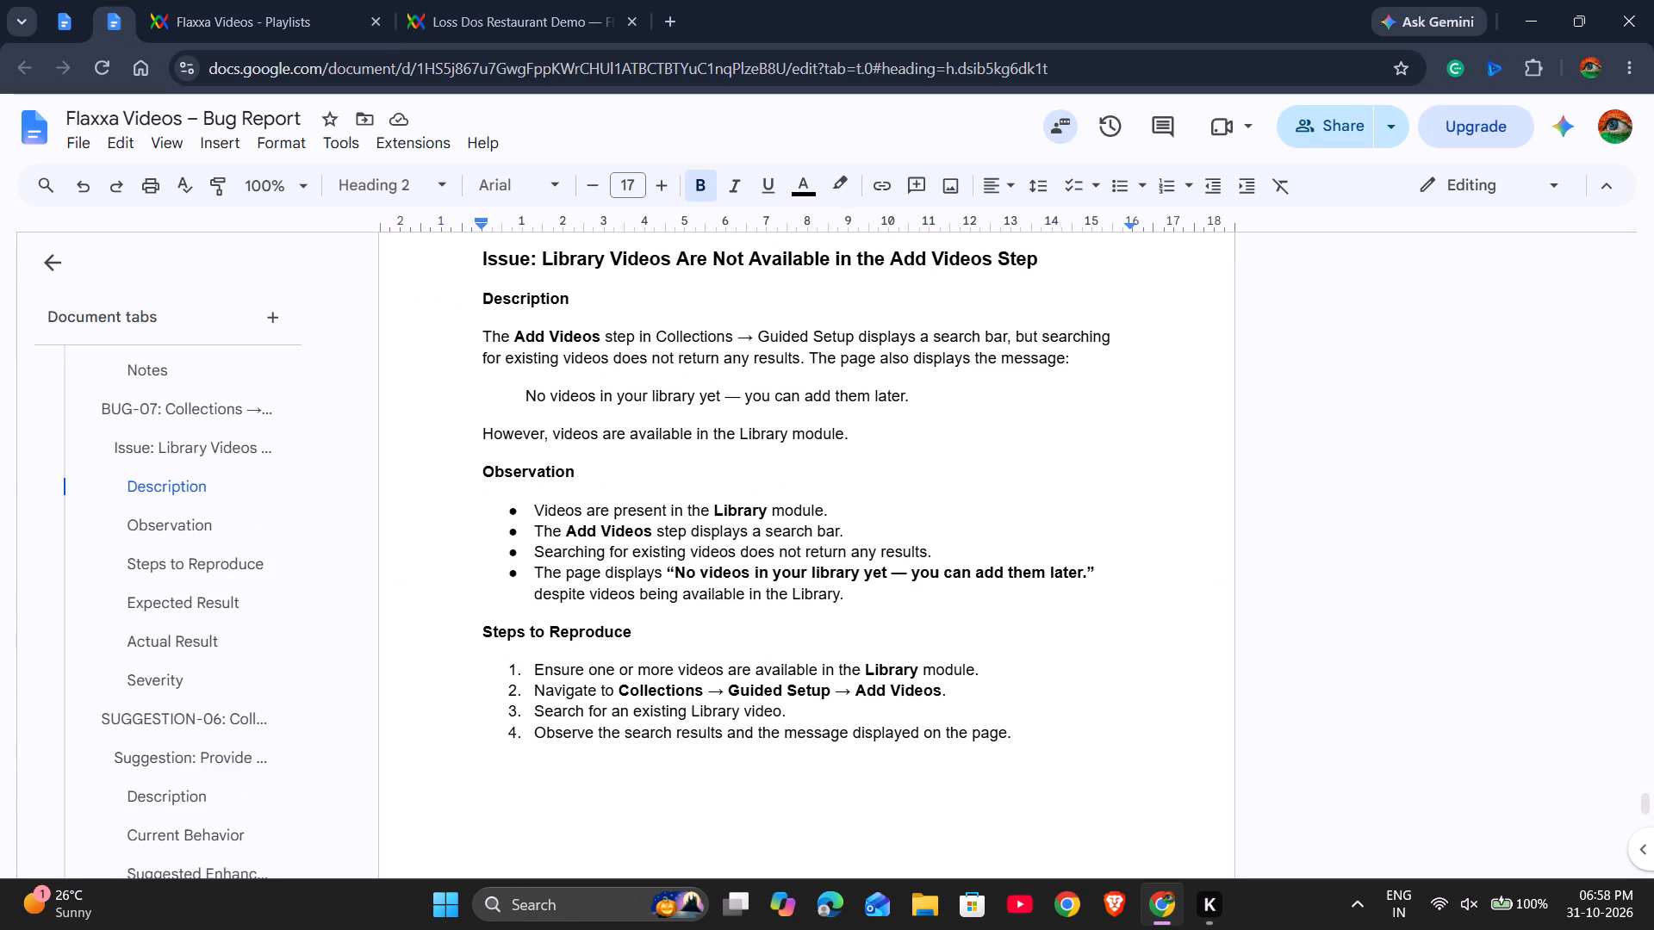
{"action": "scroll", "coordinate": [679, 594], "scroll_direction": "down", "scroll_amount": 1}
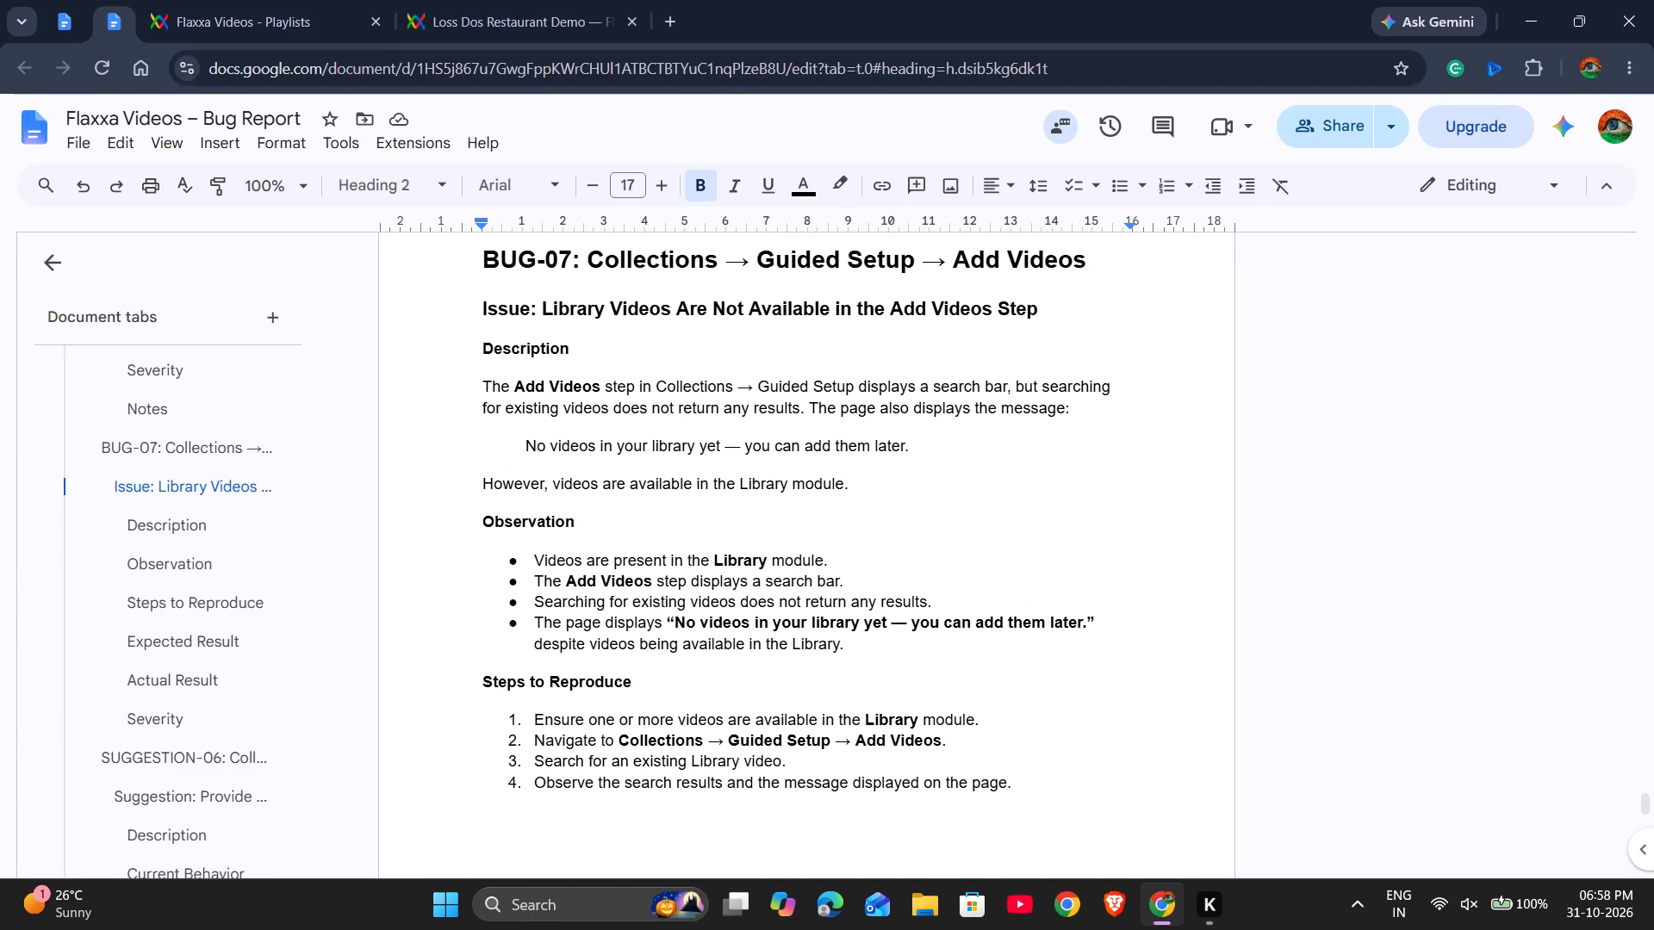
{"action": "scroll", "coordinate": [679, 594], "scroll_direction": "up", "scroll_amount": 1}
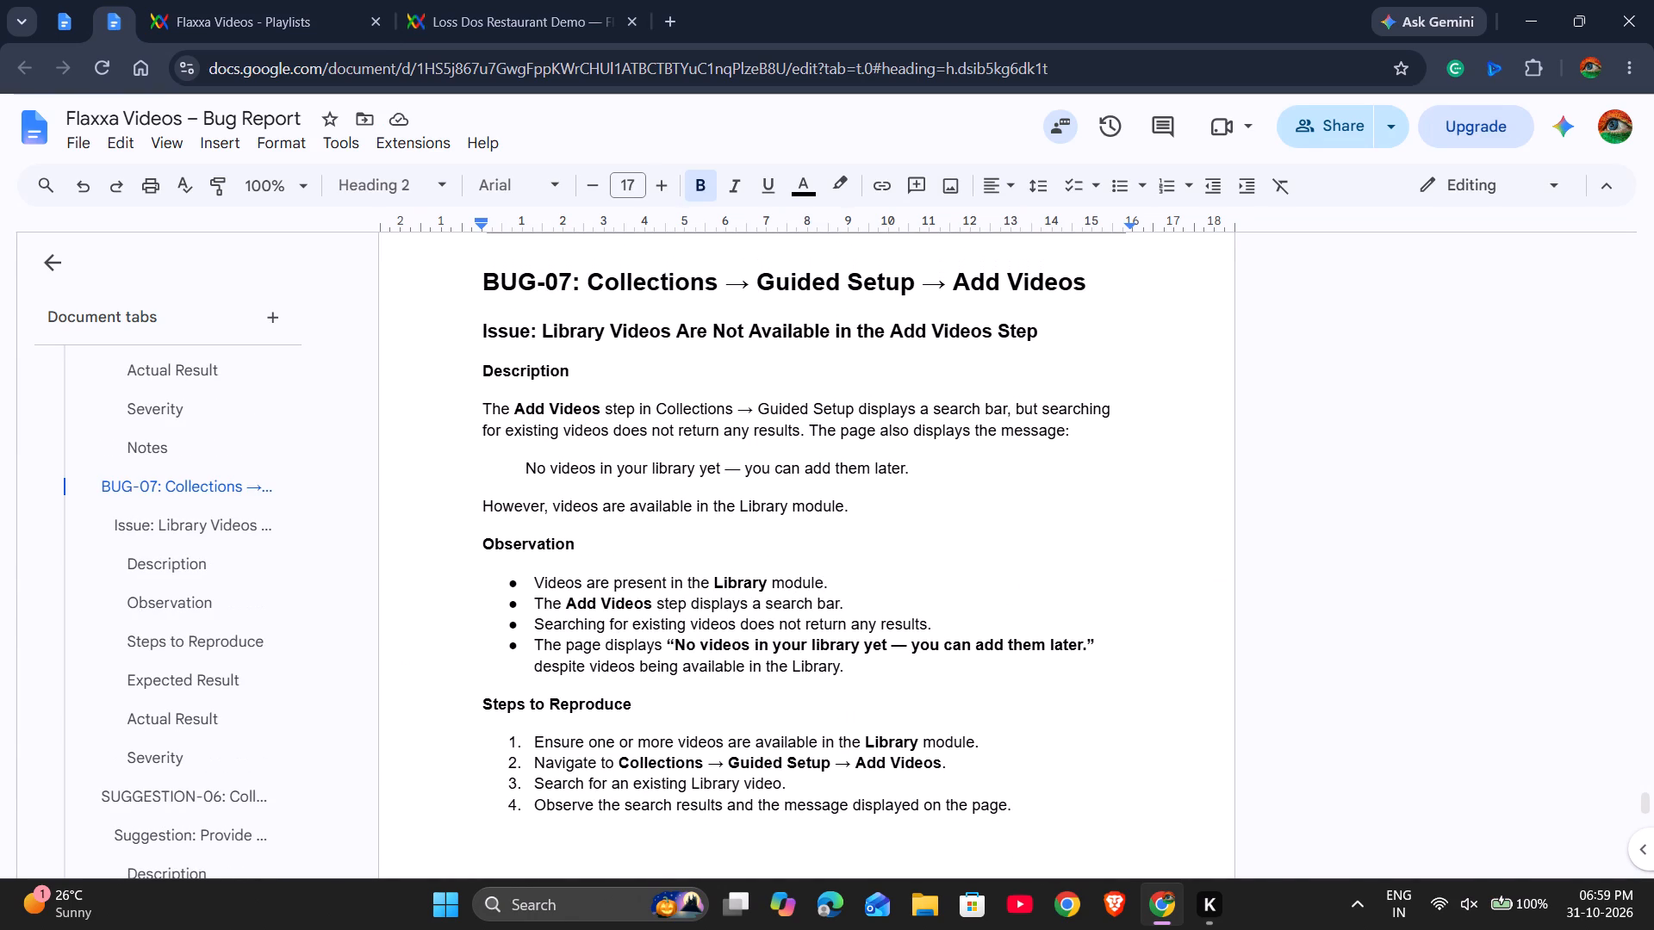
{"action": "scroll", "coordinate": [679, 594], "scroll_direction": "down", "scroll_amount": 3}
{"action": "scroll", "coordinate": [679, 594], "scroll_direction": "up", "scroll_amount": 4}
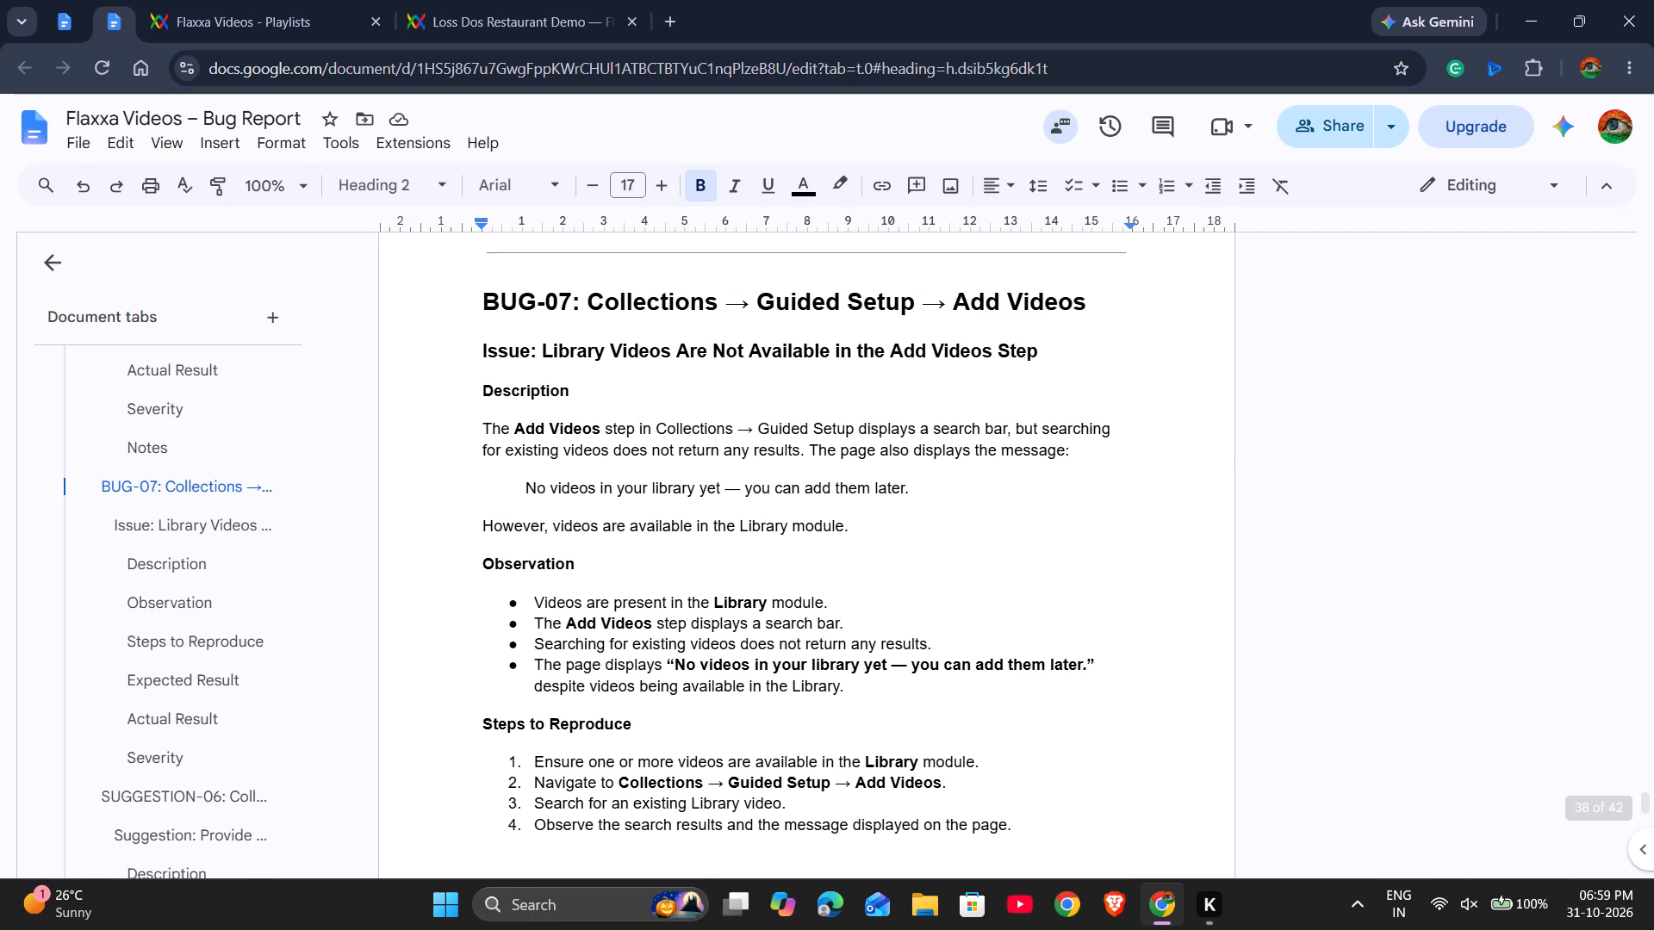
{"action": "scroll", "coordinate": [679, 594], "scroll_direction": "down", "scroll_amount": 3}
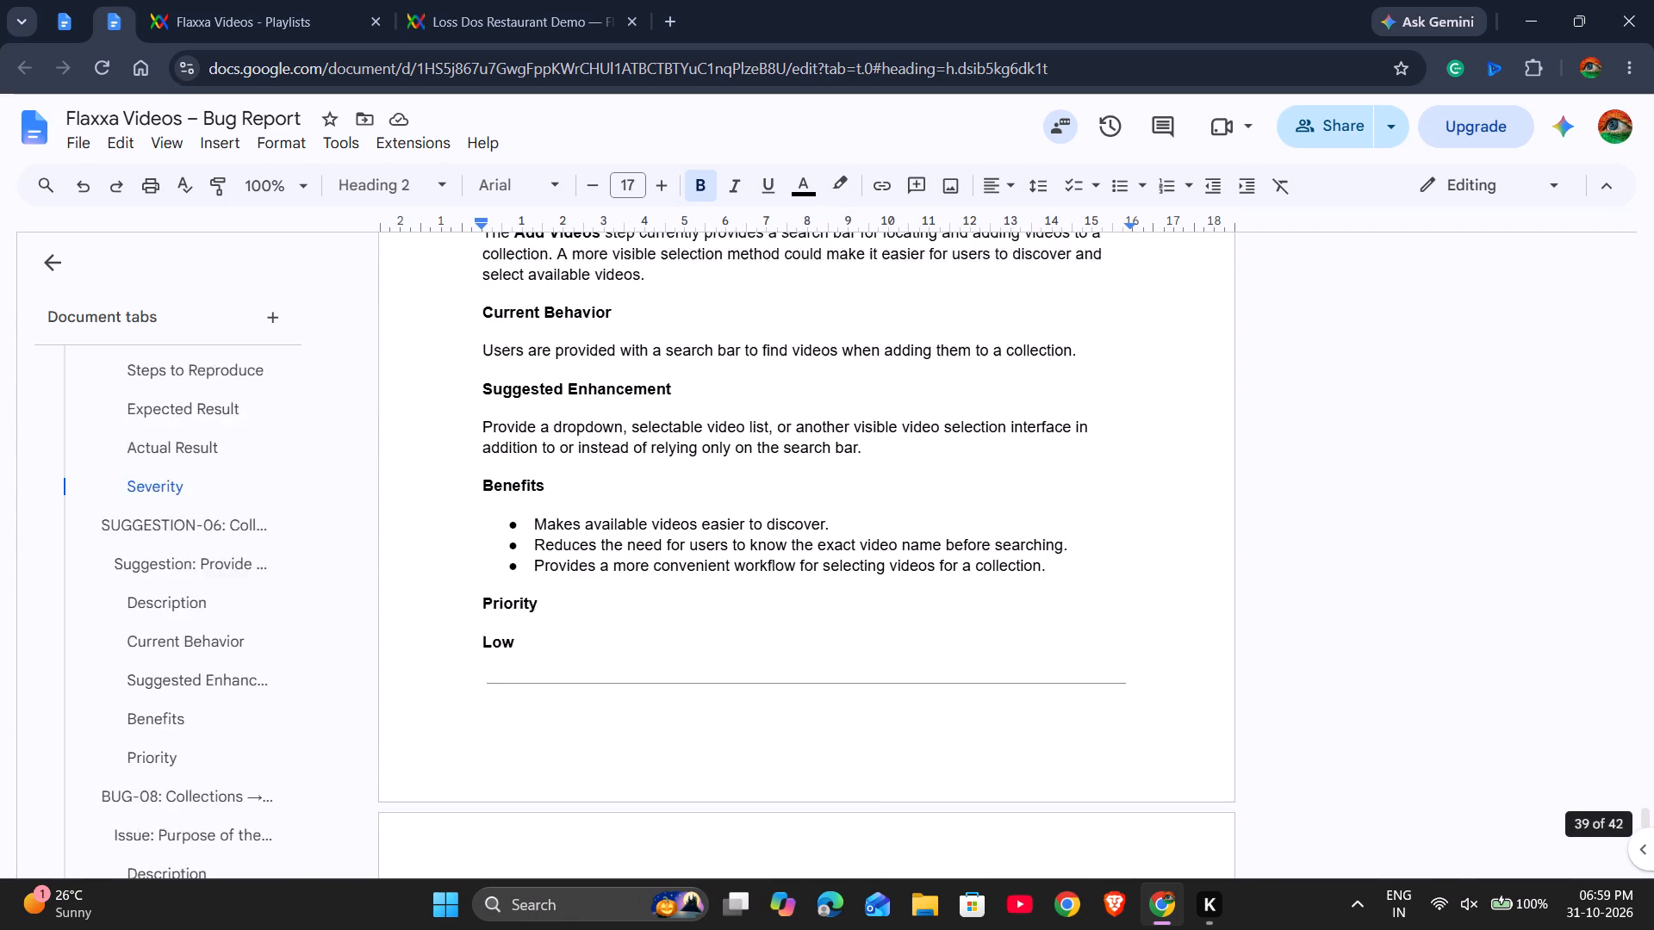
{"action": "scroll", "coordinate": [679, 594], "scroll_direction": "down", "scroll_amount": 4}
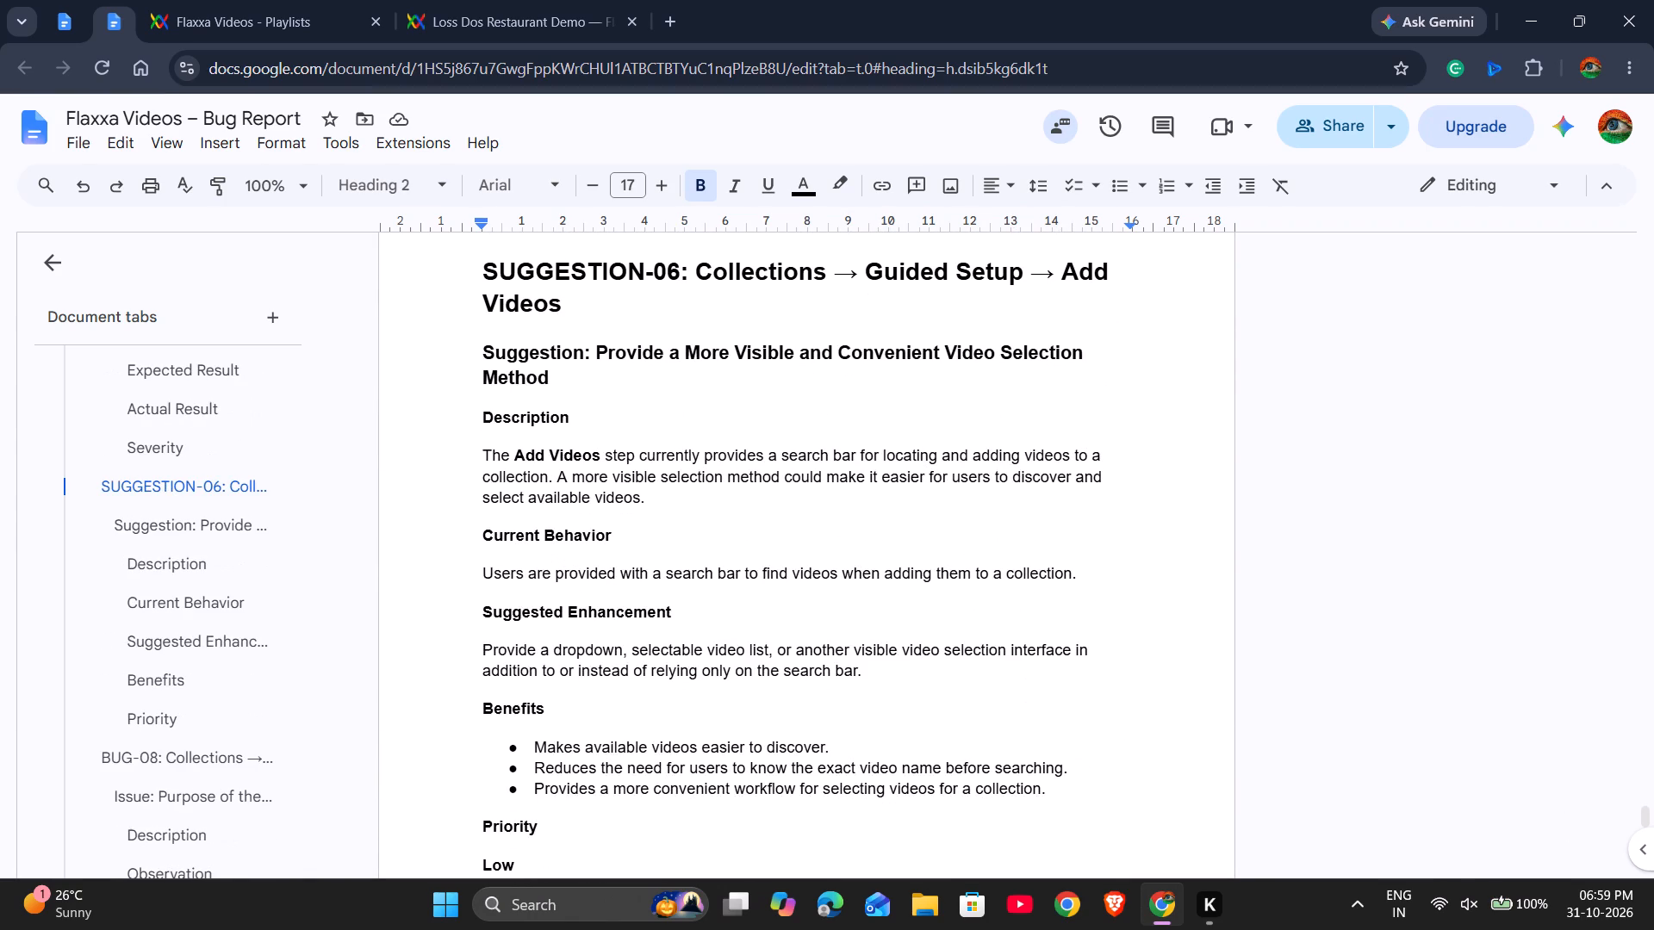
{"action": "scroll", "coordinate": [679, 594], "scroll_direction": "down", "scroll_amount": 3}
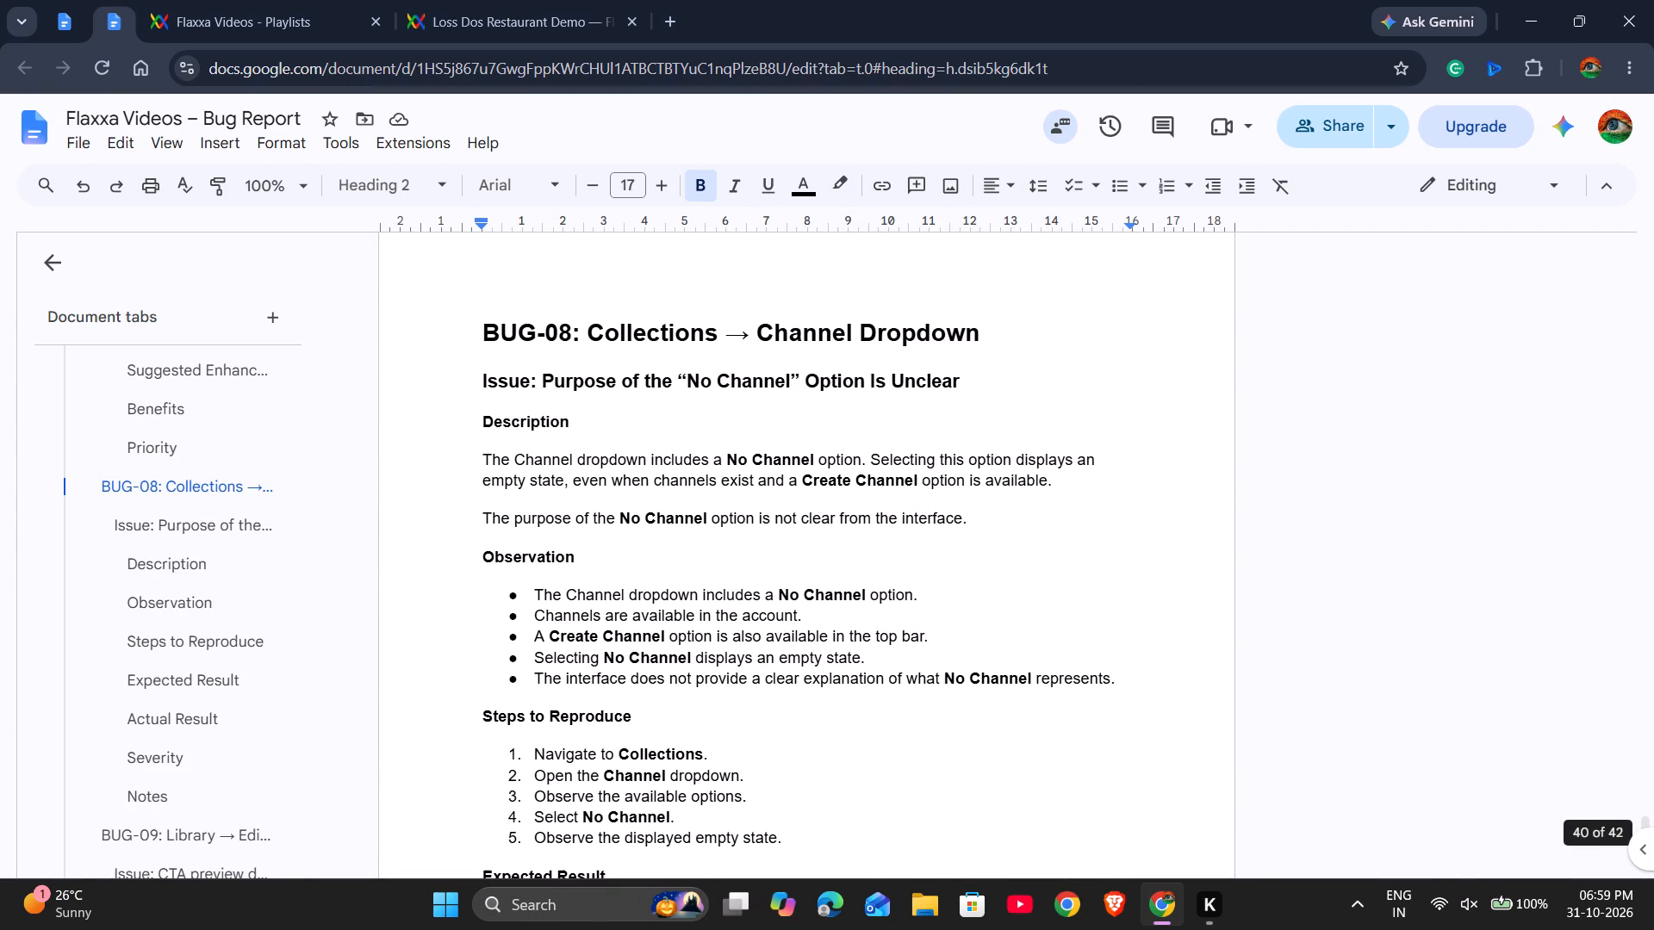
Recheck BUG-08 on the Flaxxa Collections page by filtering to No channel, restore the All channels filter, and return to the bug report.
{"action": "scroll", "coordinate": [679, 594], "scroll_direction": "down", "scroll_amount": 2}
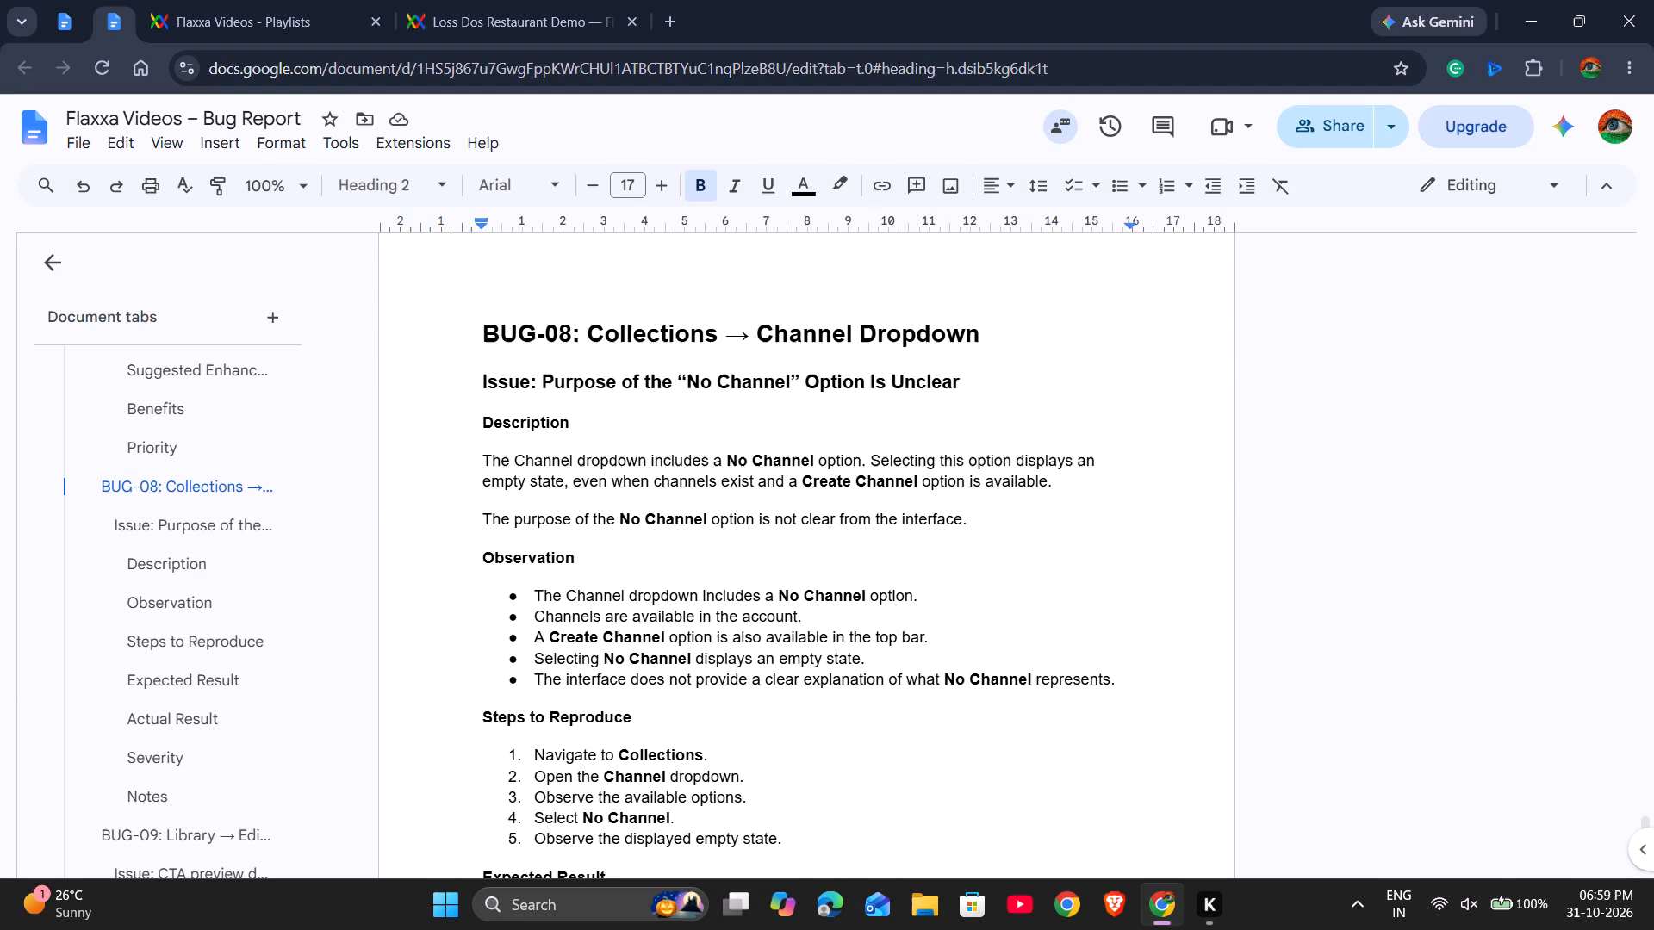
{"action": "left_click", "coordinate": [246, 0]}
{"action": "left_click", "coordinate": [146, 619]}
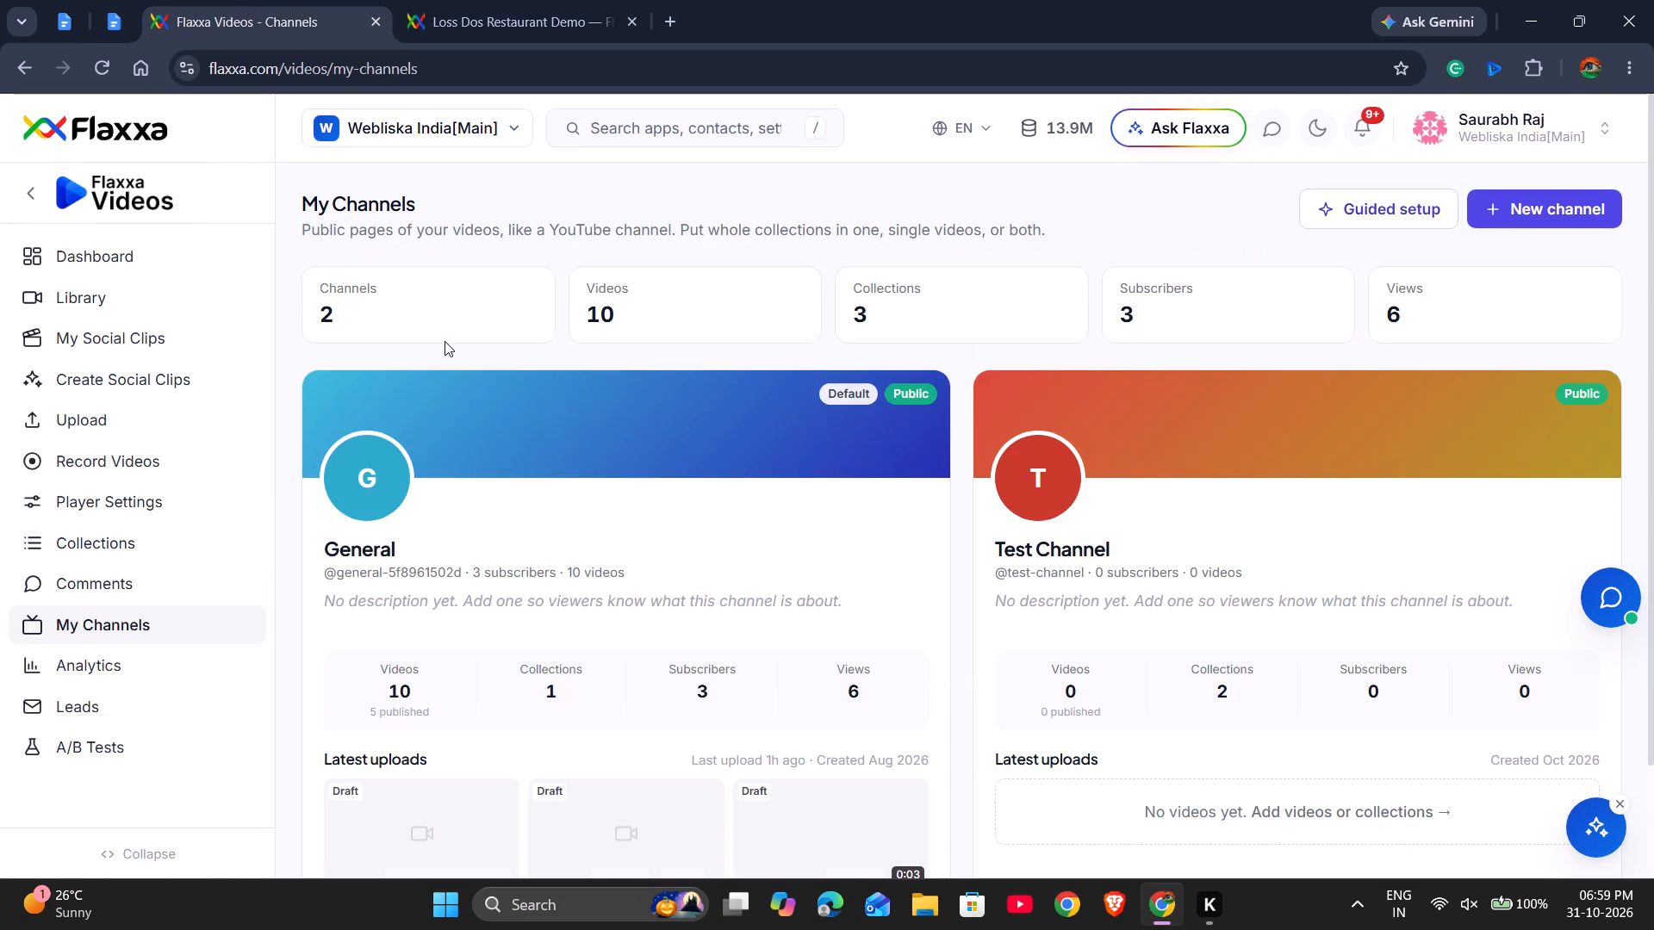
{"action": "left_click", "coordinate": [147, 544]}
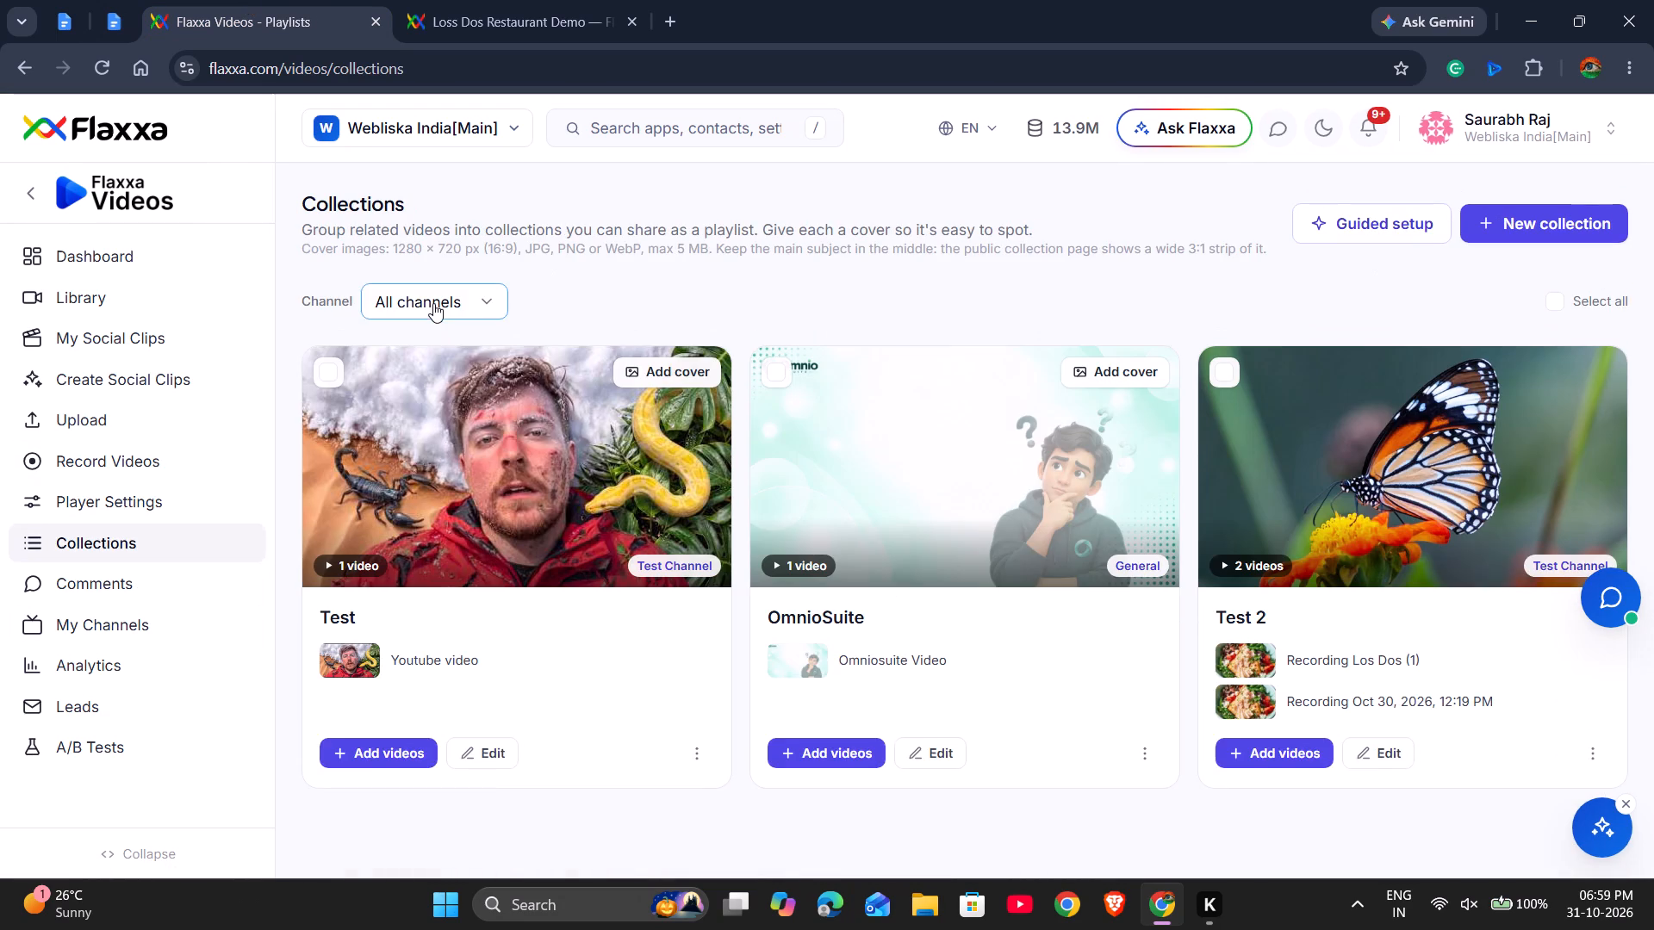
{"action": "left_click", "coordinate": [433, 303]}
{"action": "left_click", "coordinate": [435, 369]}
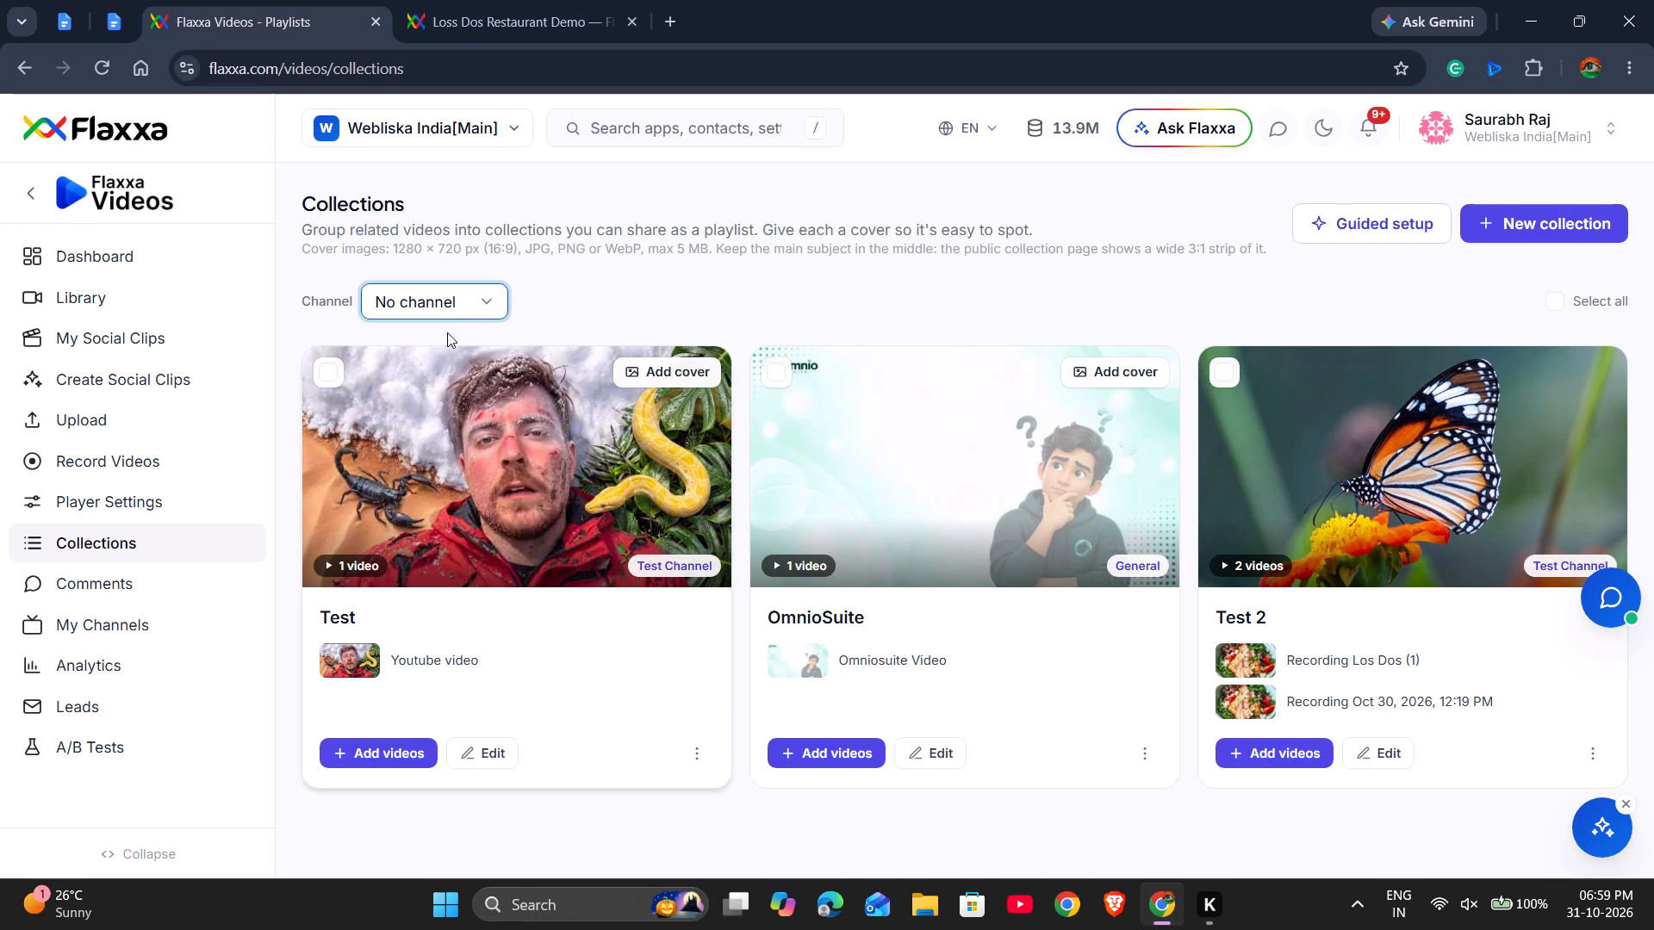
{"action": "left_click", "coordinate": [464, 300]}
{"action": "left_click", "coordinate": [442, 338]}
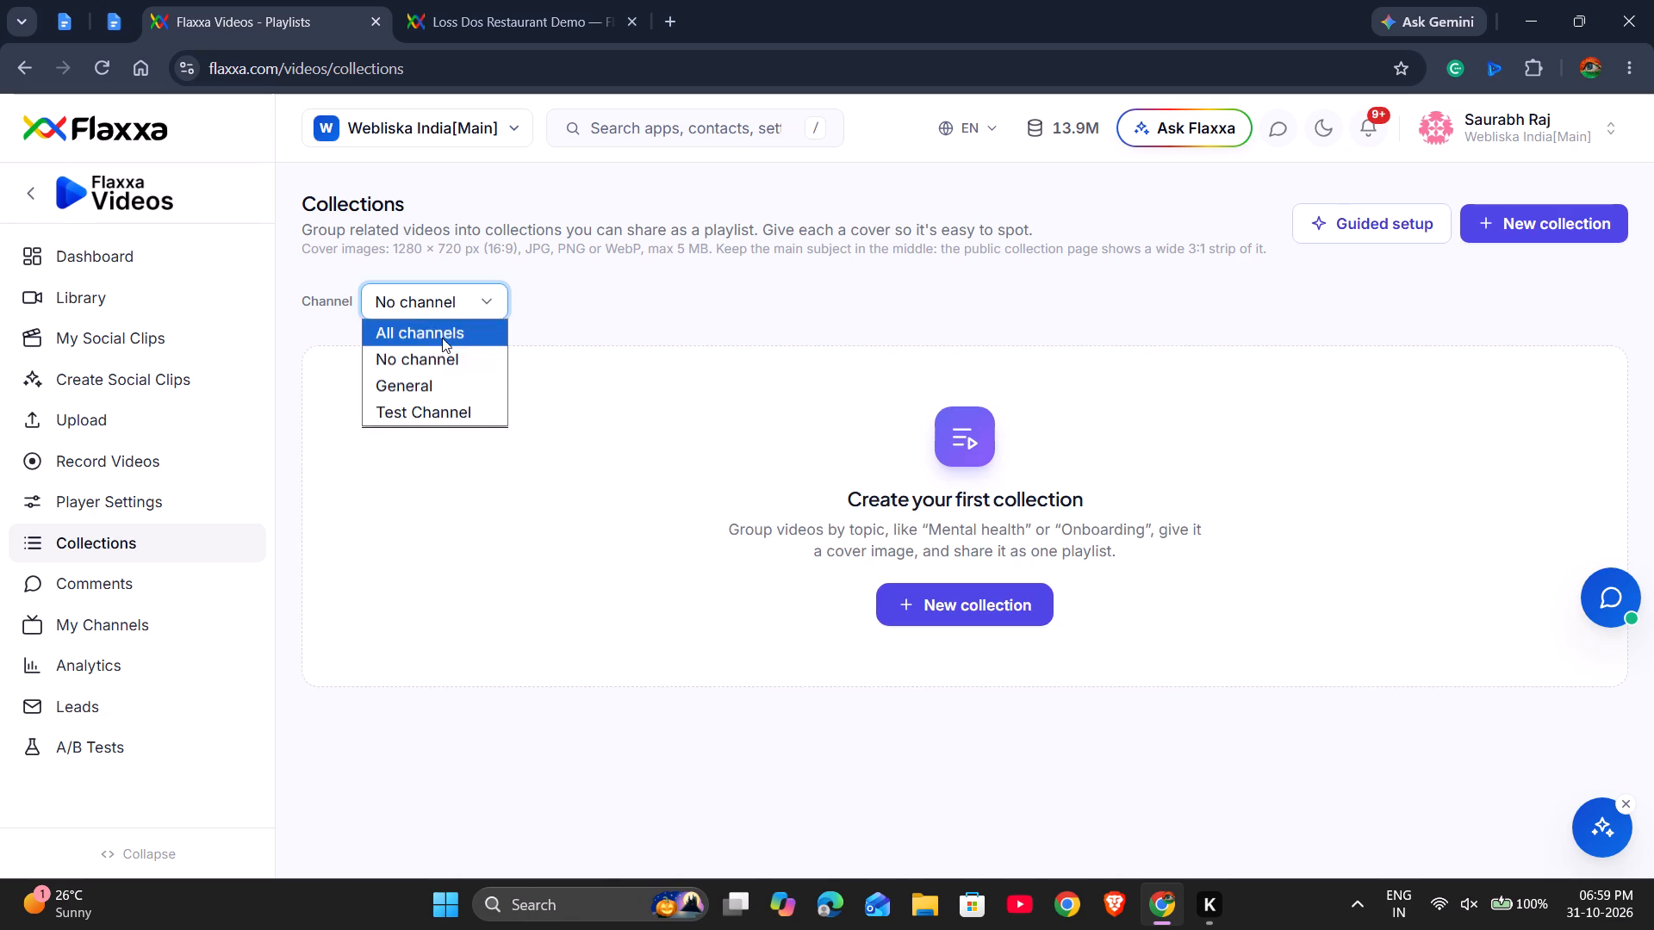
{"action": "left_click", "coordinate": [722, 275]}
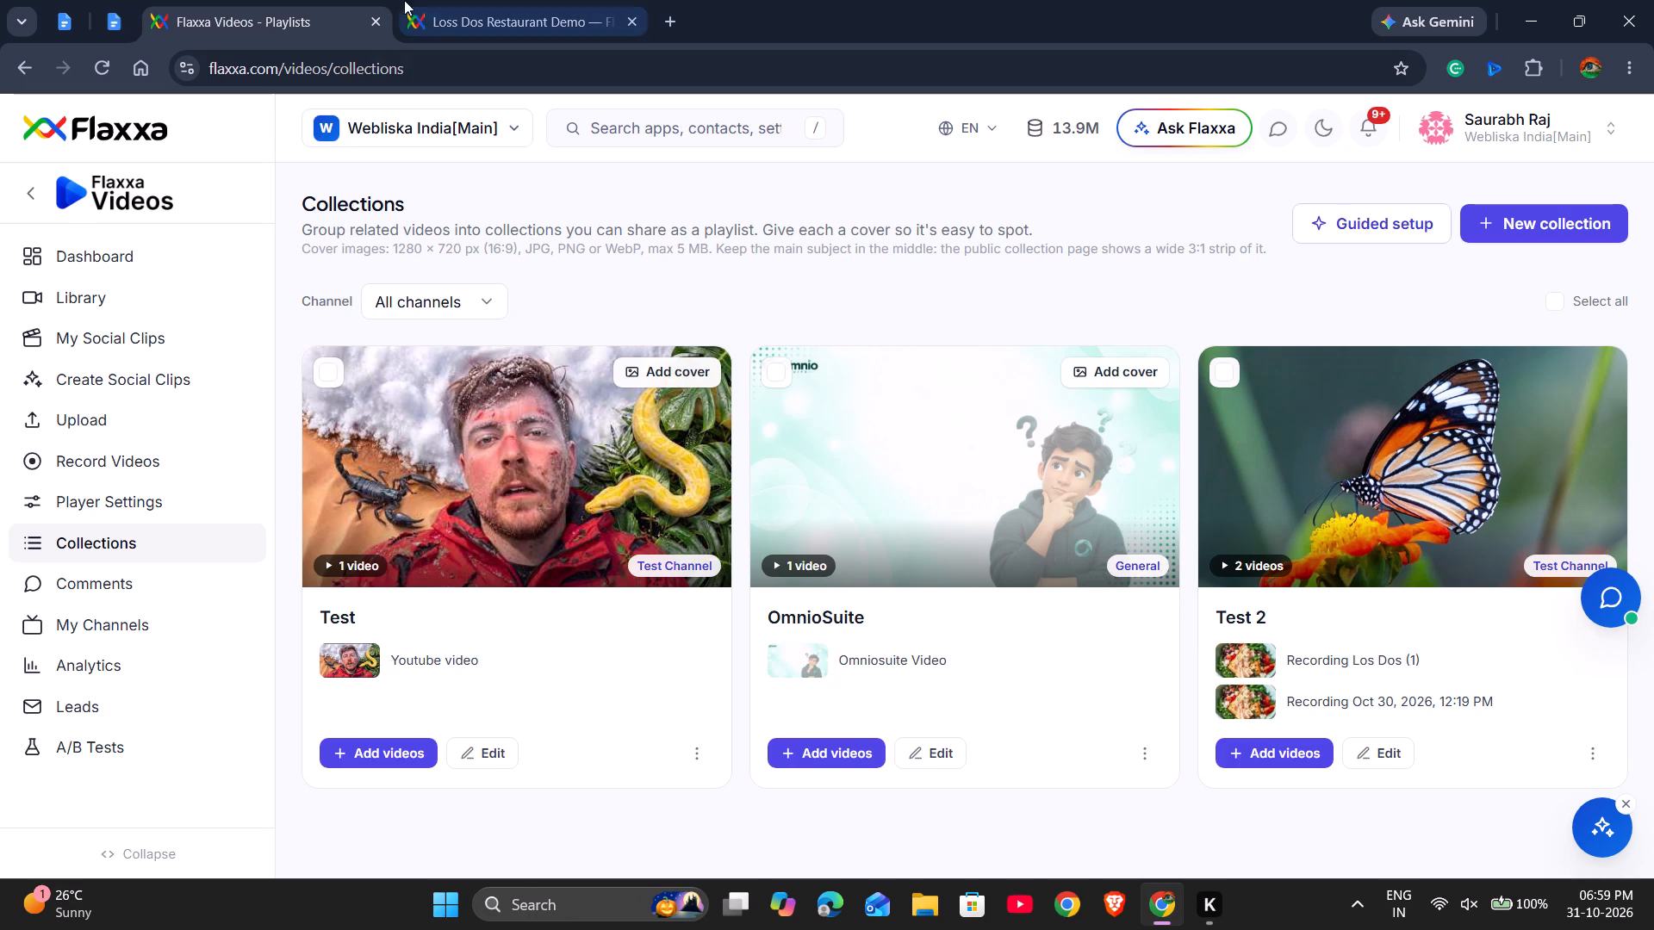
{"action": "left_click", "coordinate": [127, 26]}
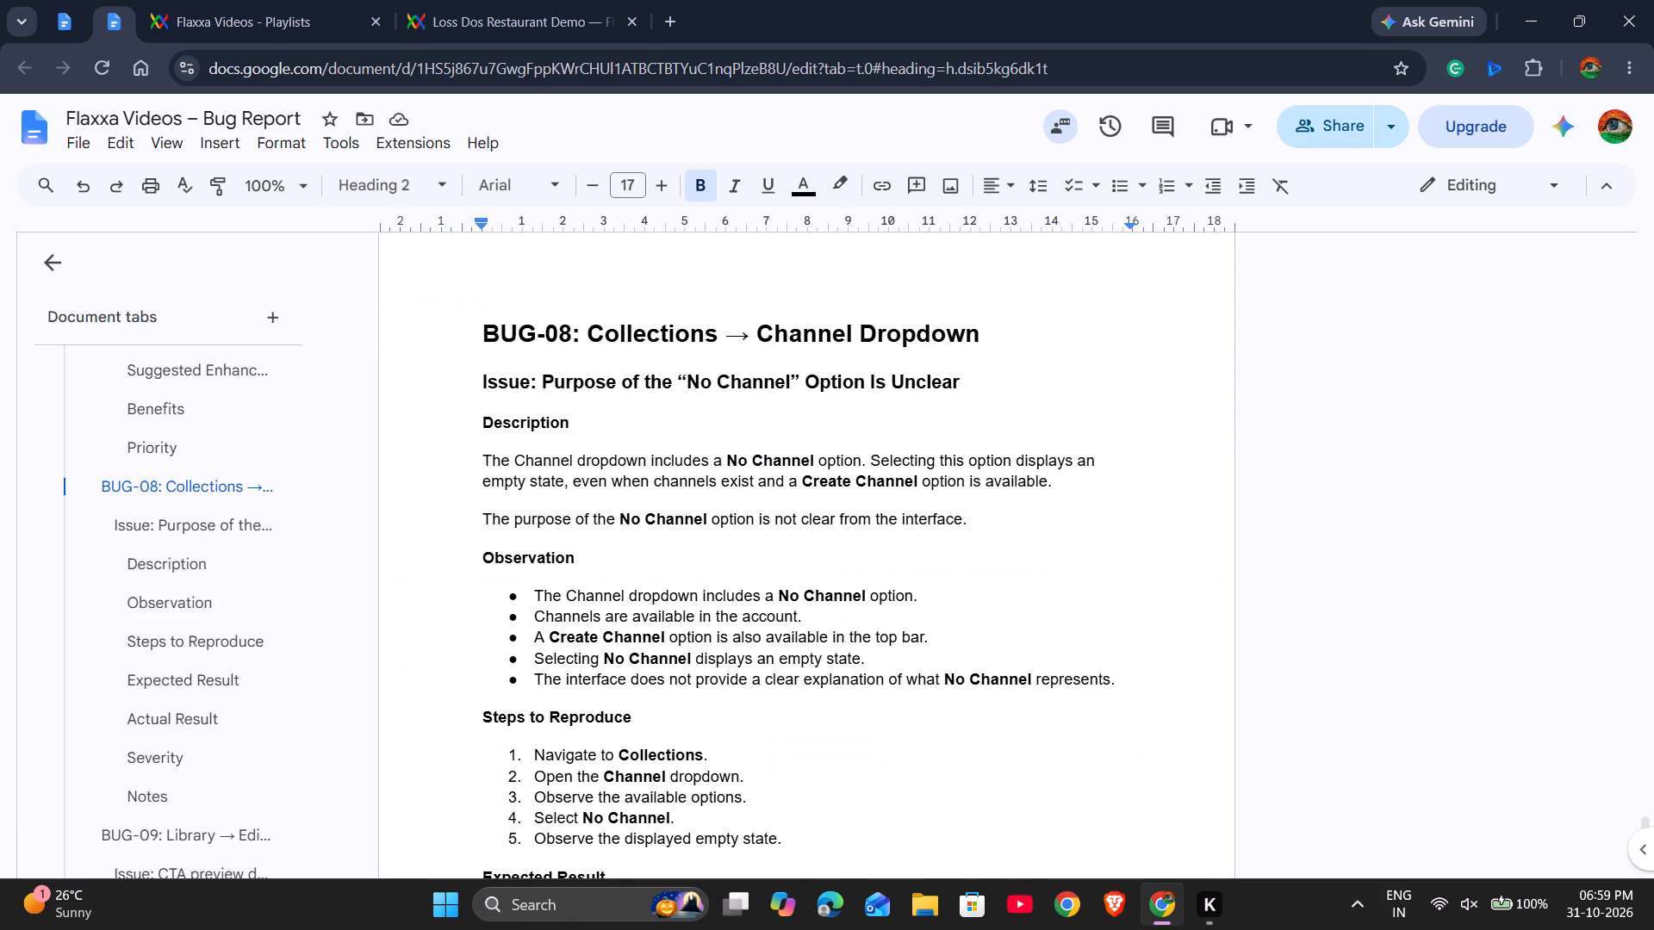
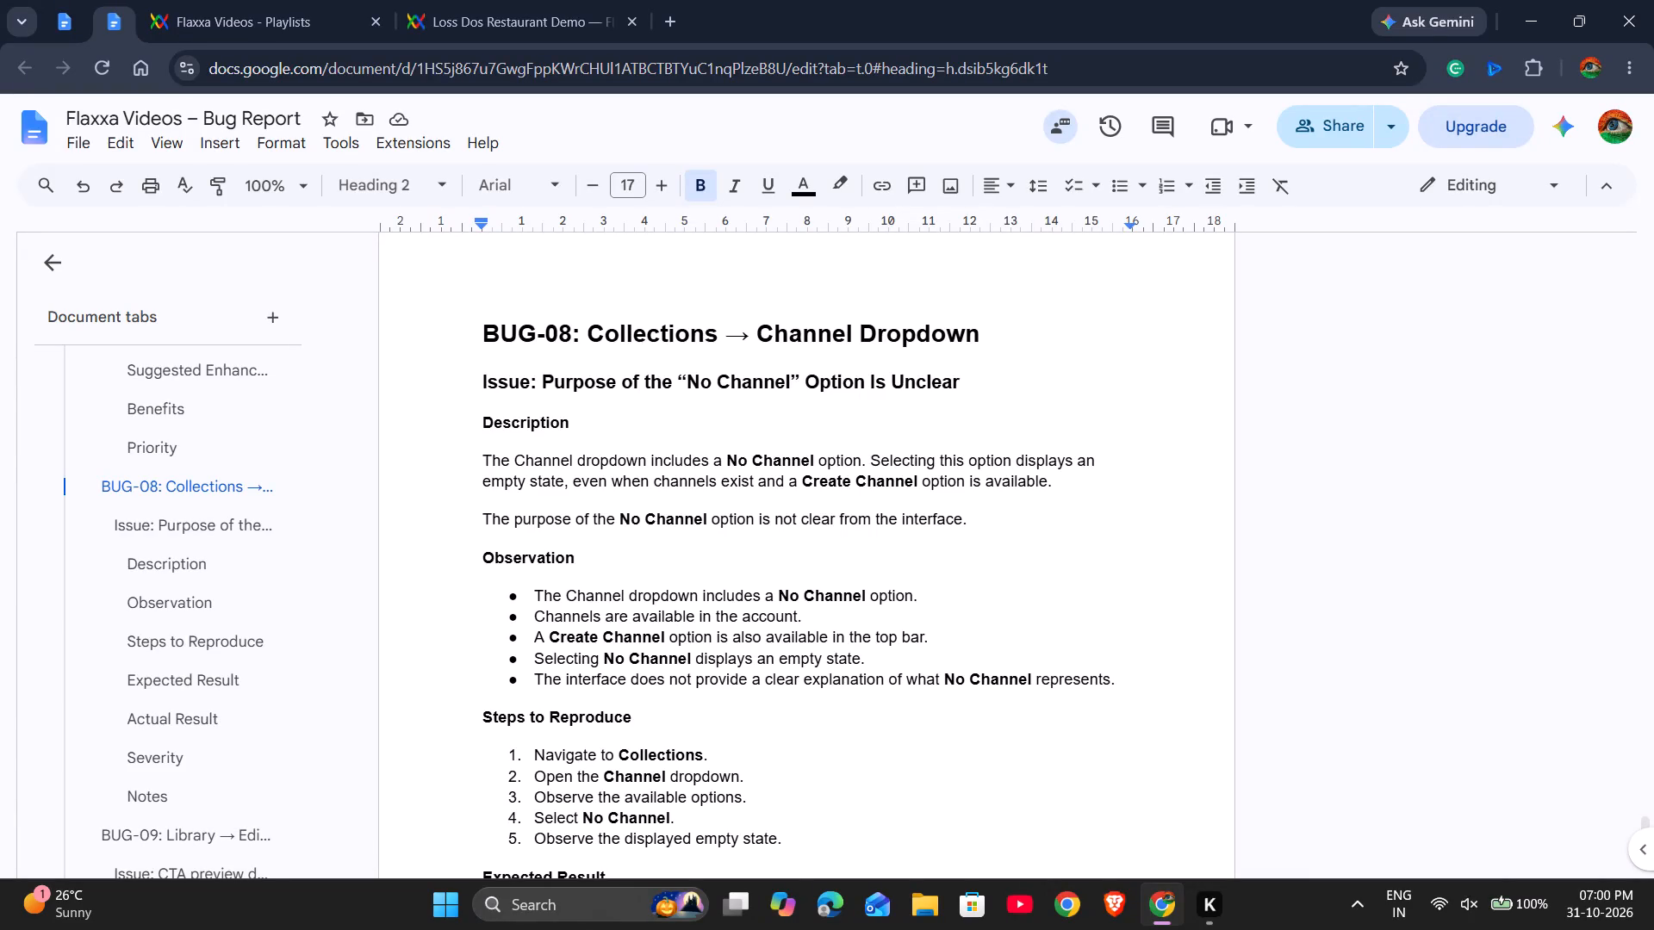
Read on to BUG-09 about the CTA preview in the report, then open the Recording Oct 30, 2026, 12:19 PM video from the Library for editing.
{"action": "scroll", "coordinate": [754, 586], "scroll_direction": "down", "scroll_amount": 10}
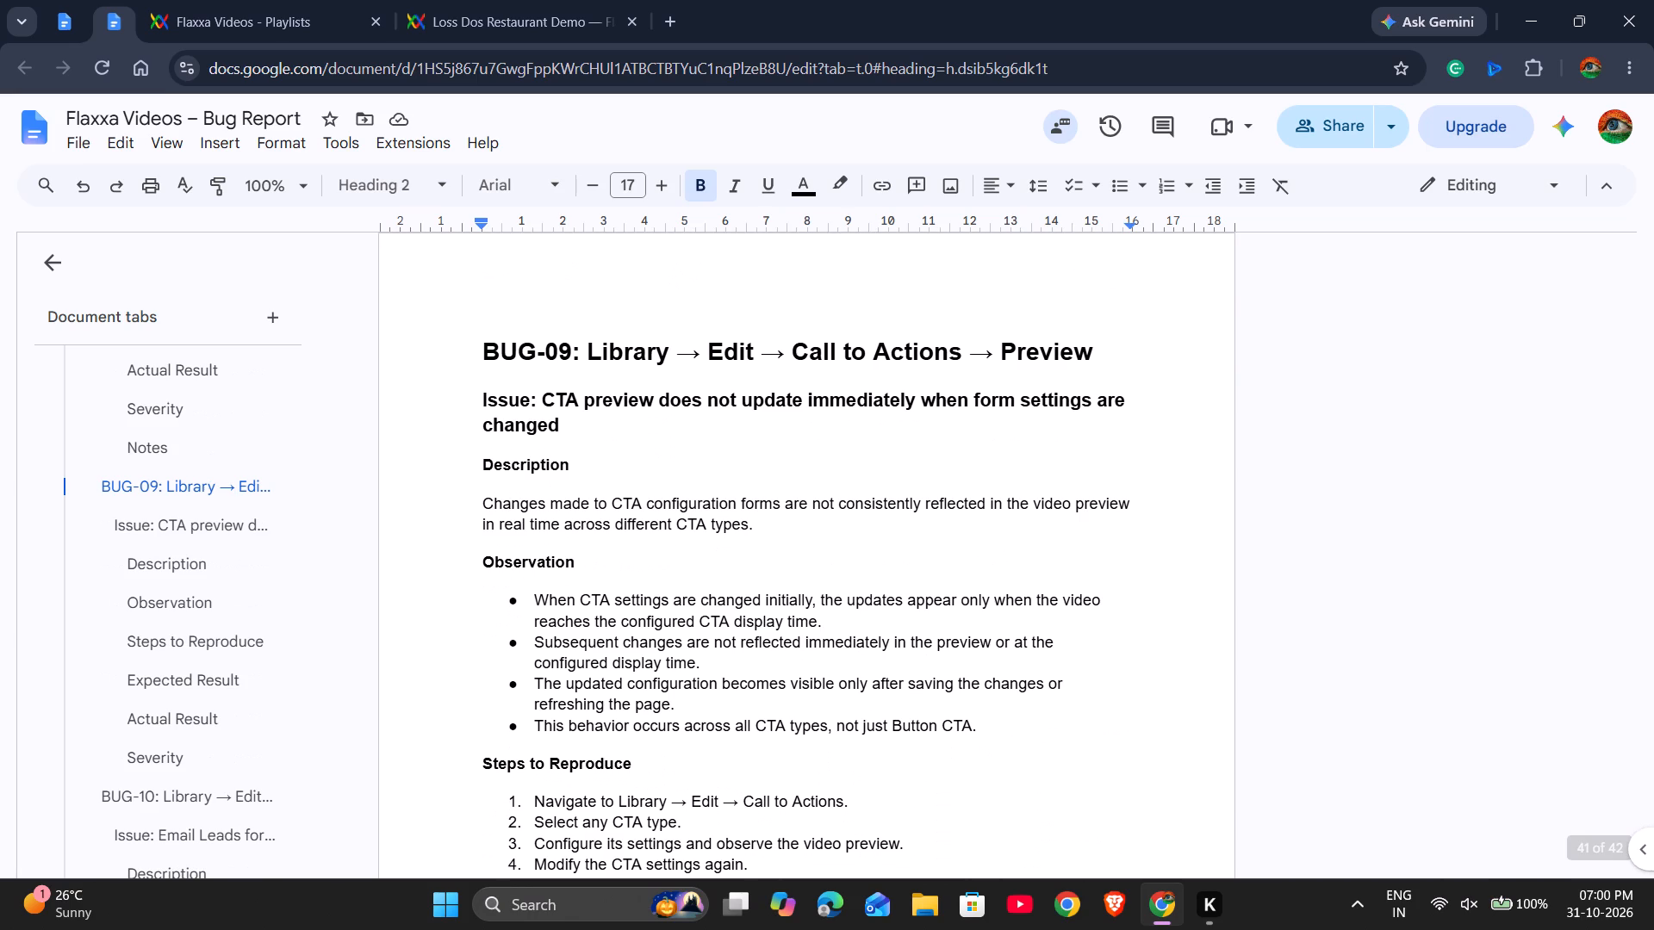
{"action": "left_click", "coordinate": [252, 0]}
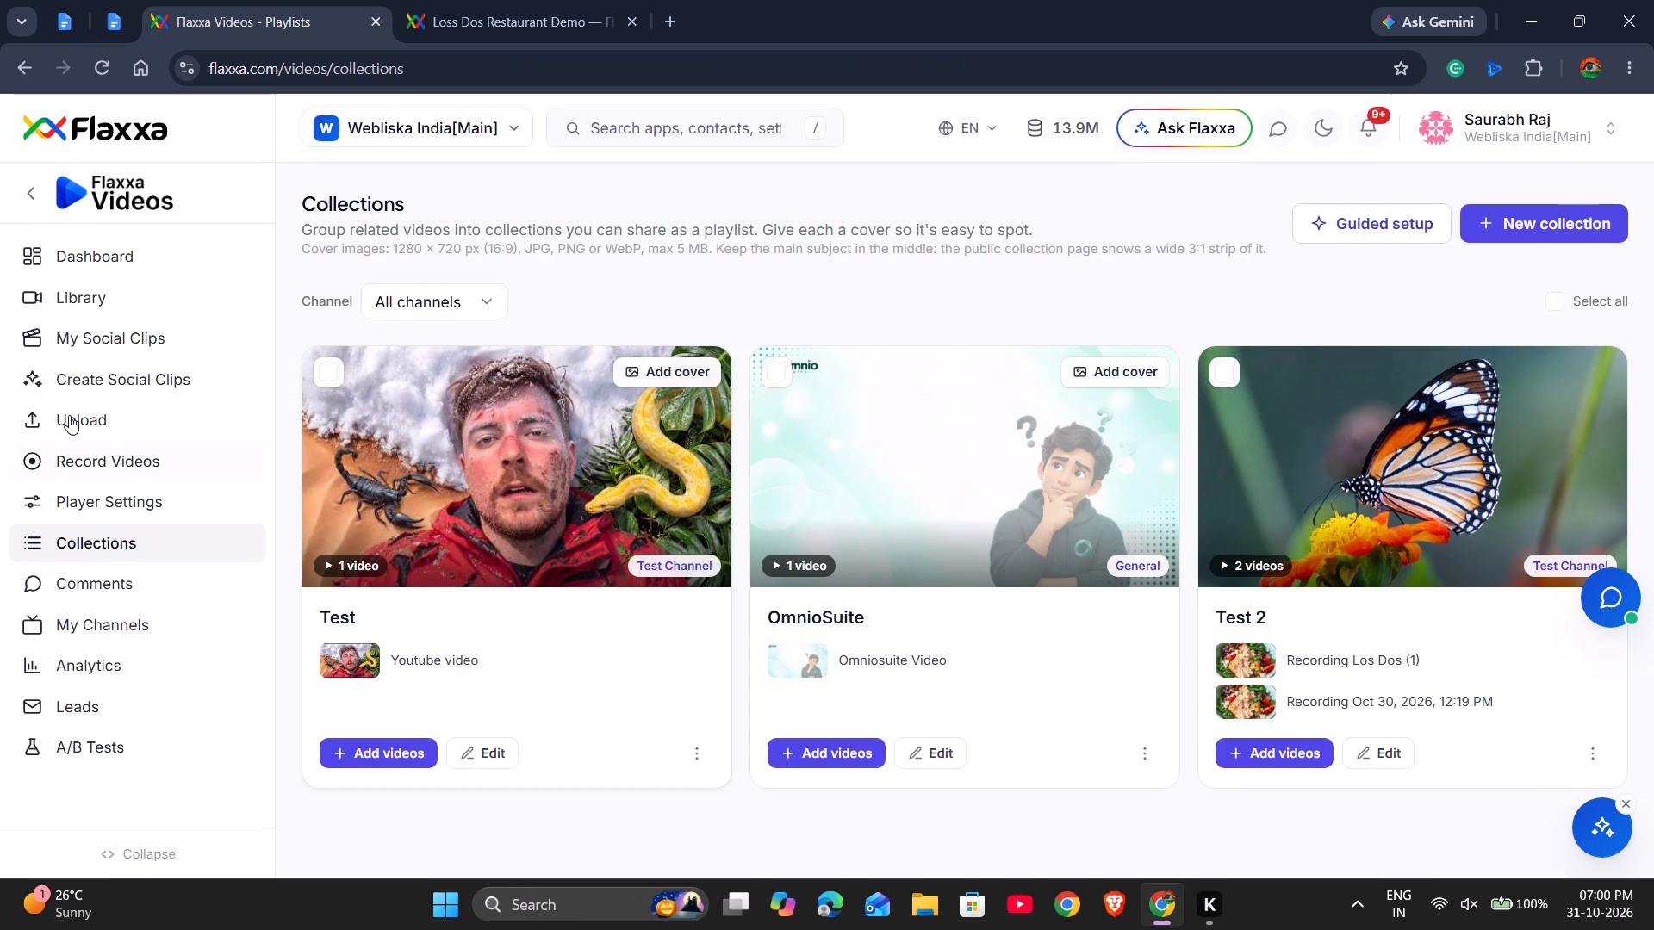
{"action": "left_click", "coordinate": [120, 303]}
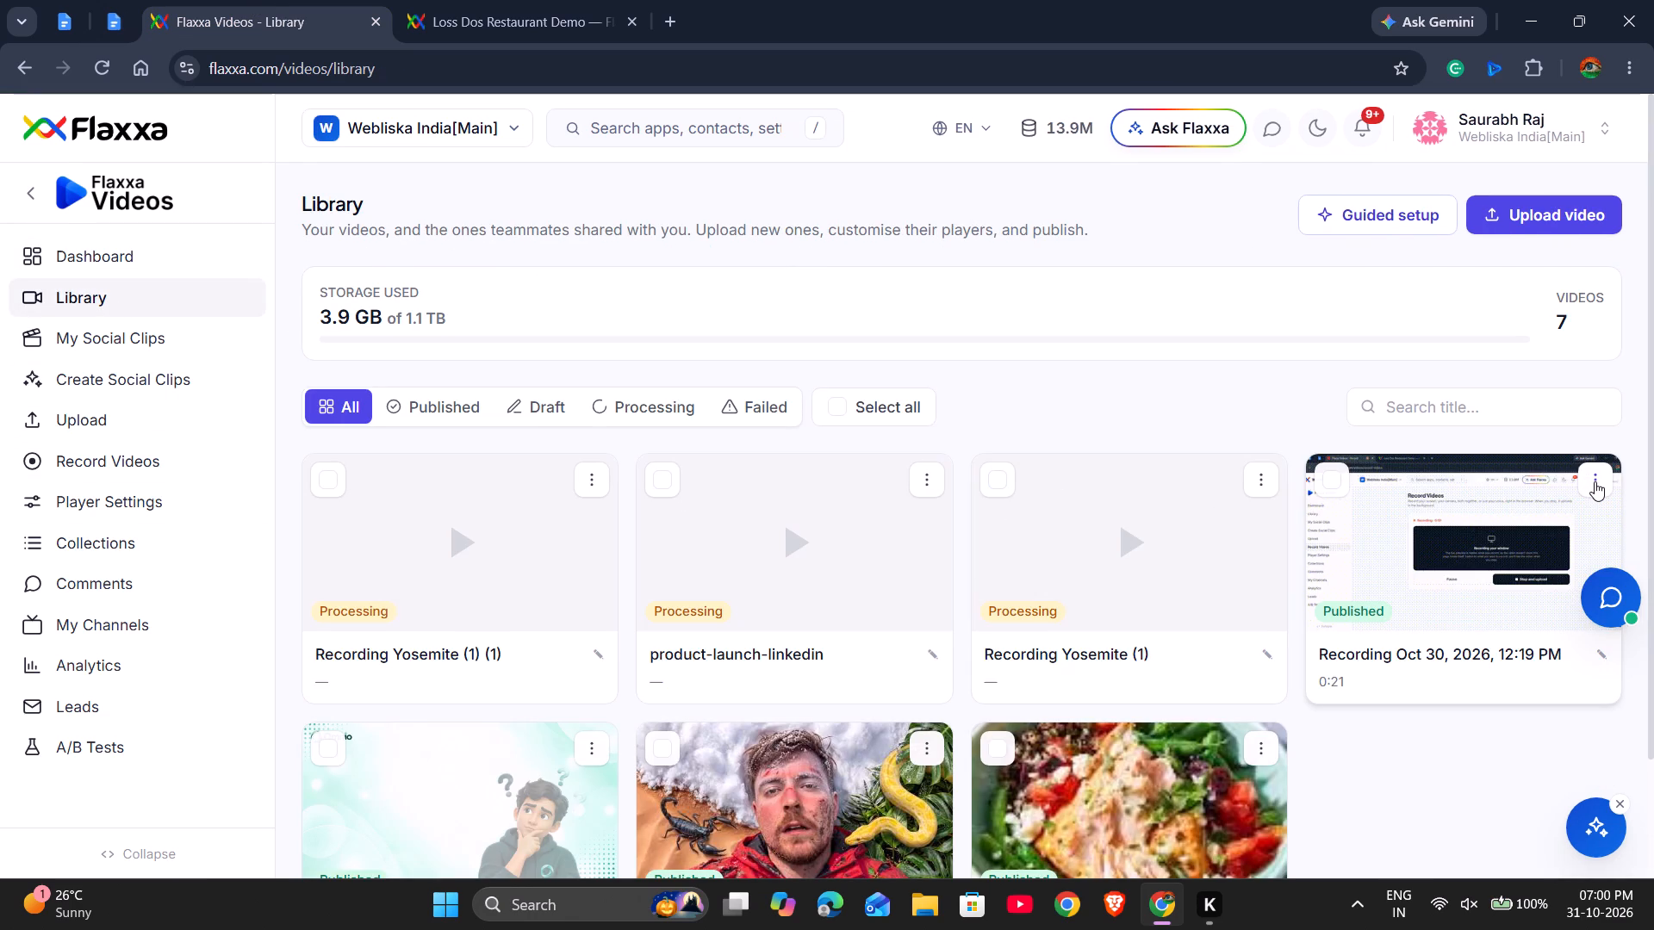
{"action": "left_click", "coordinate": [1595, 481]}
{"action": "left_click", "coordinate": [1491, 566]}
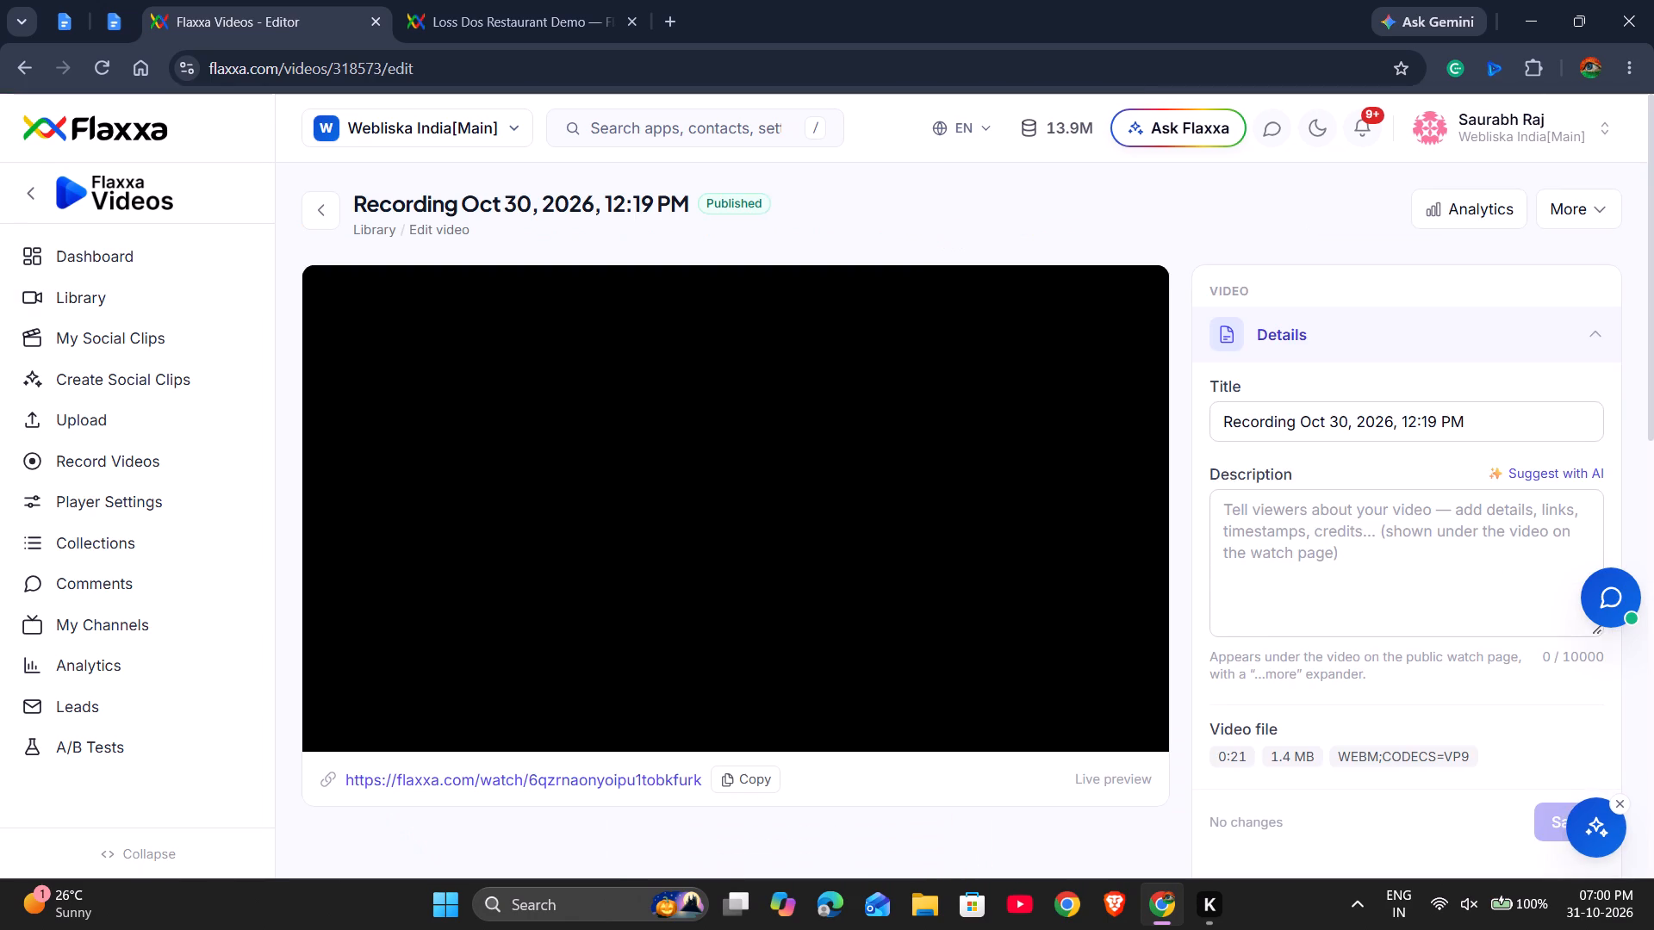
Look through the video's editing sections, recheck the BUG-09 reproduction steps in the report, and open the video's Call to Actions settings.
{"action": "scroll", "coordinate": [1309, 582], "scroll_direction": "down", "scroll_amount": 7}
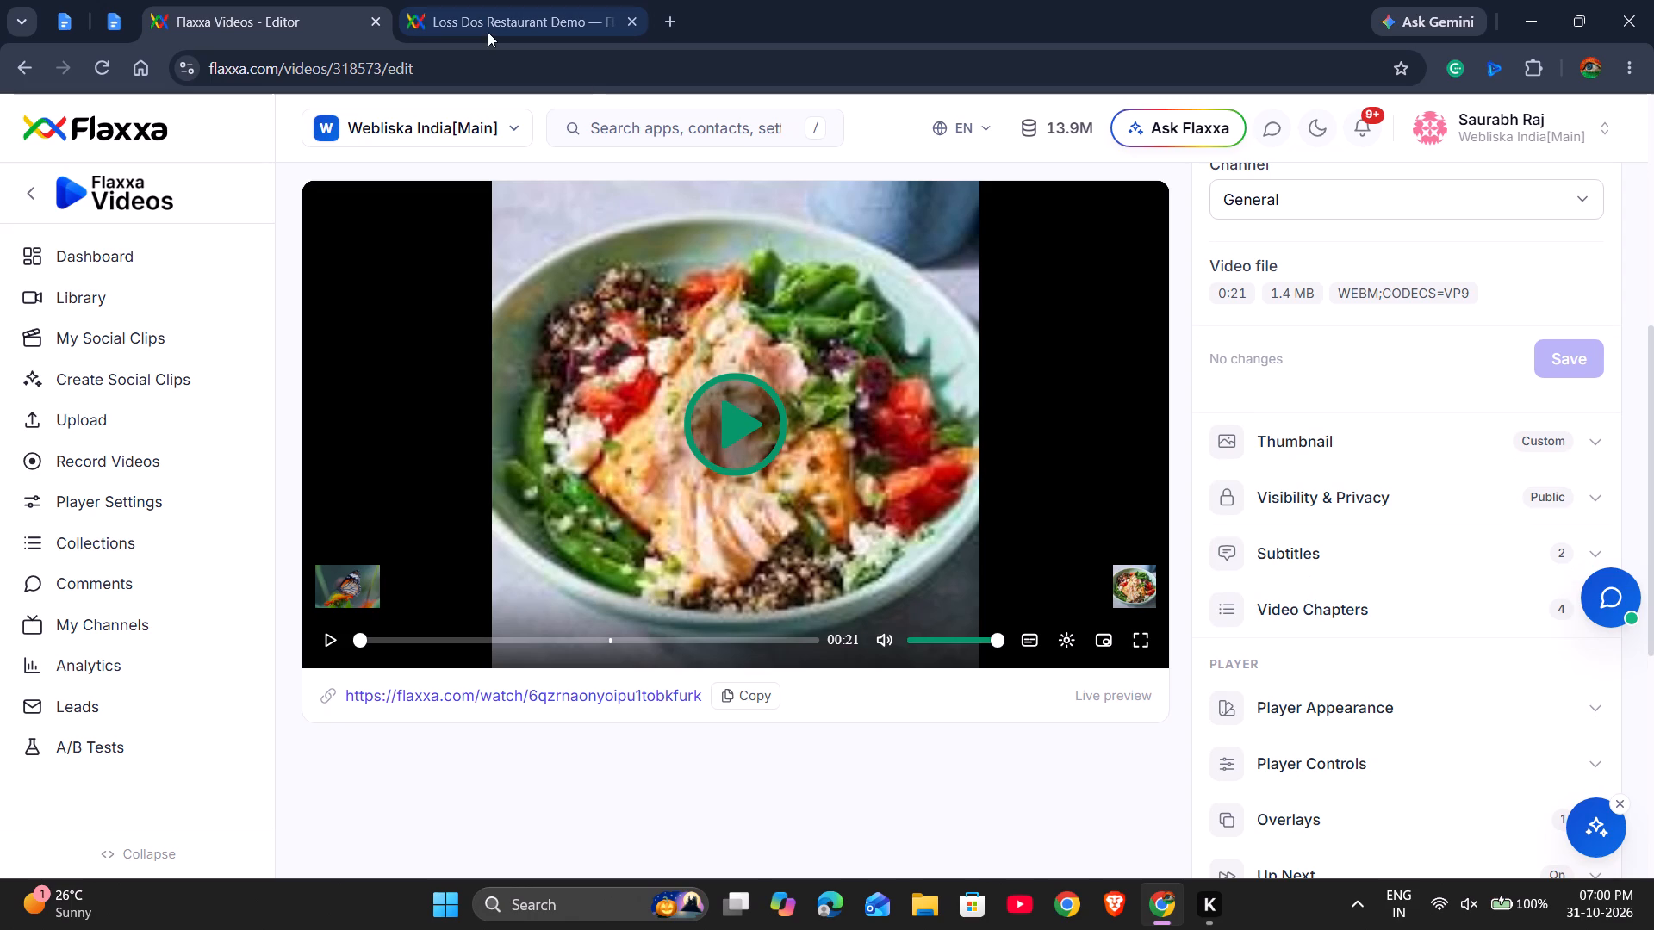
{"action": "left_click", "coordinate": [104, 11]}
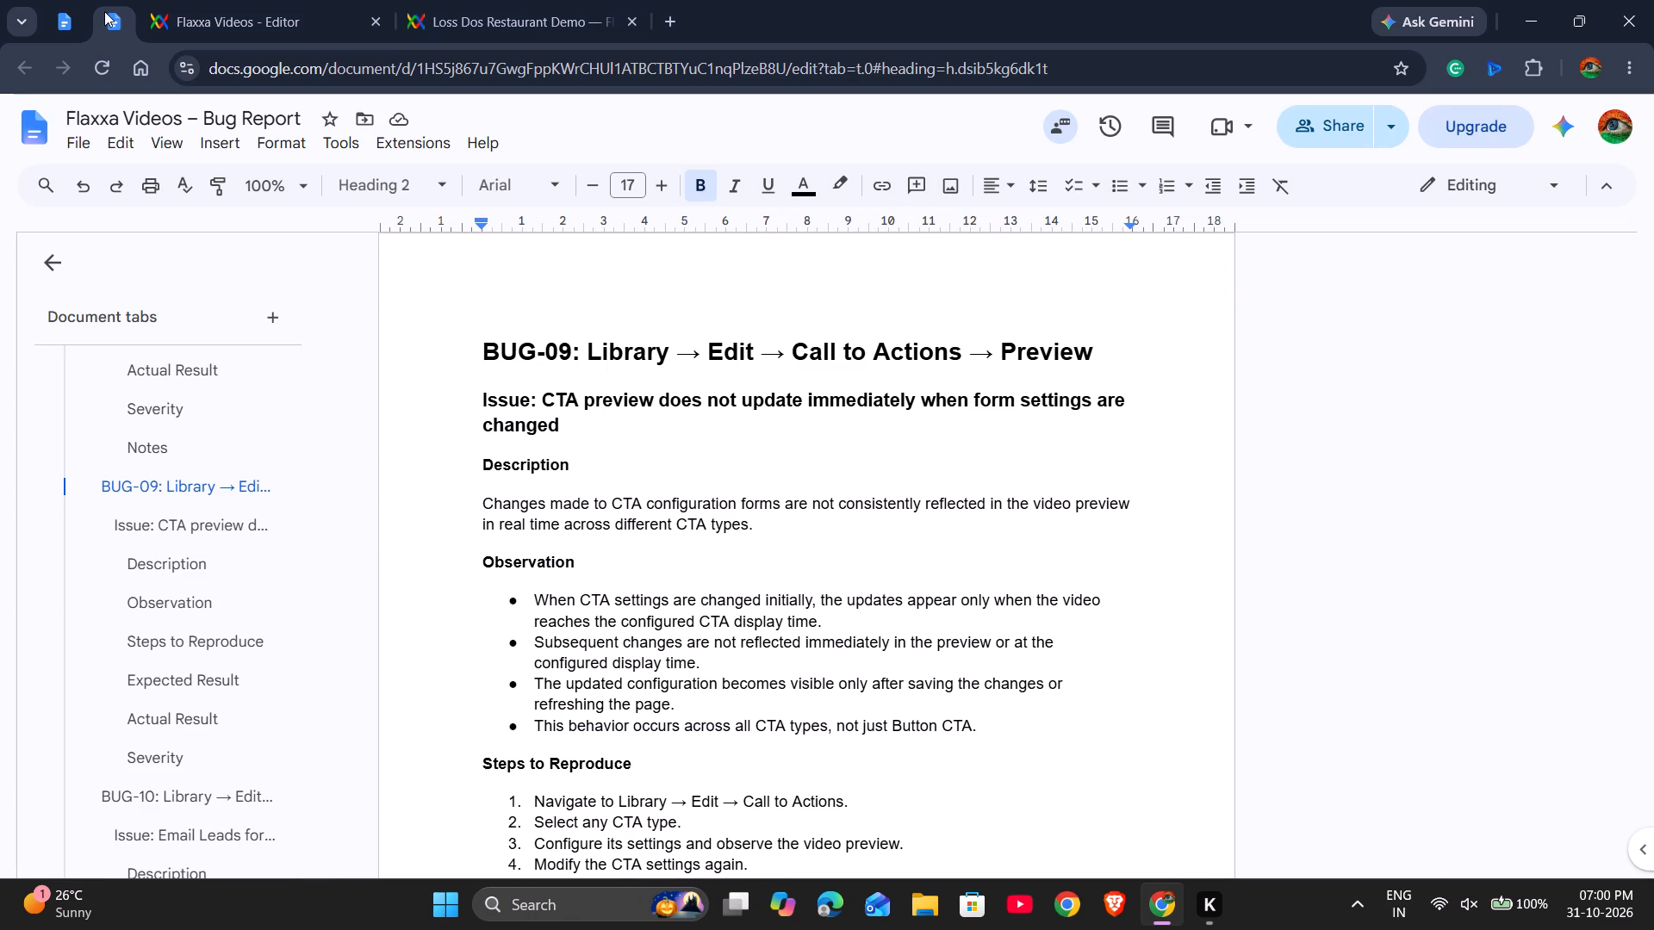
{"action": "left_click", "coordinate": [266, 0]}
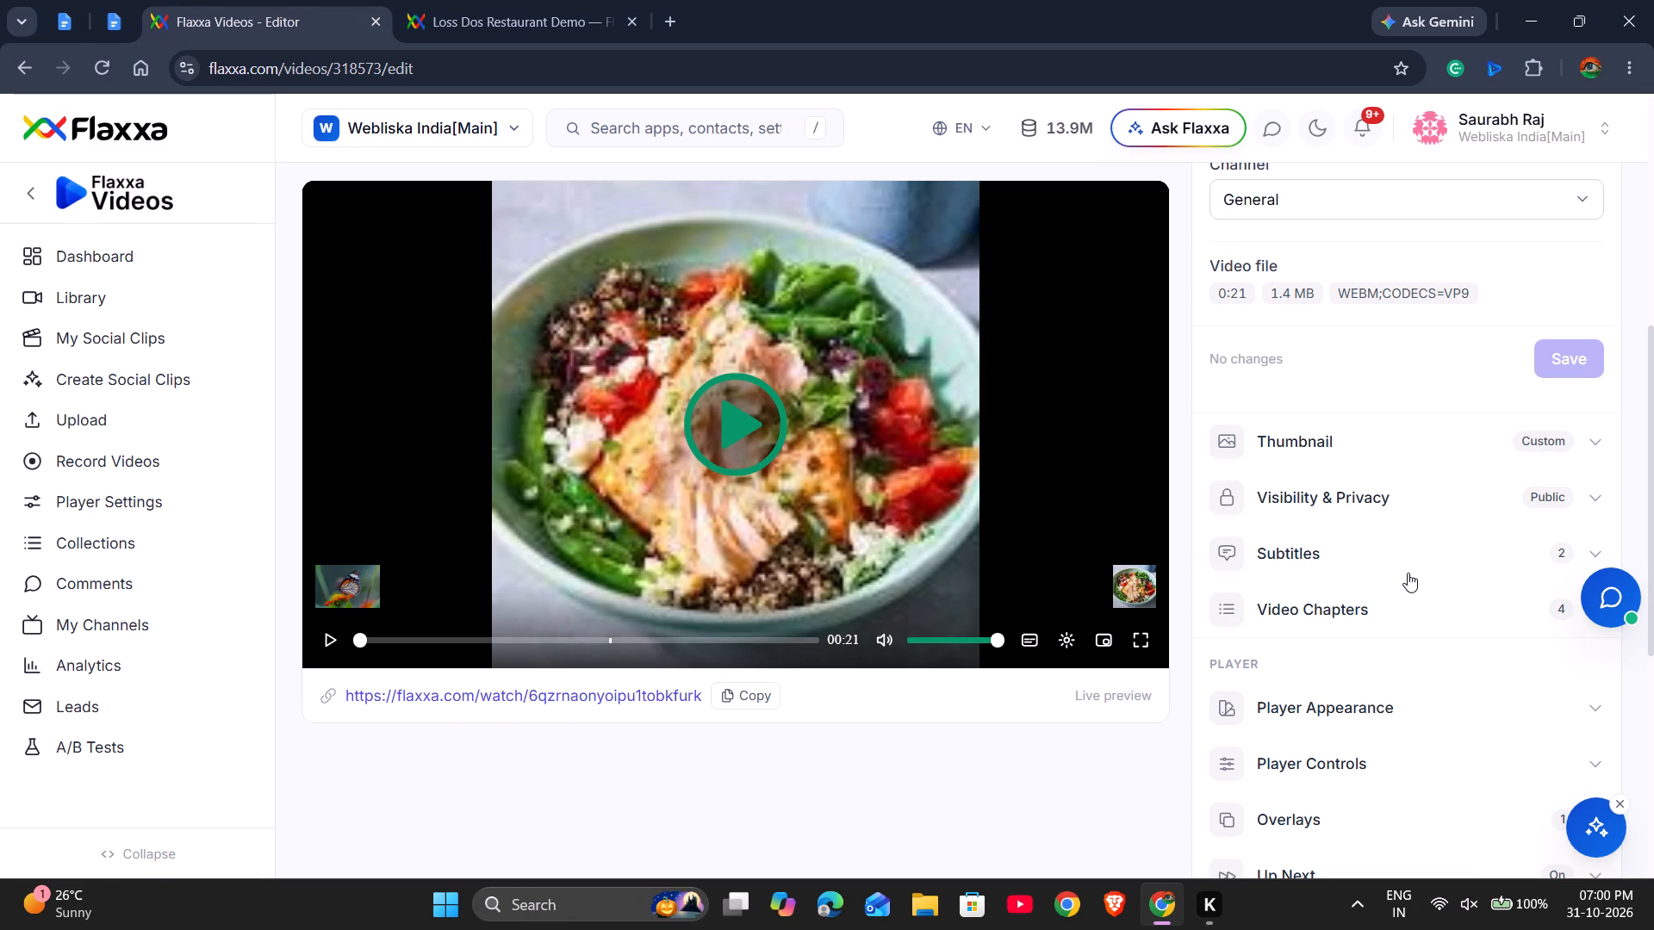
{"action": "scroll", "coordinate": [1412, 585], "scroll_direction": "down", "scroll_amount": 4}
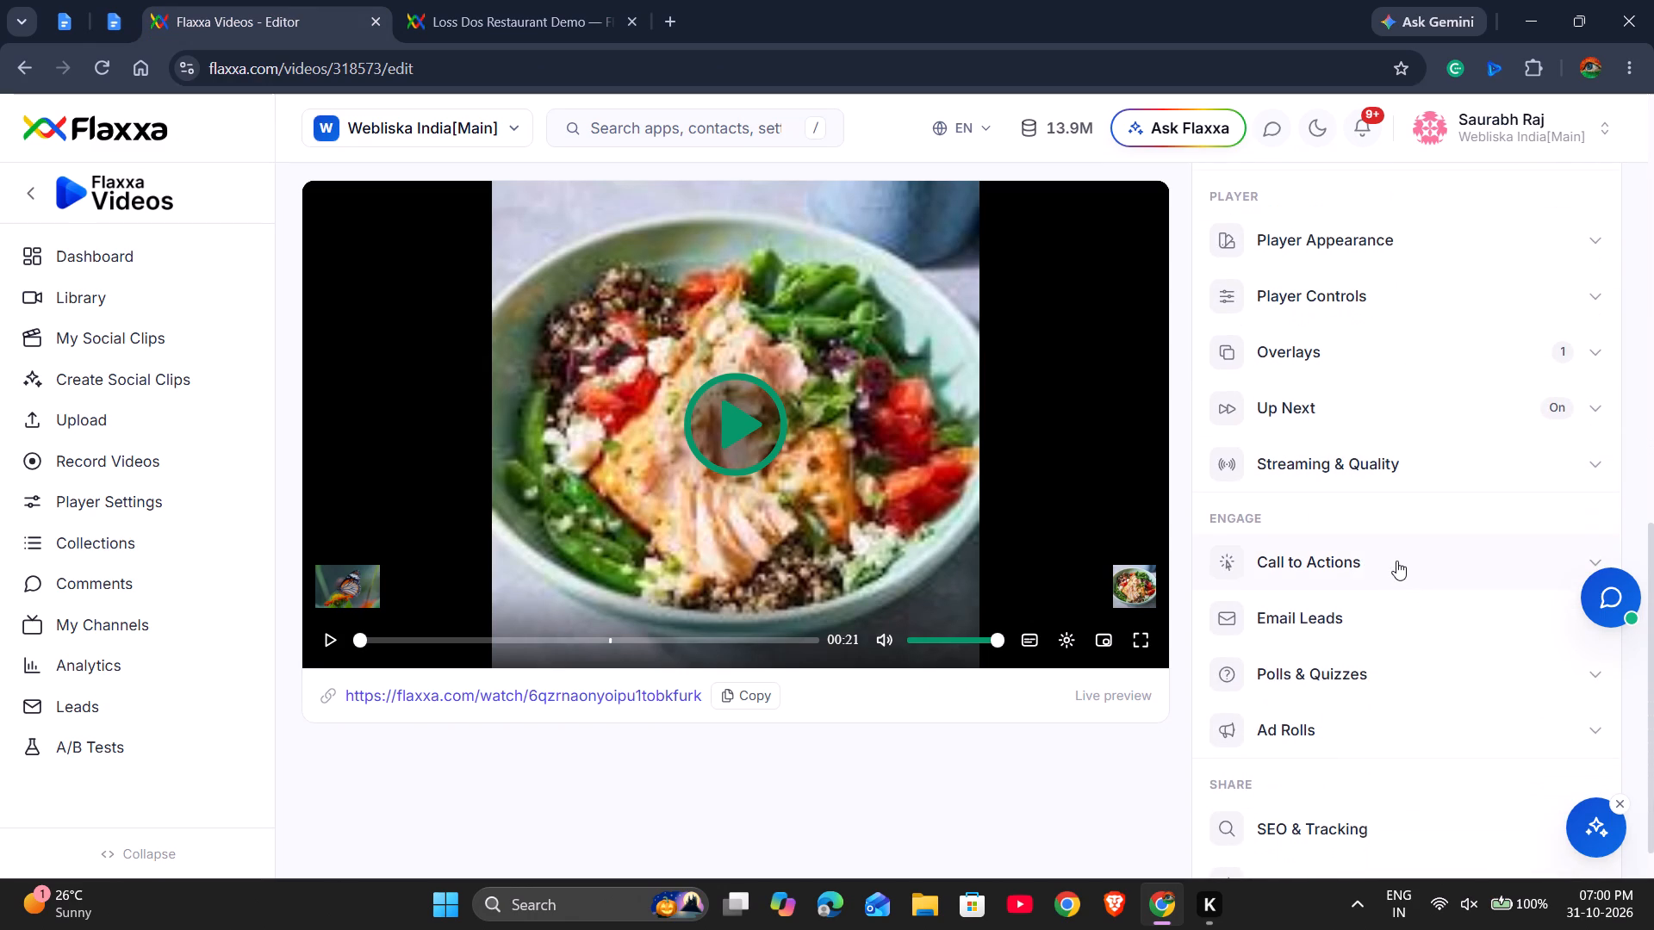
{"action": "left_click", "coordinate": [1396, 561]}
{"action": "scroll", "coordinate": [1396, 561], "scroll_direction": "down", "scroll_amount": 1}
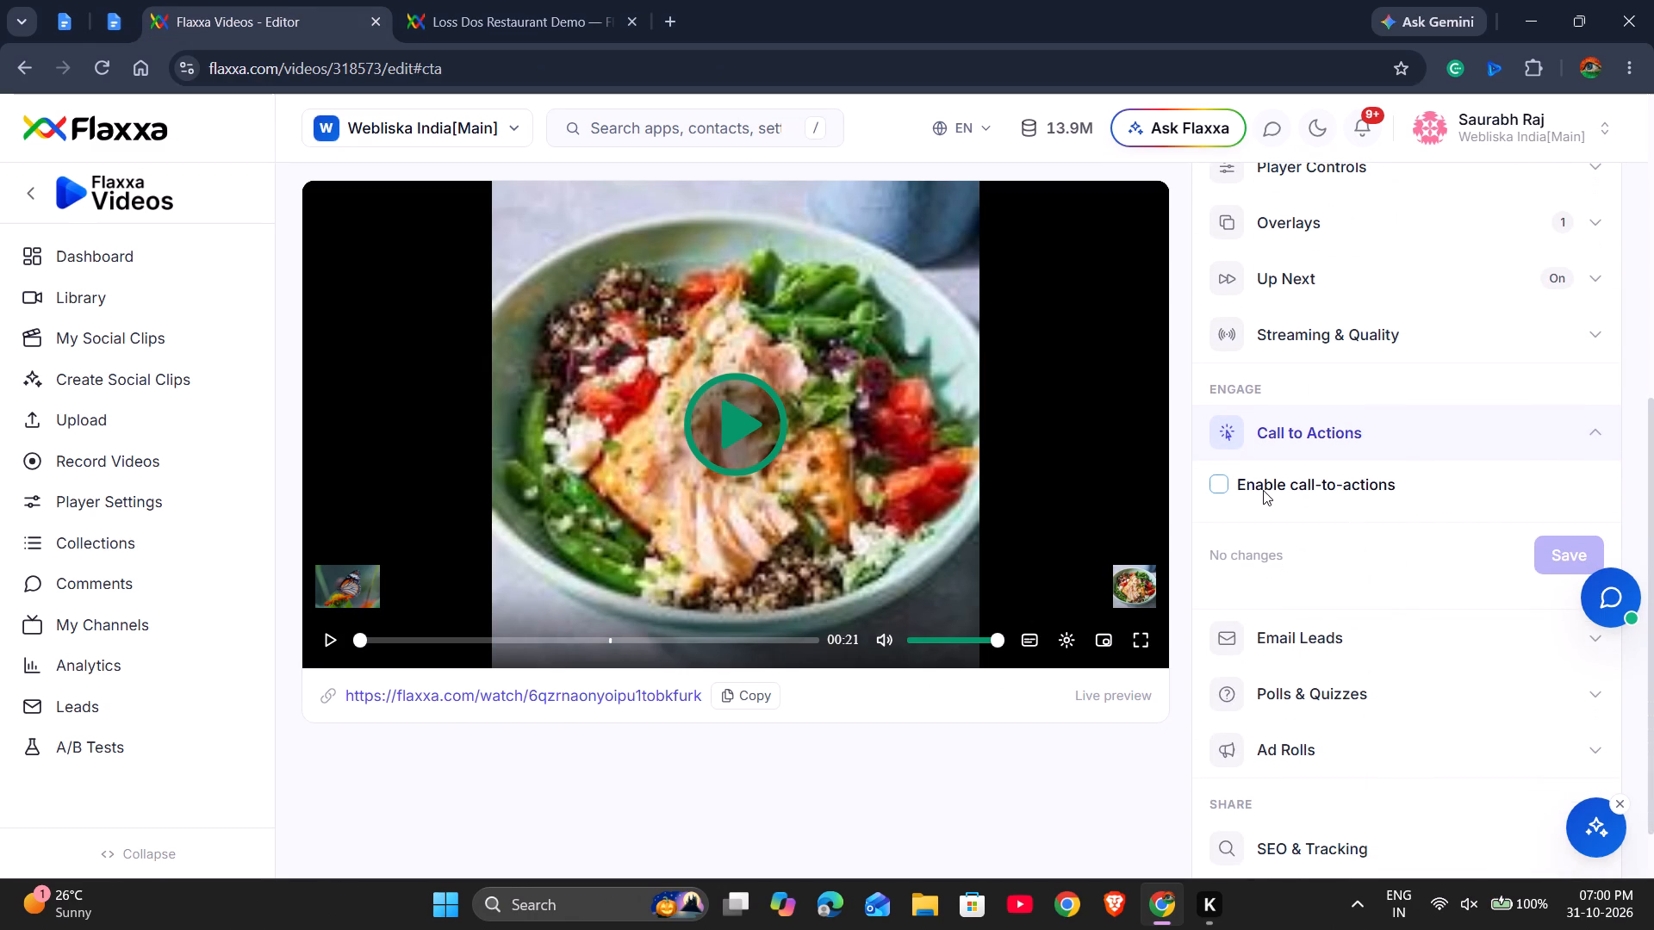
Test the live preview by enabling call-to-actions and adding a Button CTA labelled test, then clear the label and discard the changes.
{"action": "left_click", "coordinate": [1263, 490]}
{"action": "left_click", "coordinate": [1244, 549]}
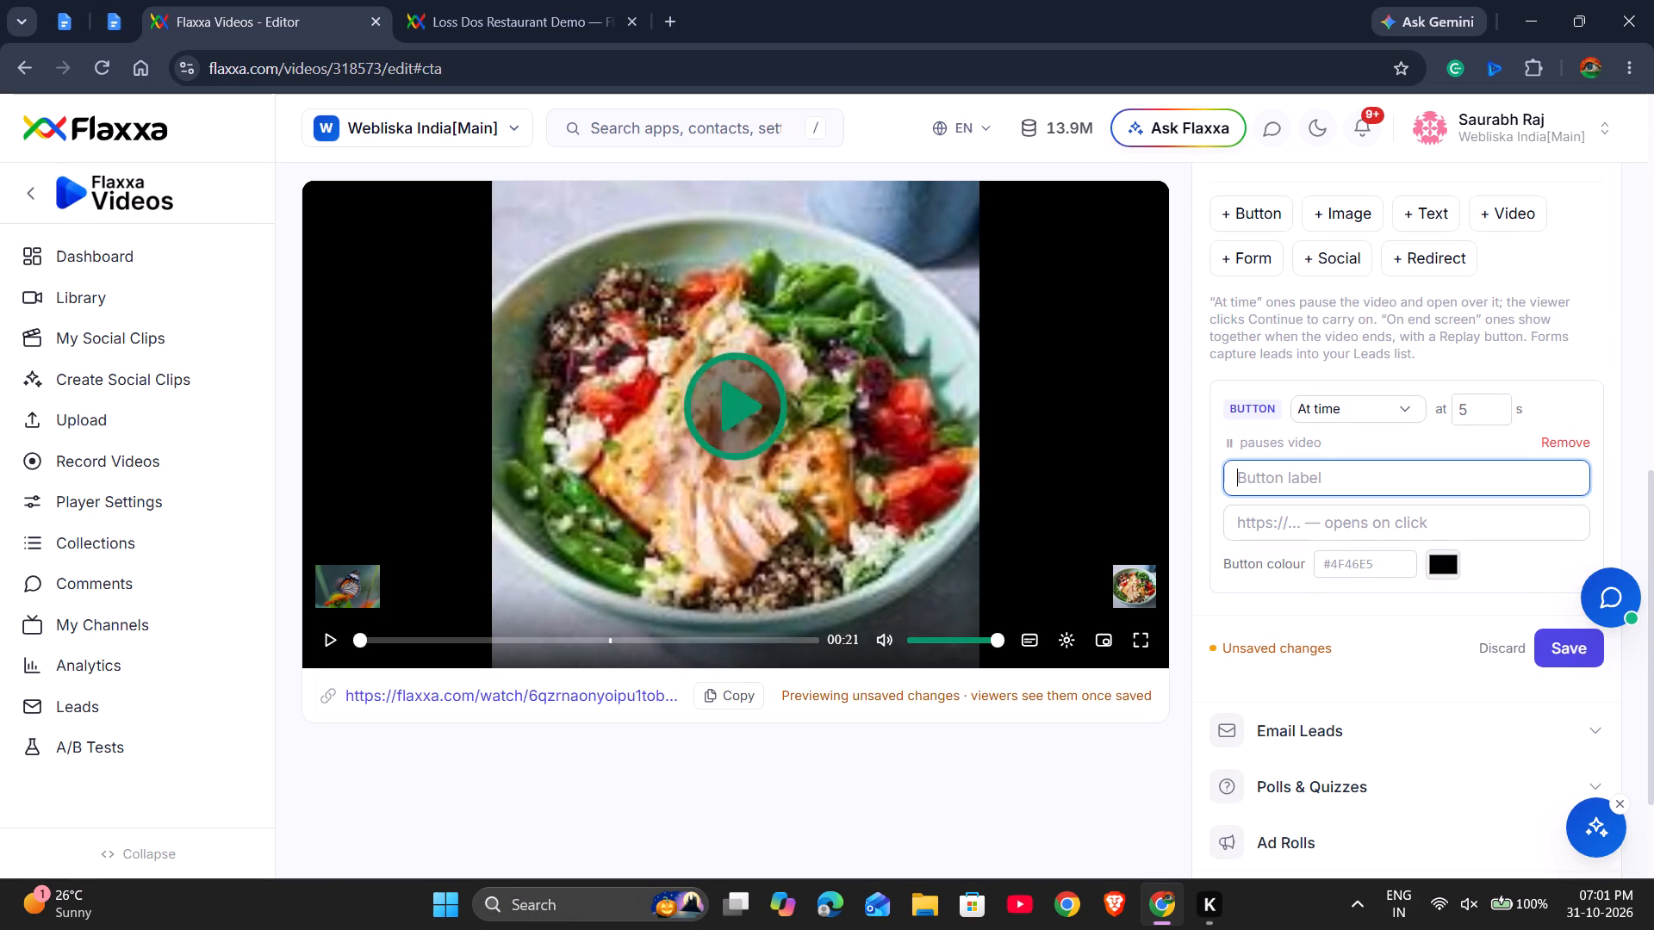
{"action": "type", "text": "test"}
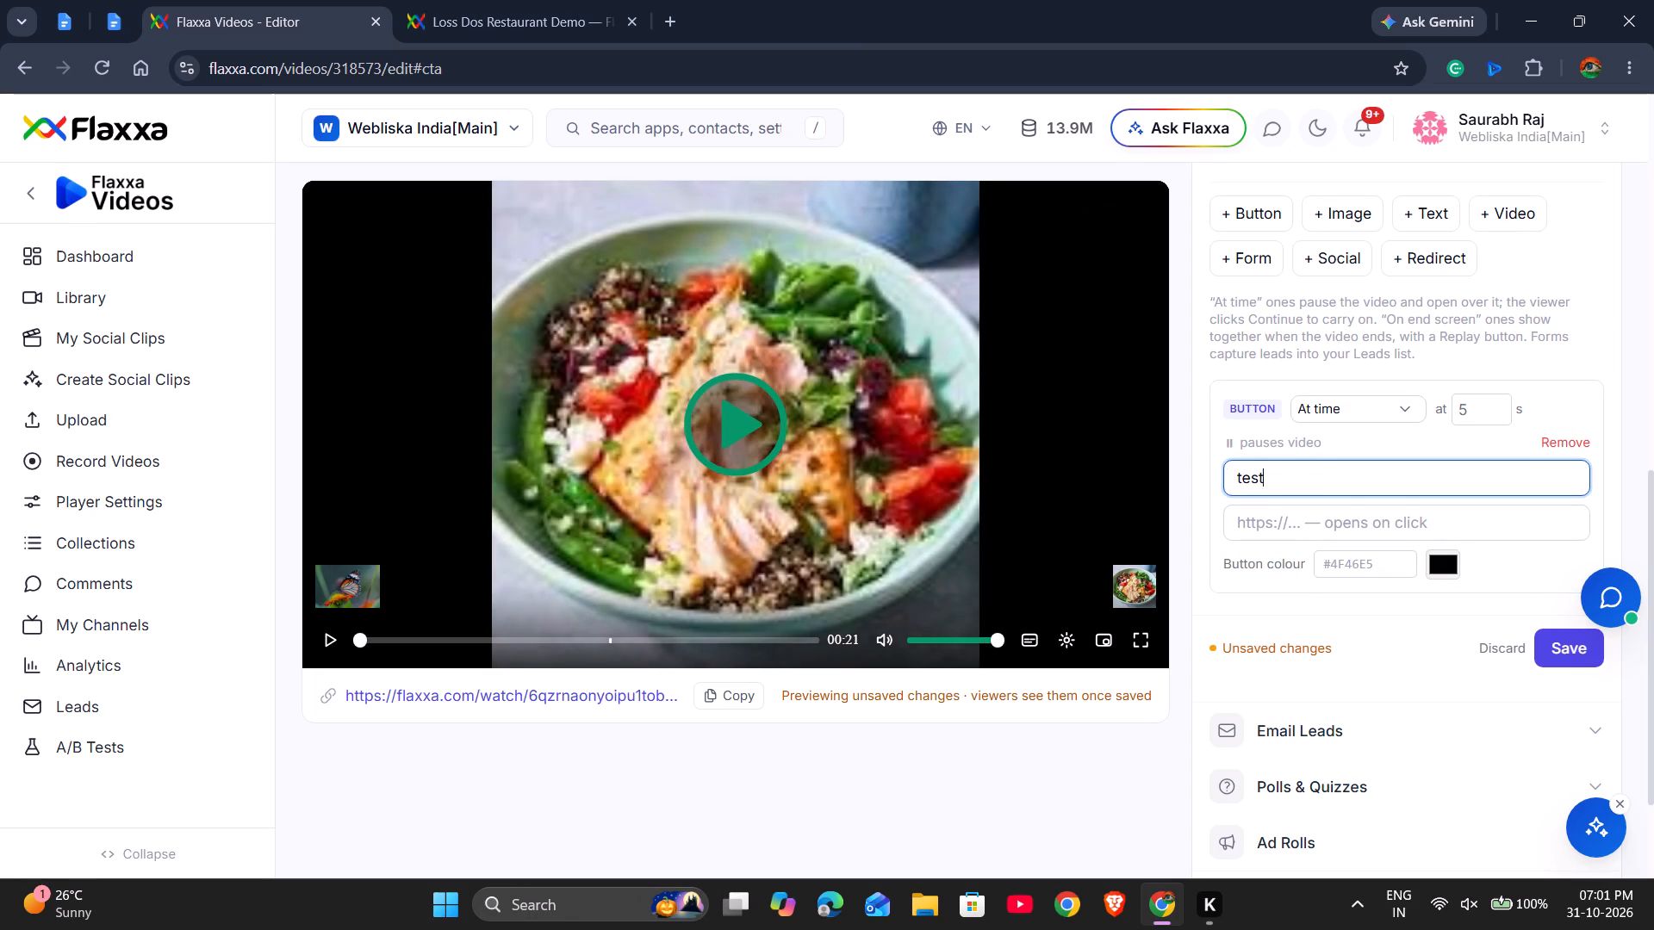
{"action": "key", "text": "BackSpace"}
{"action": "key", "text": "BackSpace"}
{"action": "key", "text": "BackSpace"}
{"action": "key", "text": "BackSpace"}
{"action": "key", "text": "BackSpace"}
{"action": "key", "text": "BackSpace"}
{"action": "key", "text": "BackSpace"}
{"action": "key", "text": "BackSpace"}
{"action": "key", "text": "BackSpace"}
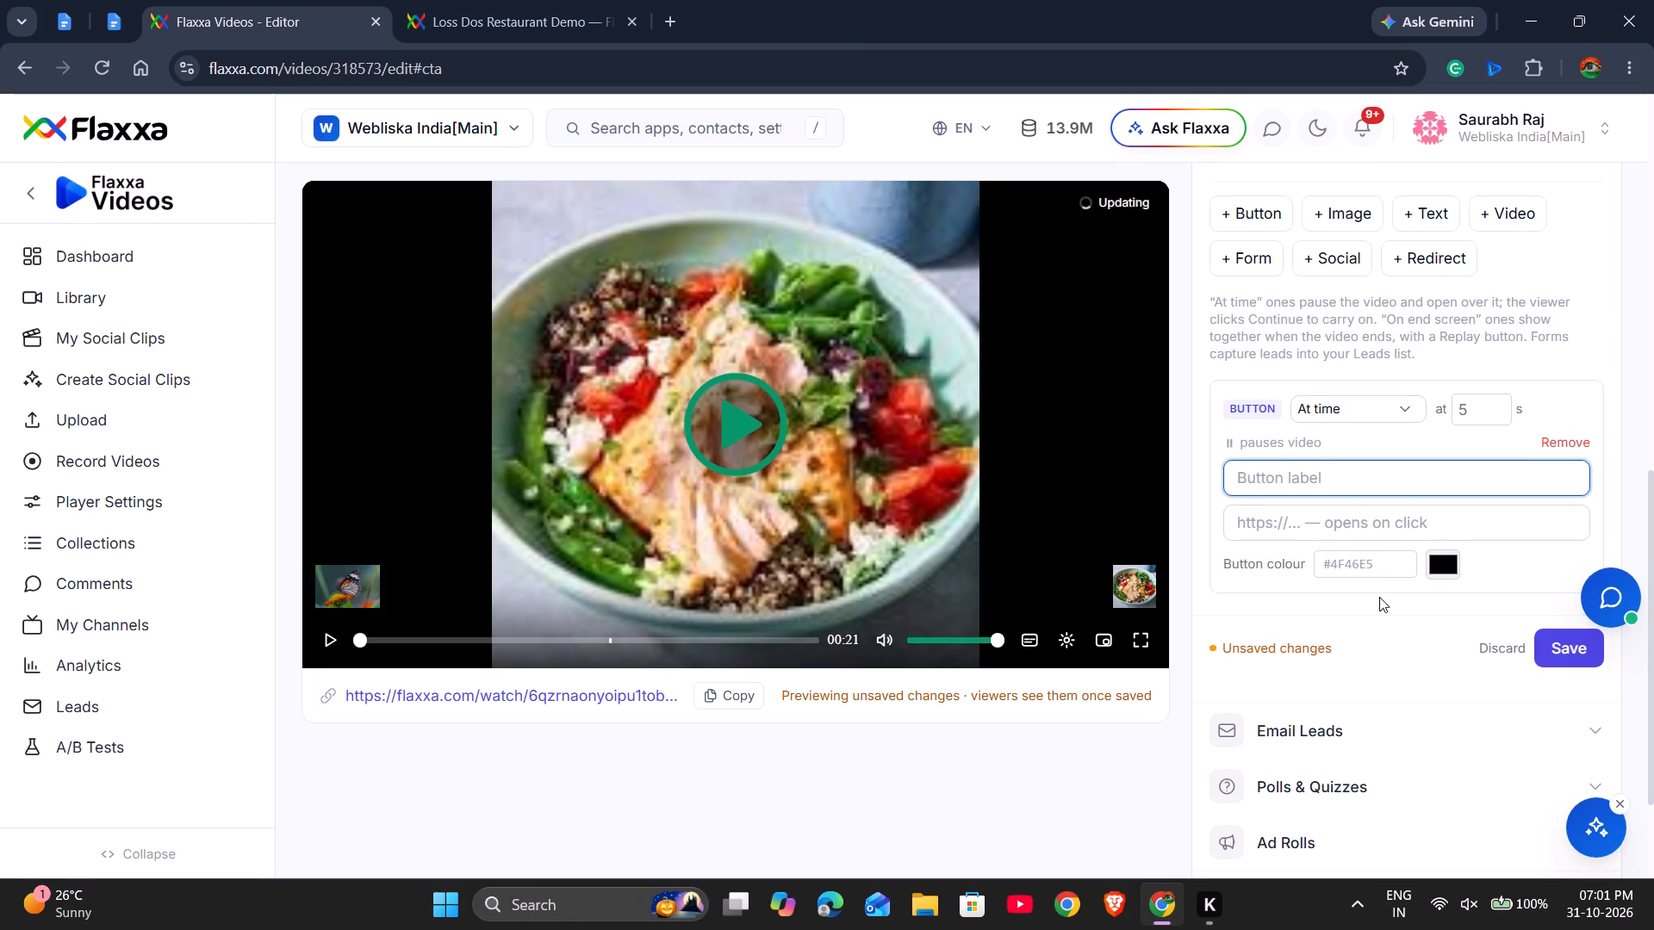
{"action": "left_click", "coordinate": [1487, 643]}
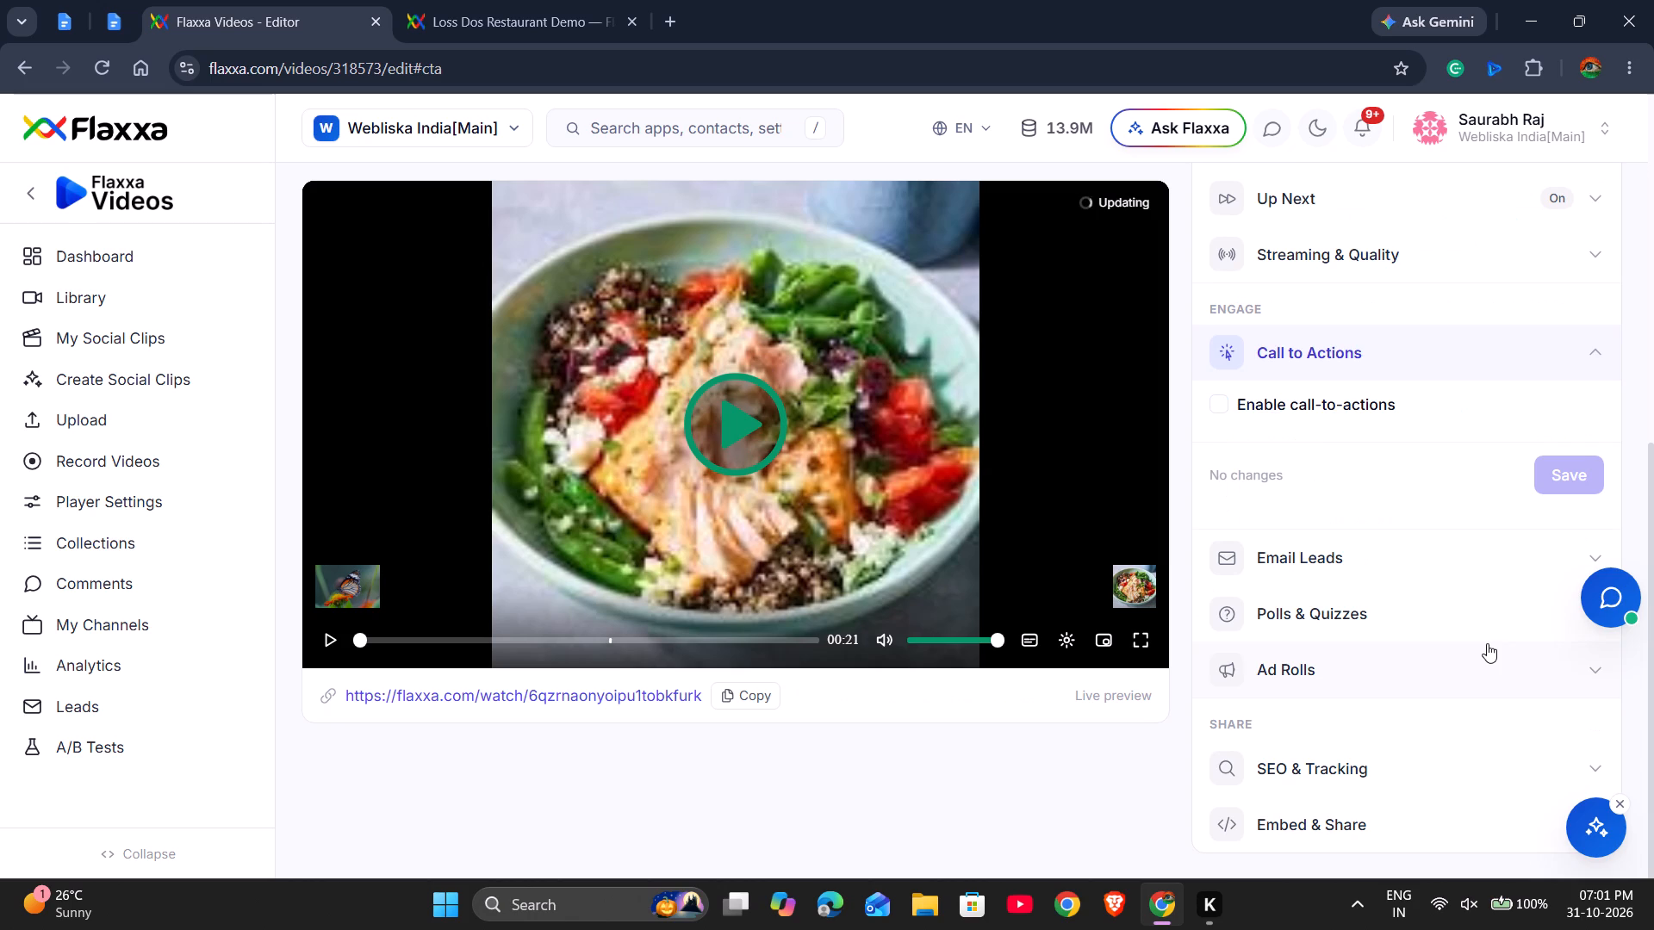
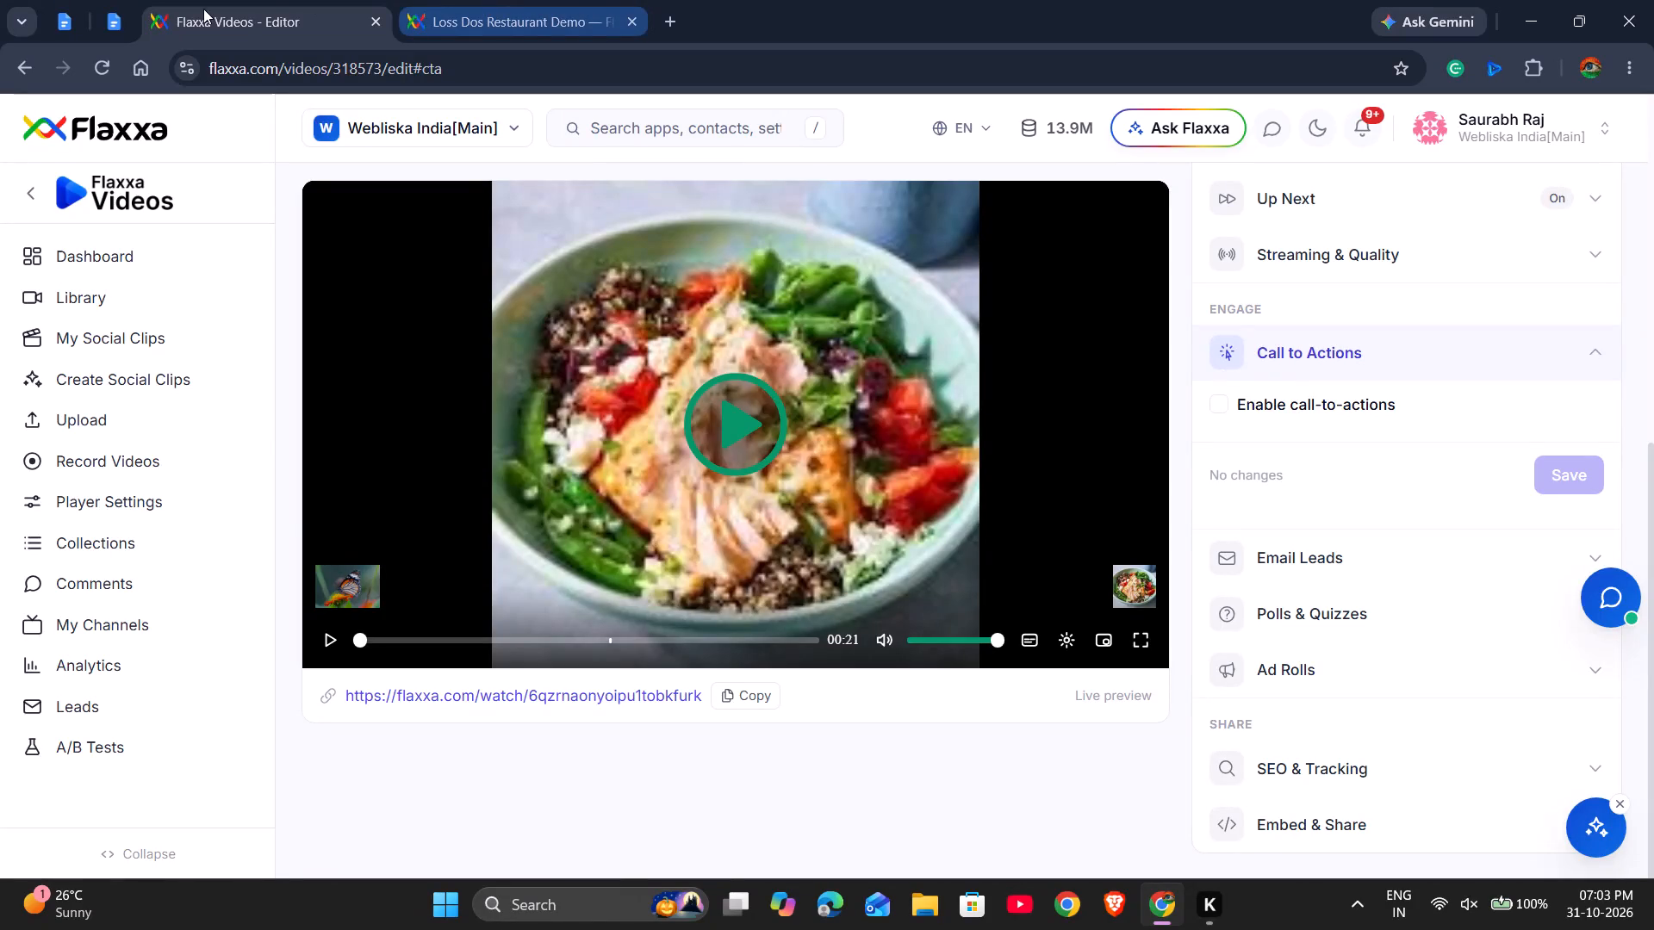
Return to the Flaxxa Videos bug report and read on past BUG-09 to BUG-10 about the Email Leads form.
{"action": "left_click", "coordinate": [125, 24]}
{"action": "scroll", "coordinate": [768, 623], "scroll_direction": "down", "scroll_amount": 3}
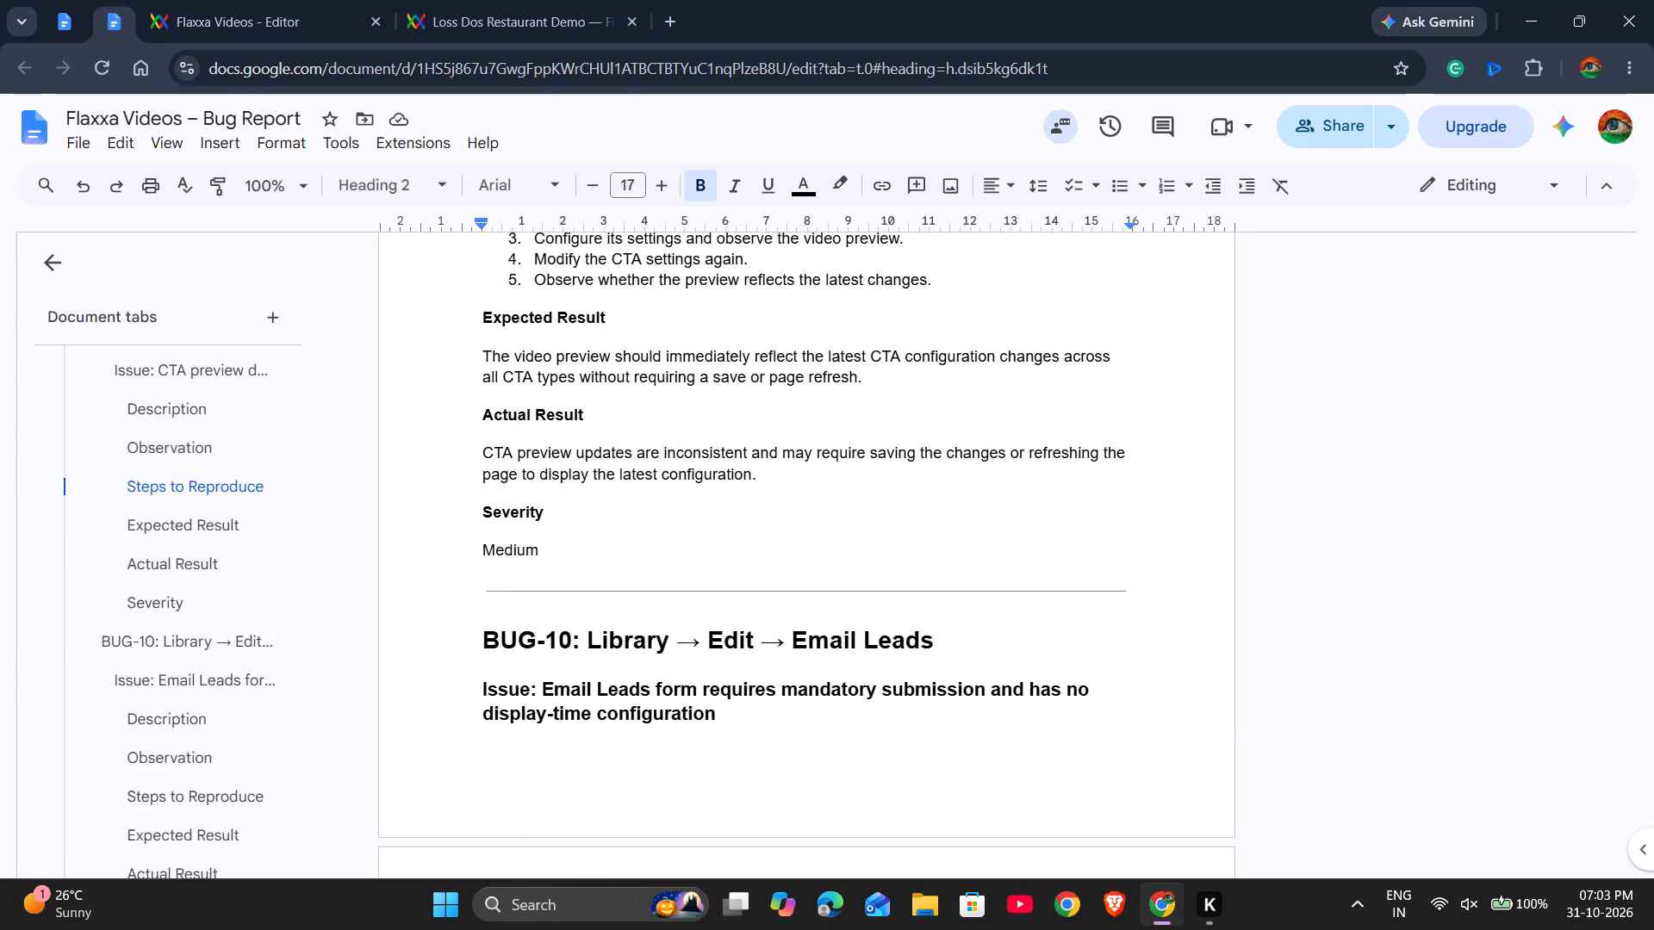
{"action": "scroll", "coordinate": [768, 623], "scroll_direction": "down", "scroll_amount": 2}
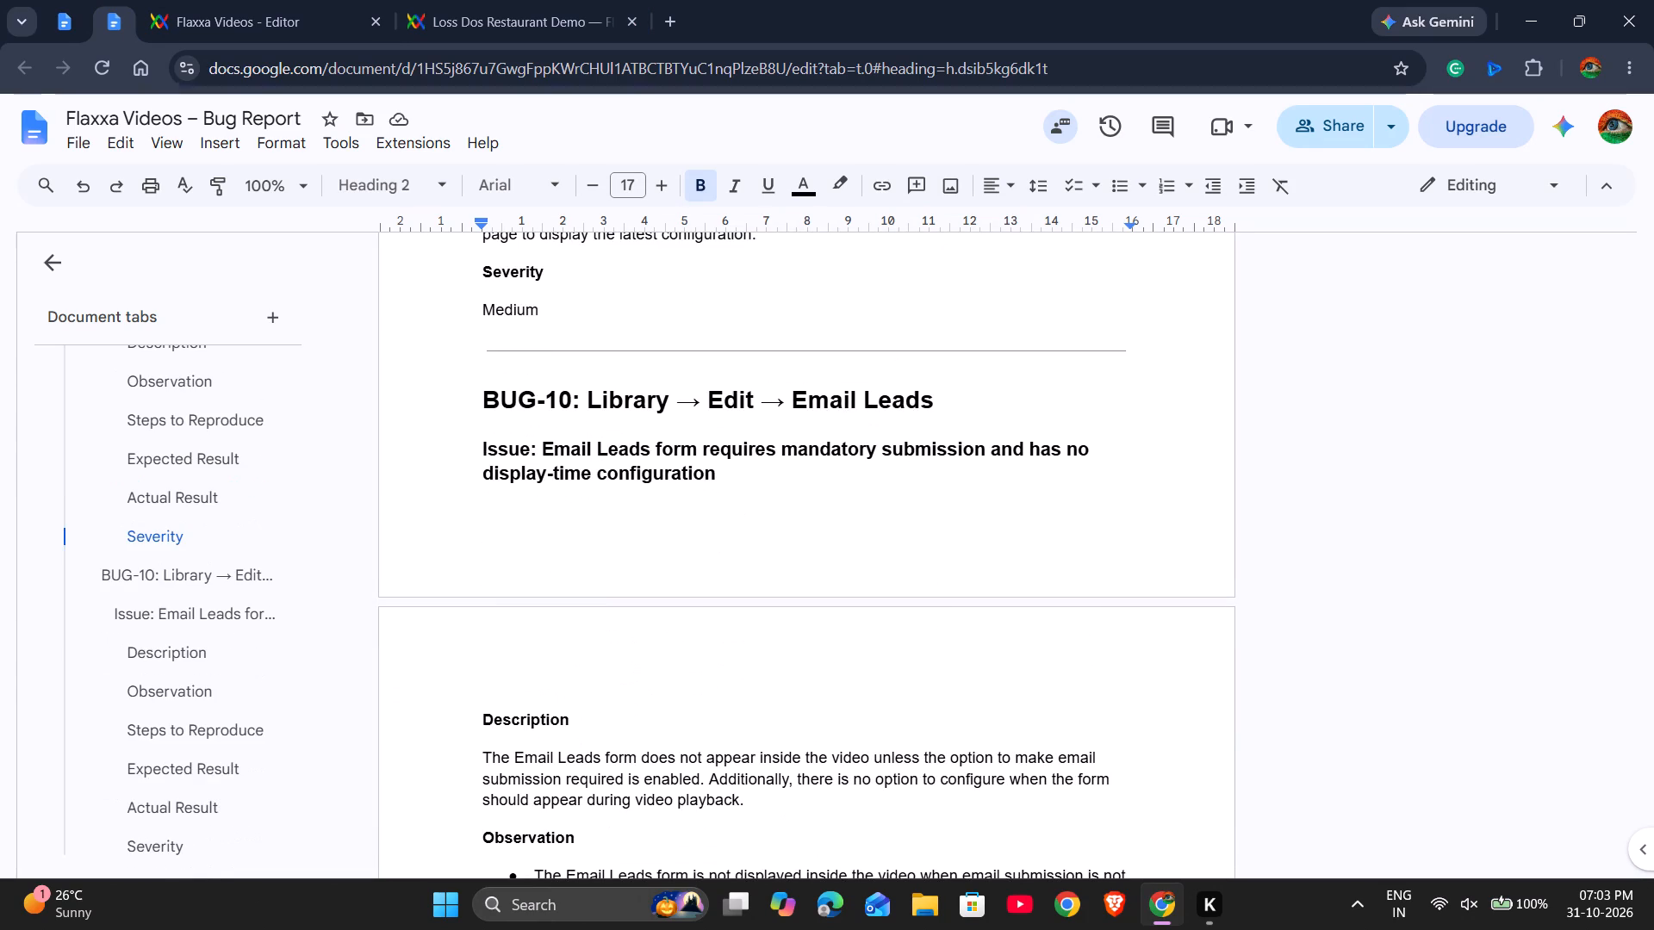
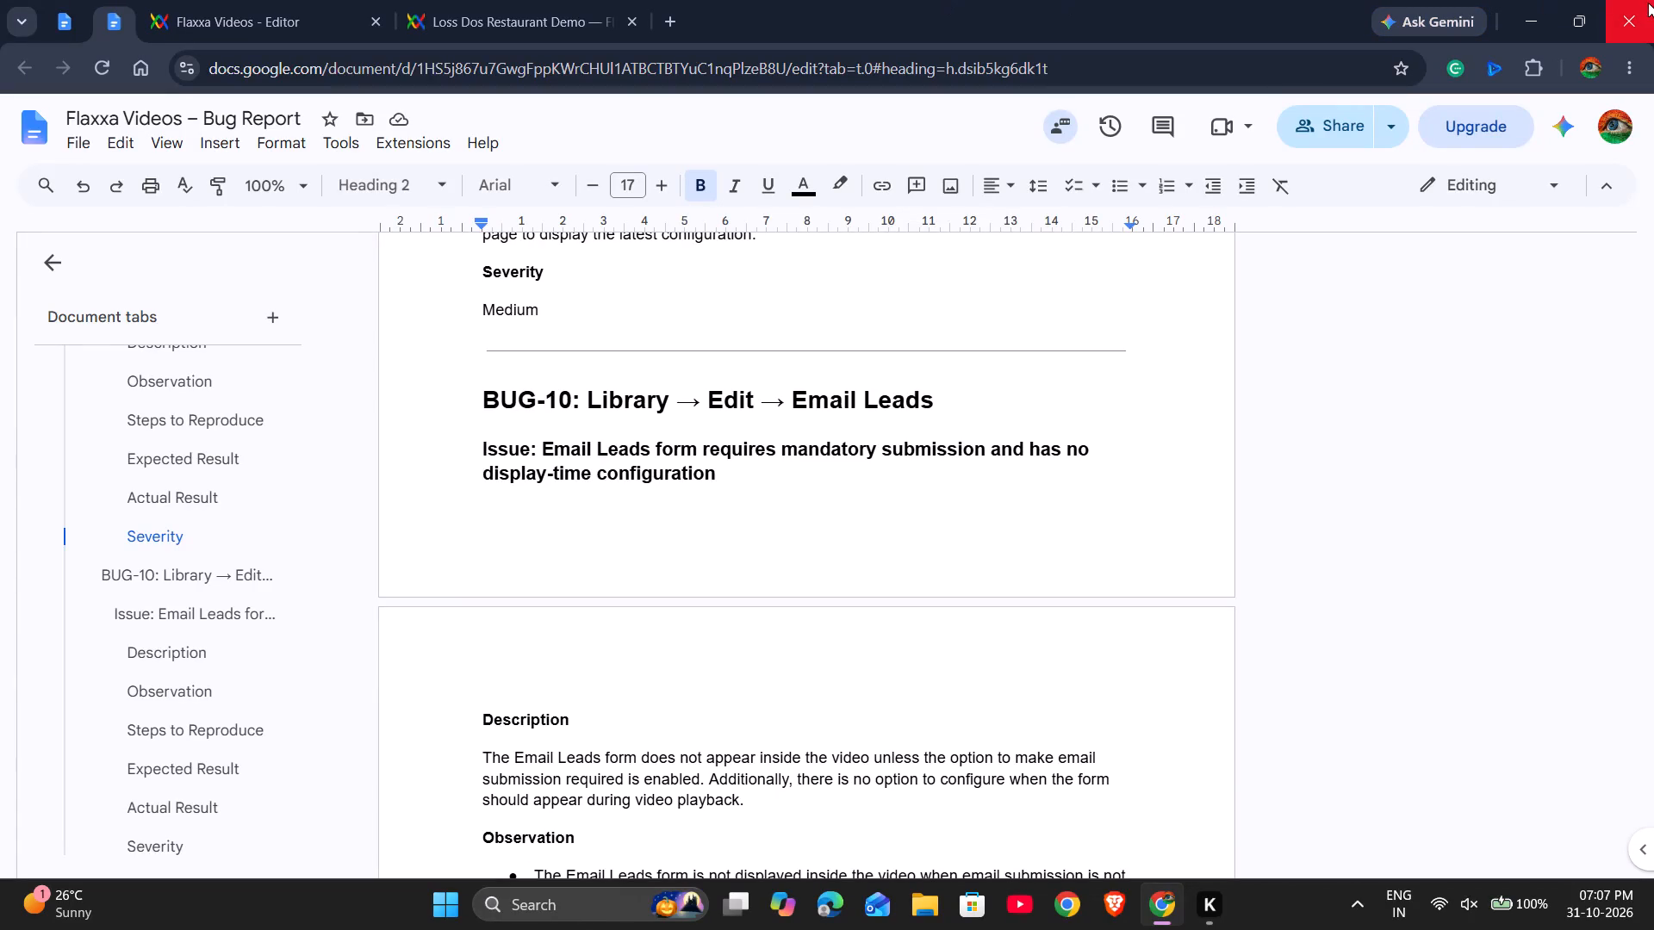
Close the browser window containing the Flaxxa Videos bug report and editor tabs.
{"action": "left_click", "coordinate": [1648, 3]}
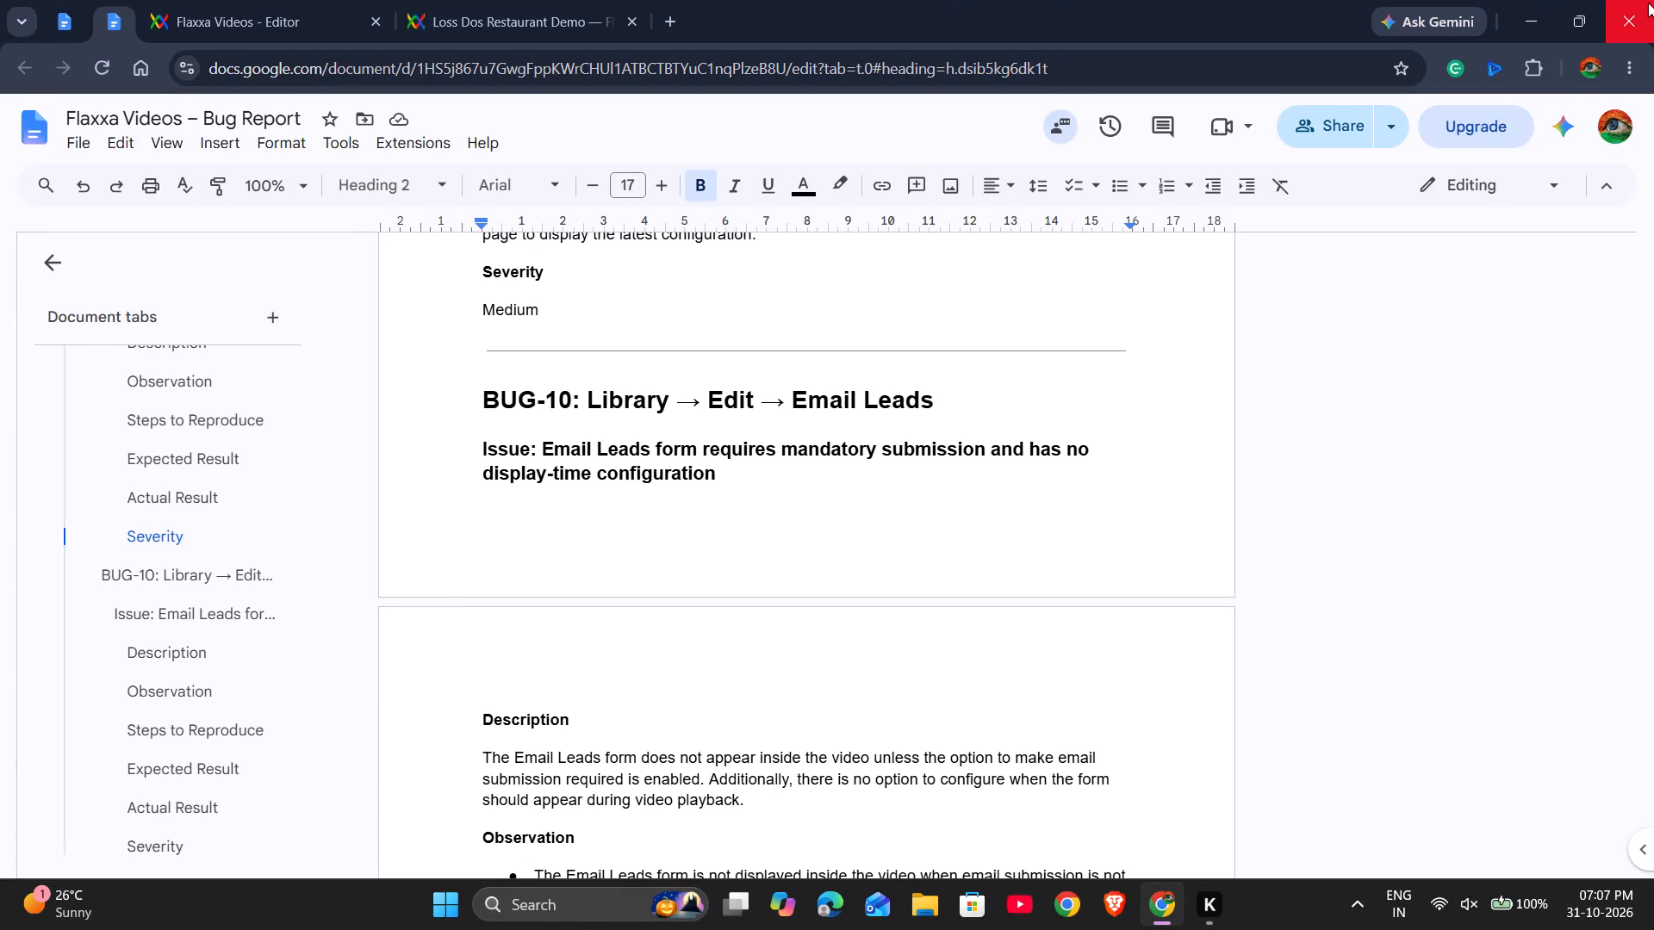